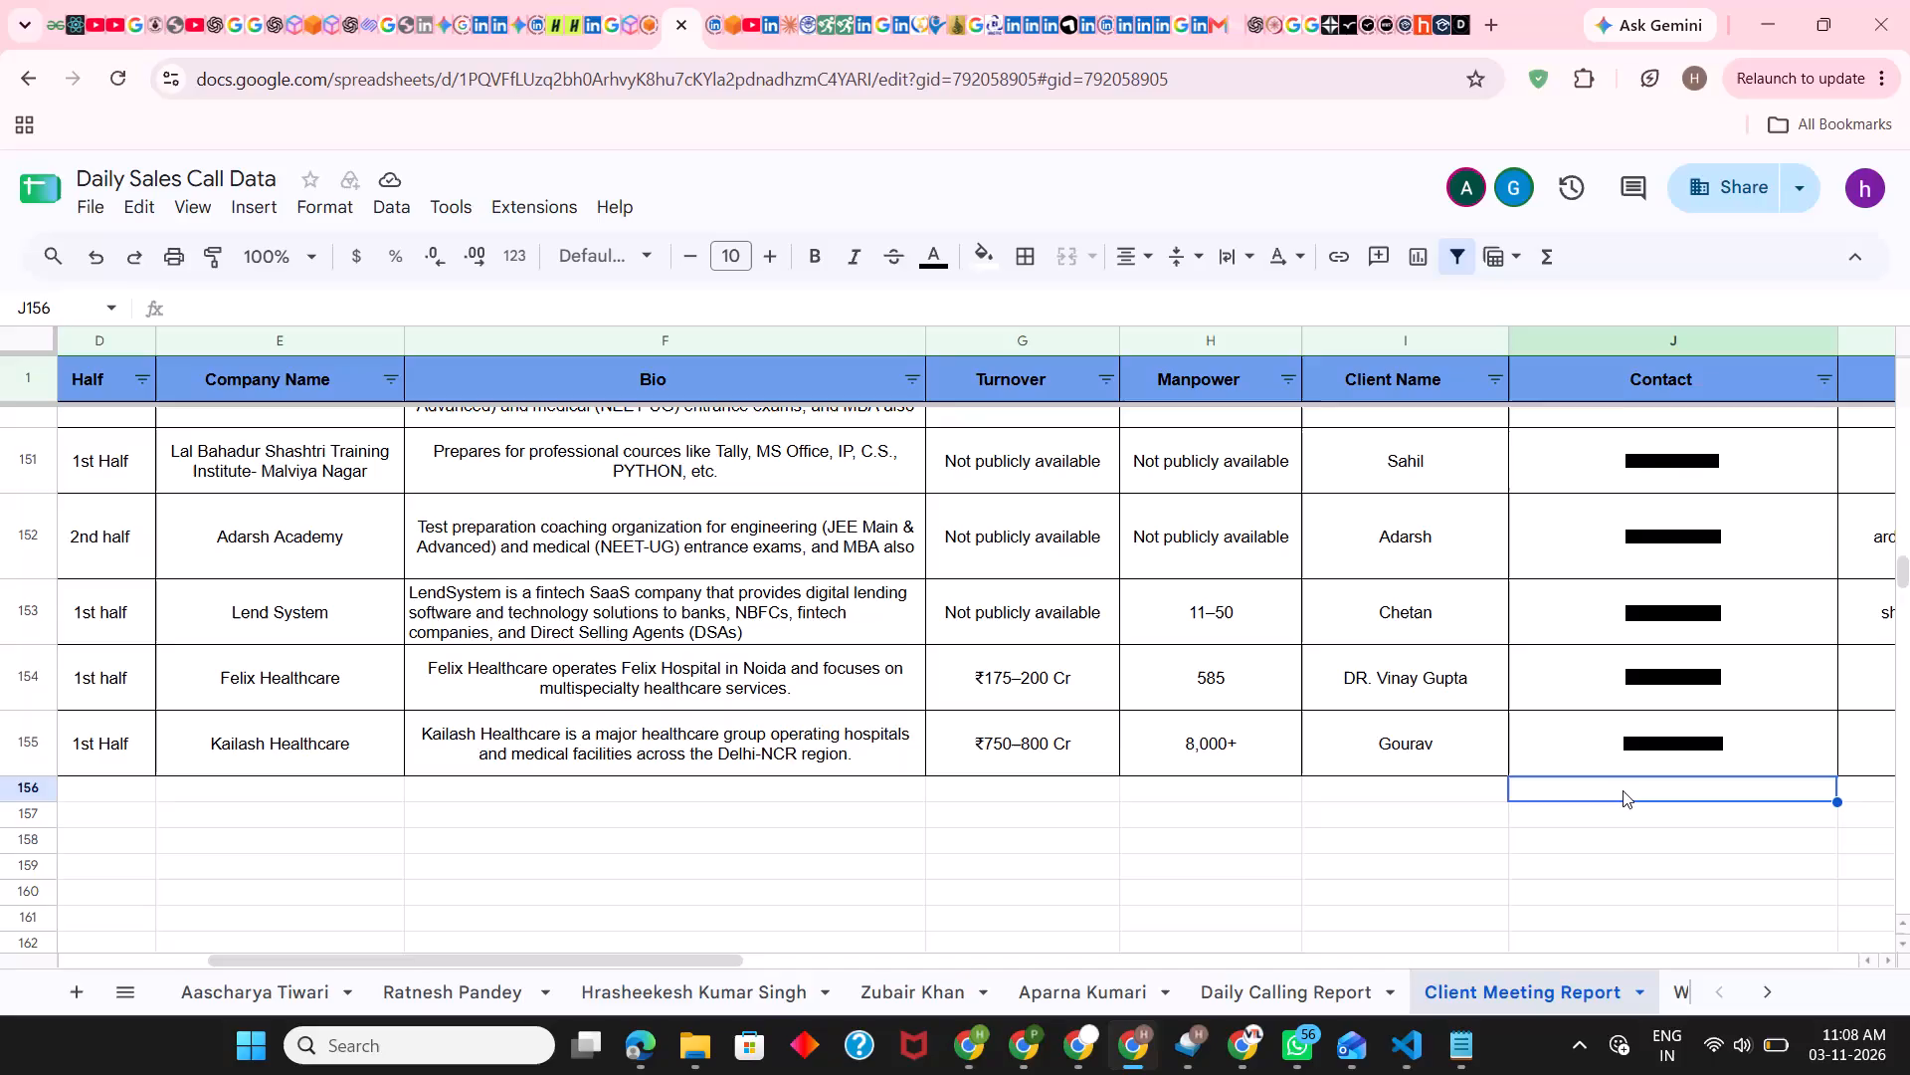
Enter the name Hrasheekesh in row 156 by copying it from the Name cell of entry 151.
scroll(1623, 790, right, 7)
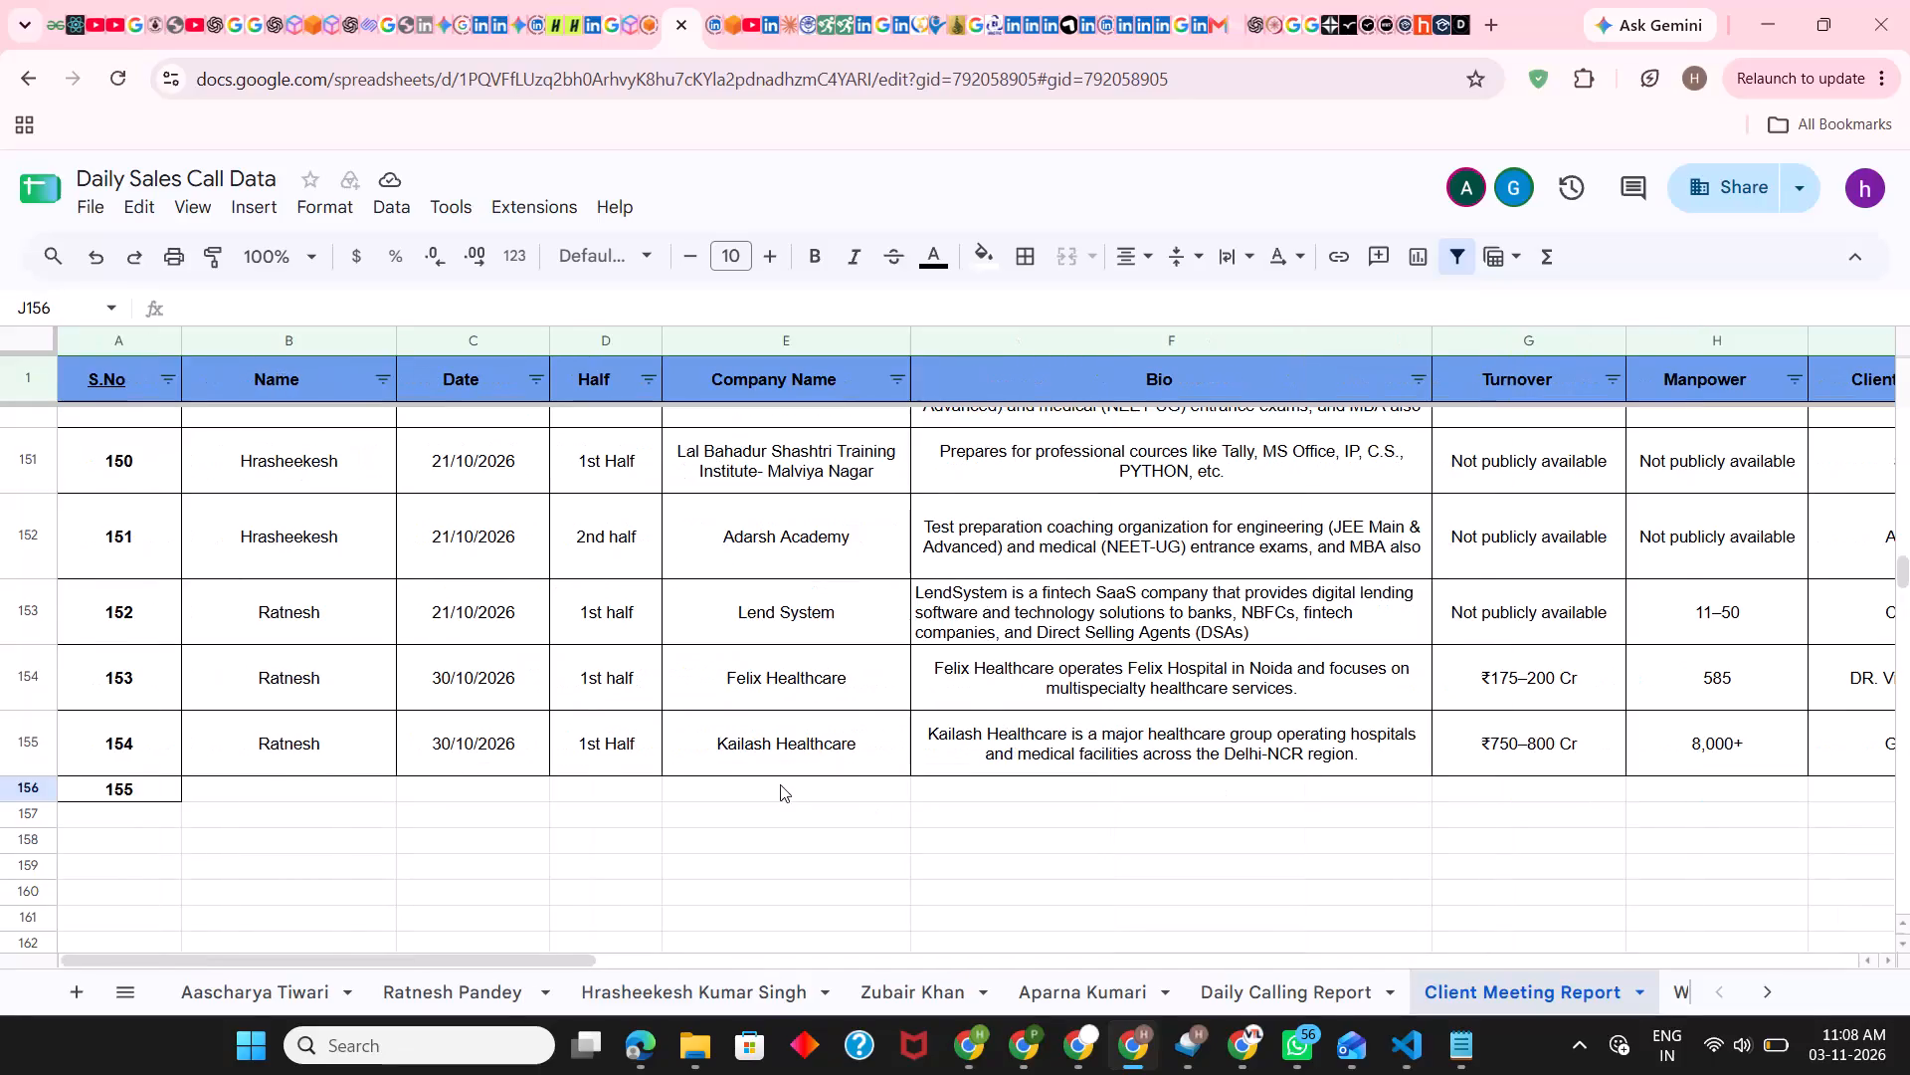
click(320, 531)
key(ctrl+c)
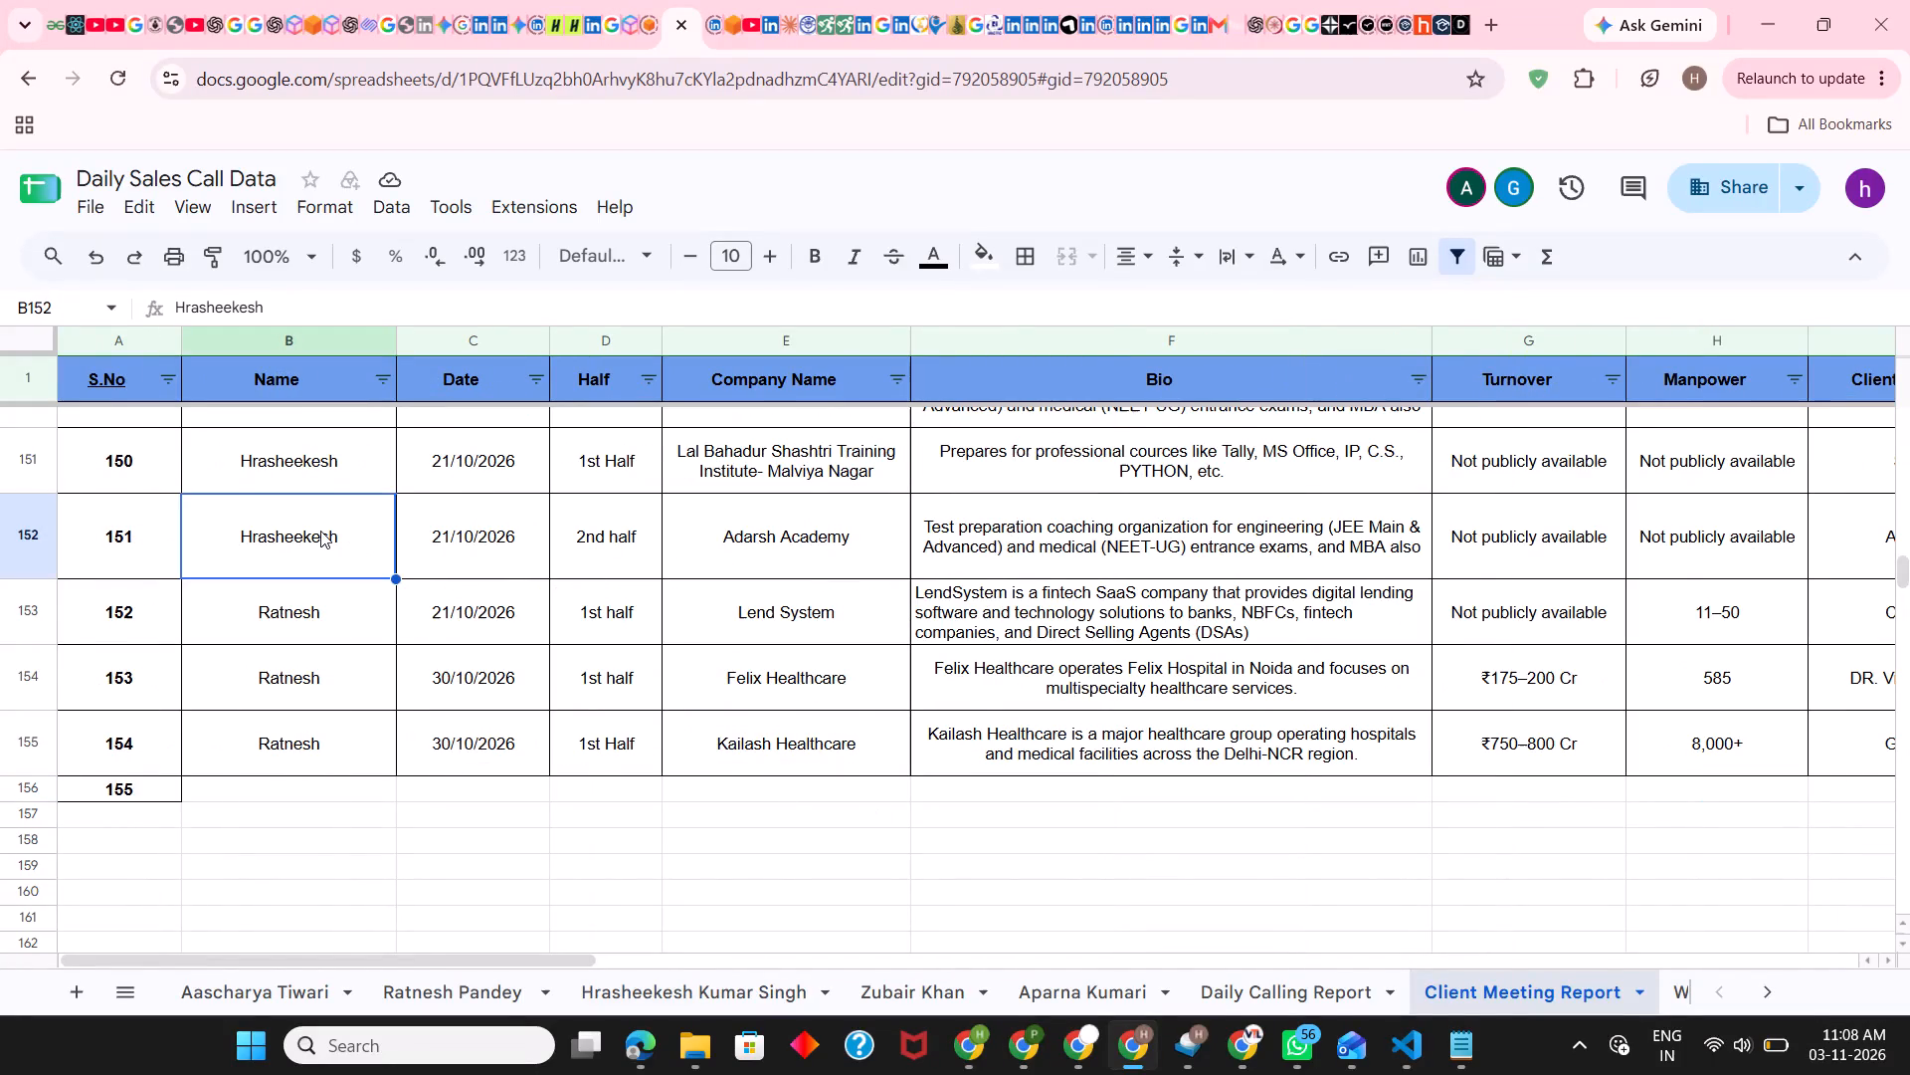
click(289, 784)
key(ctrl+v)
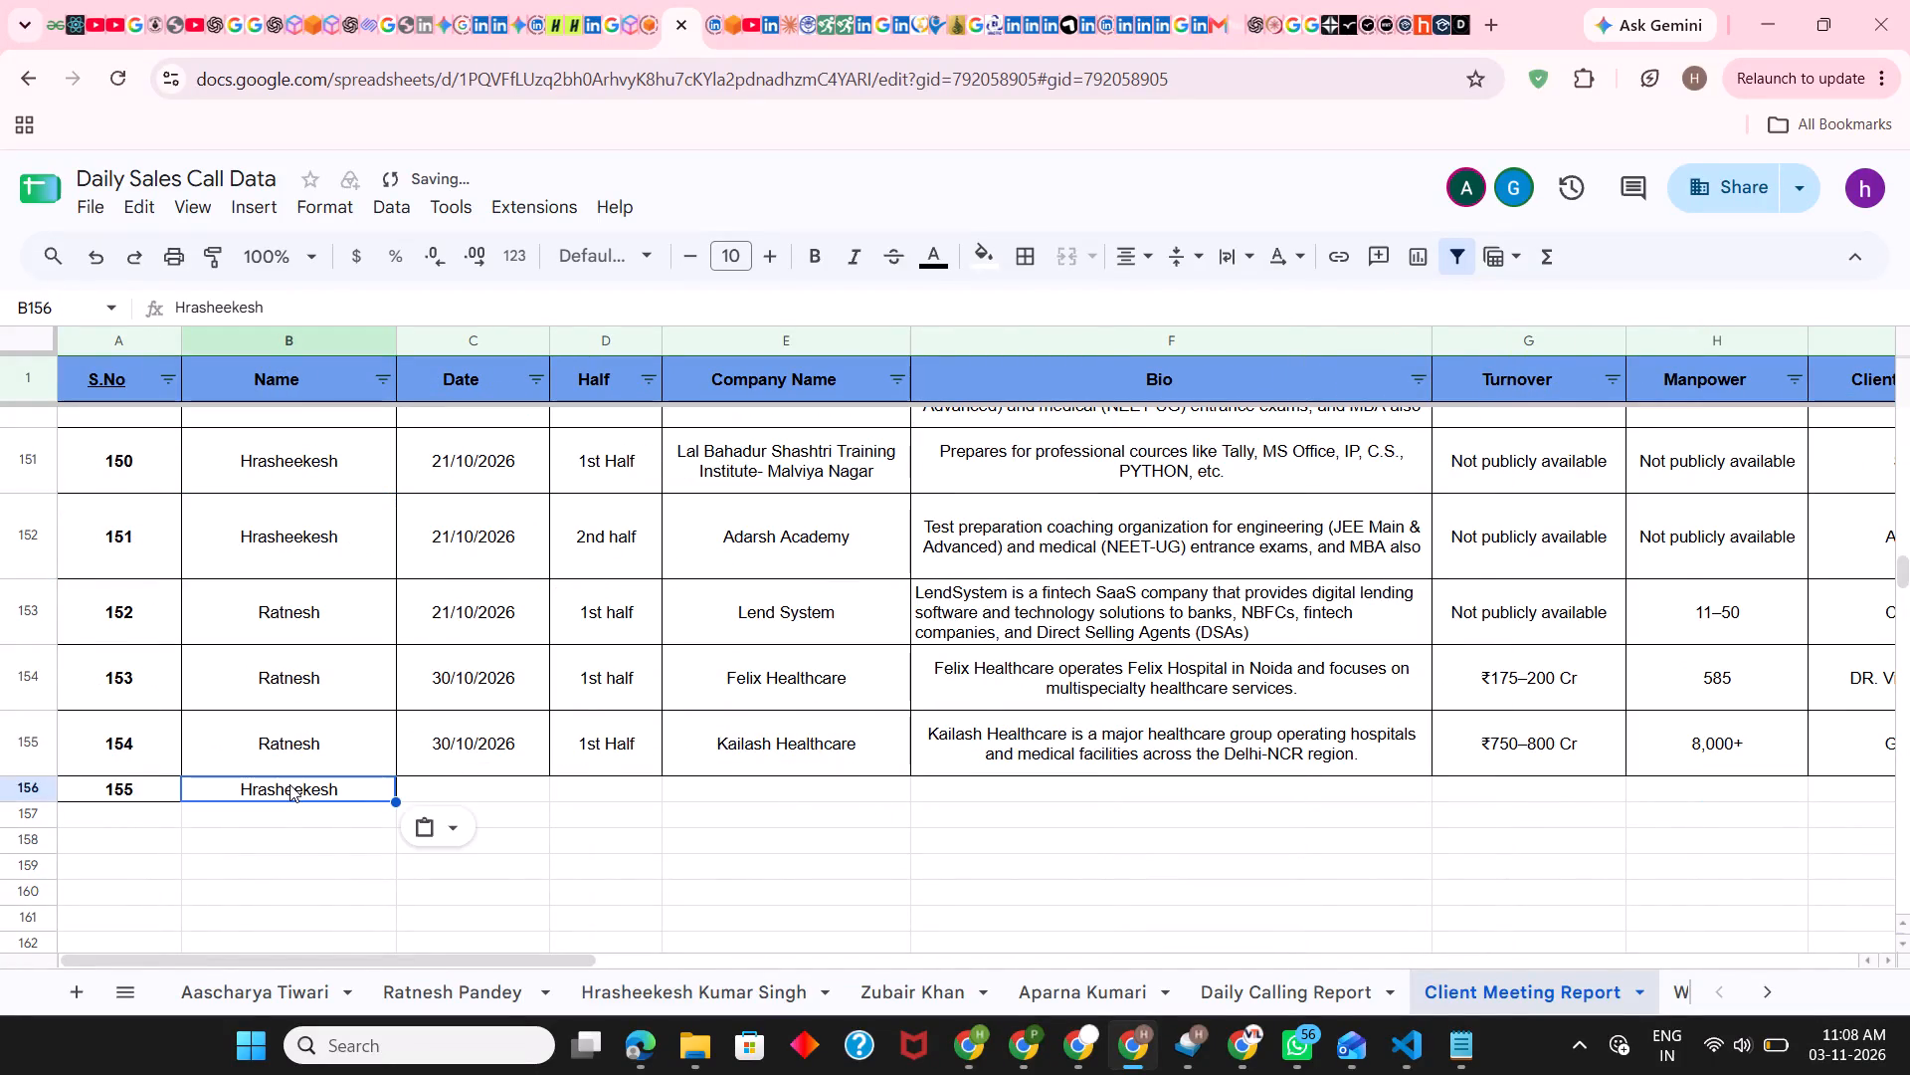
Enter the date 2/11/2026 for entry 155 in row 156.
click(421, 787)
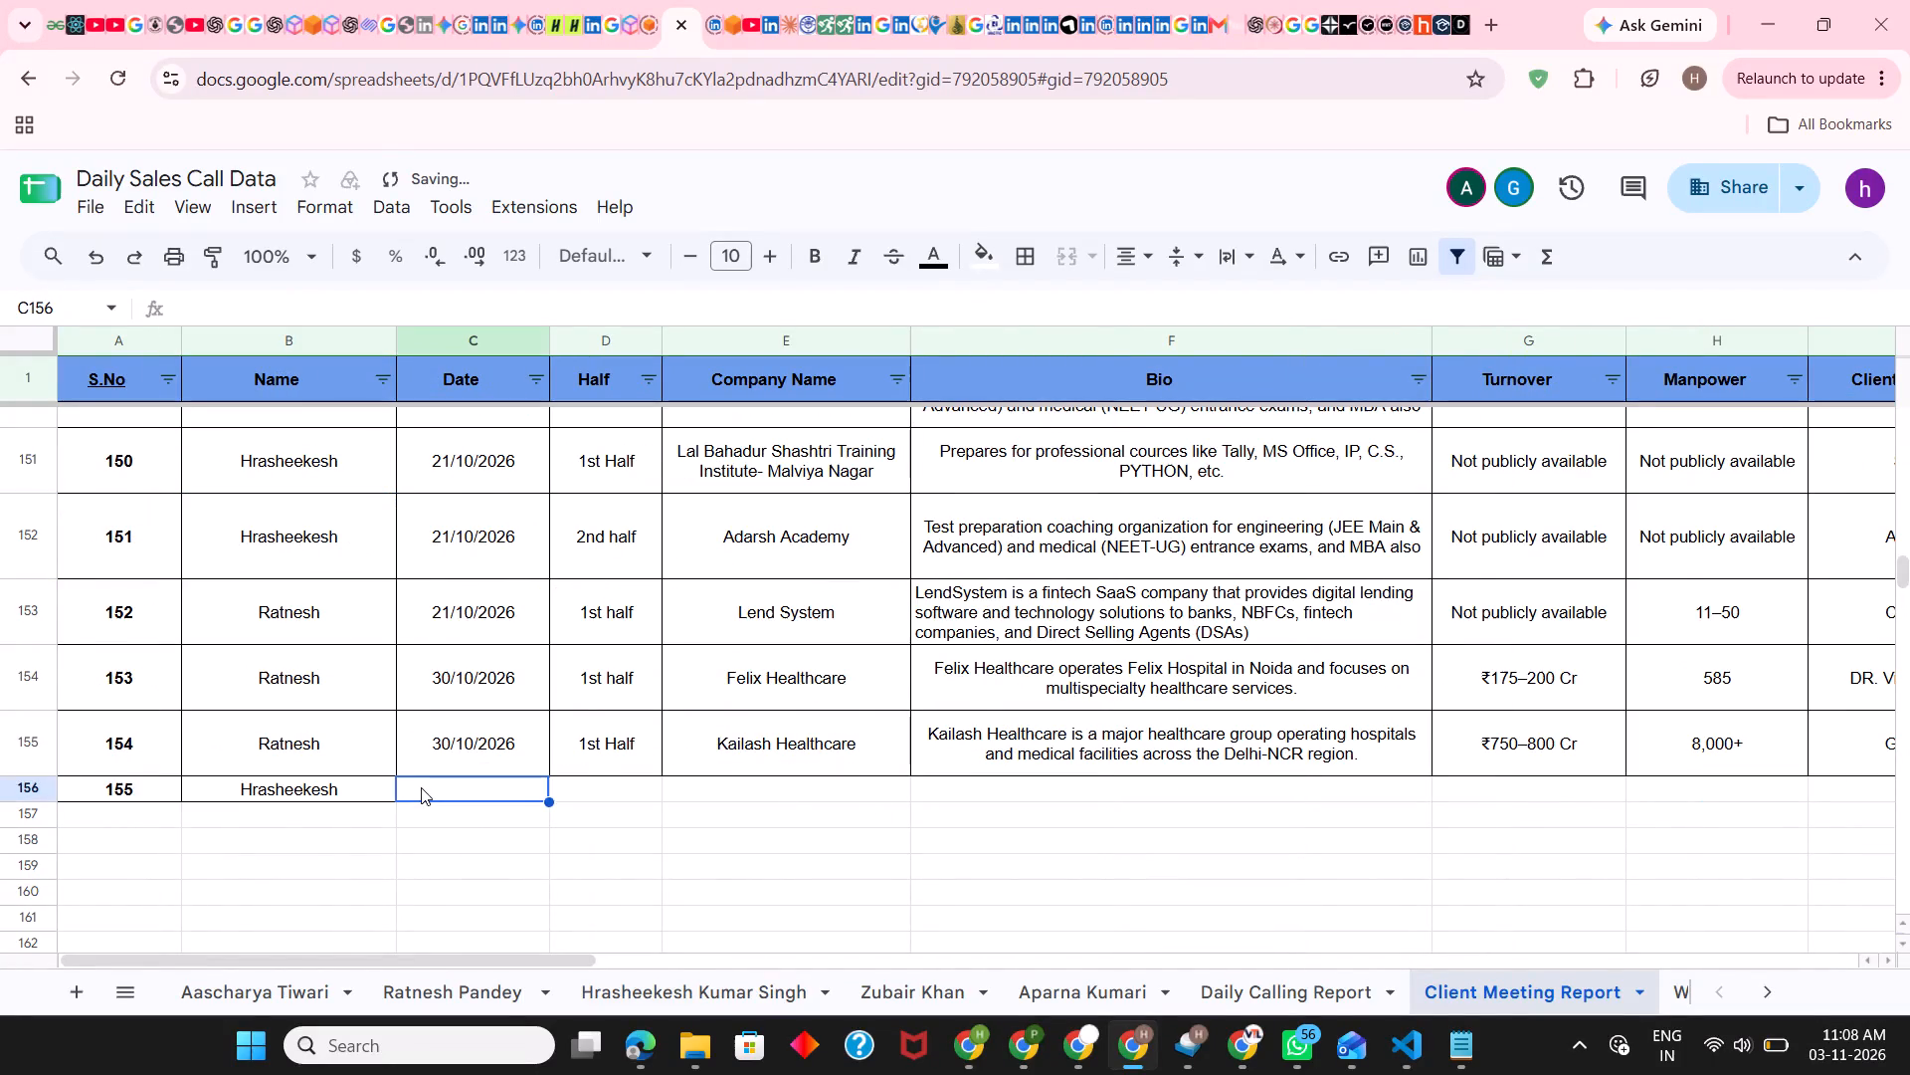
key(2)
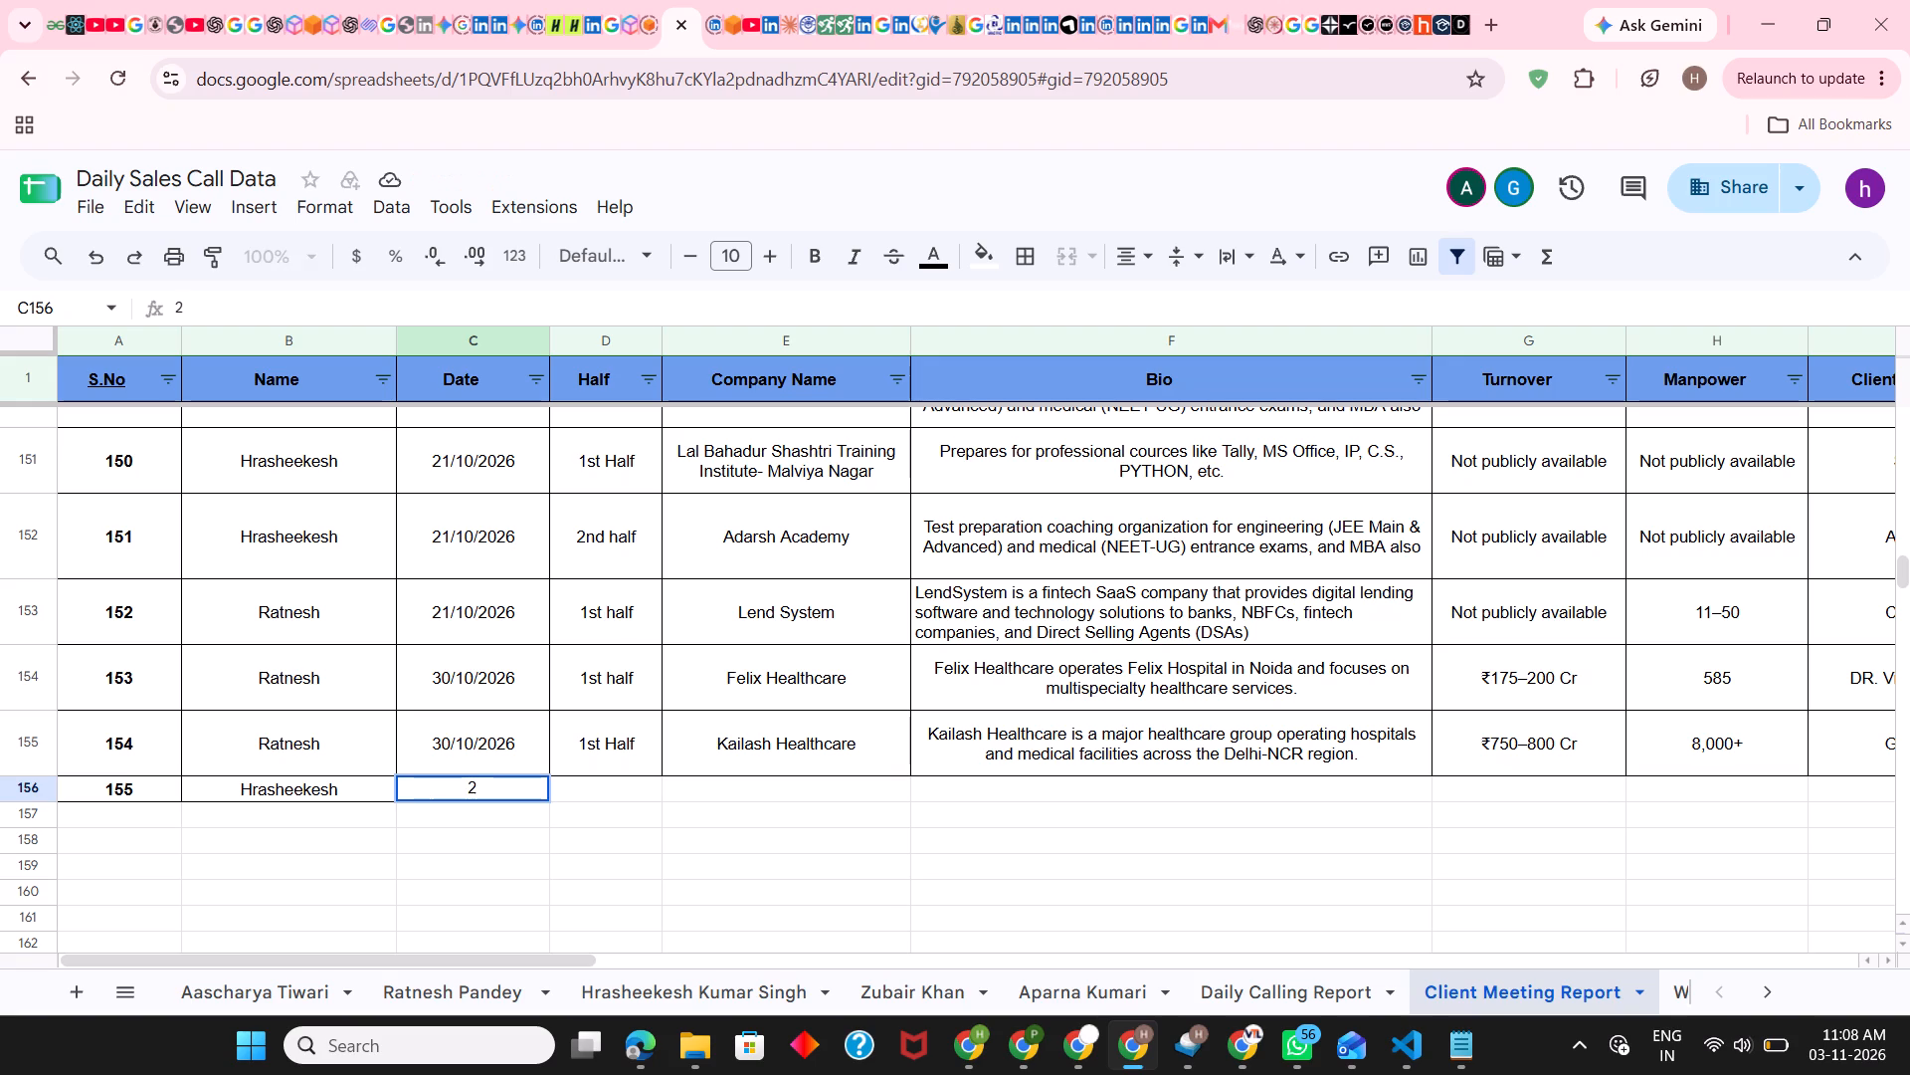
key(slash)
key(1)
text(1/2026)
key(Return)
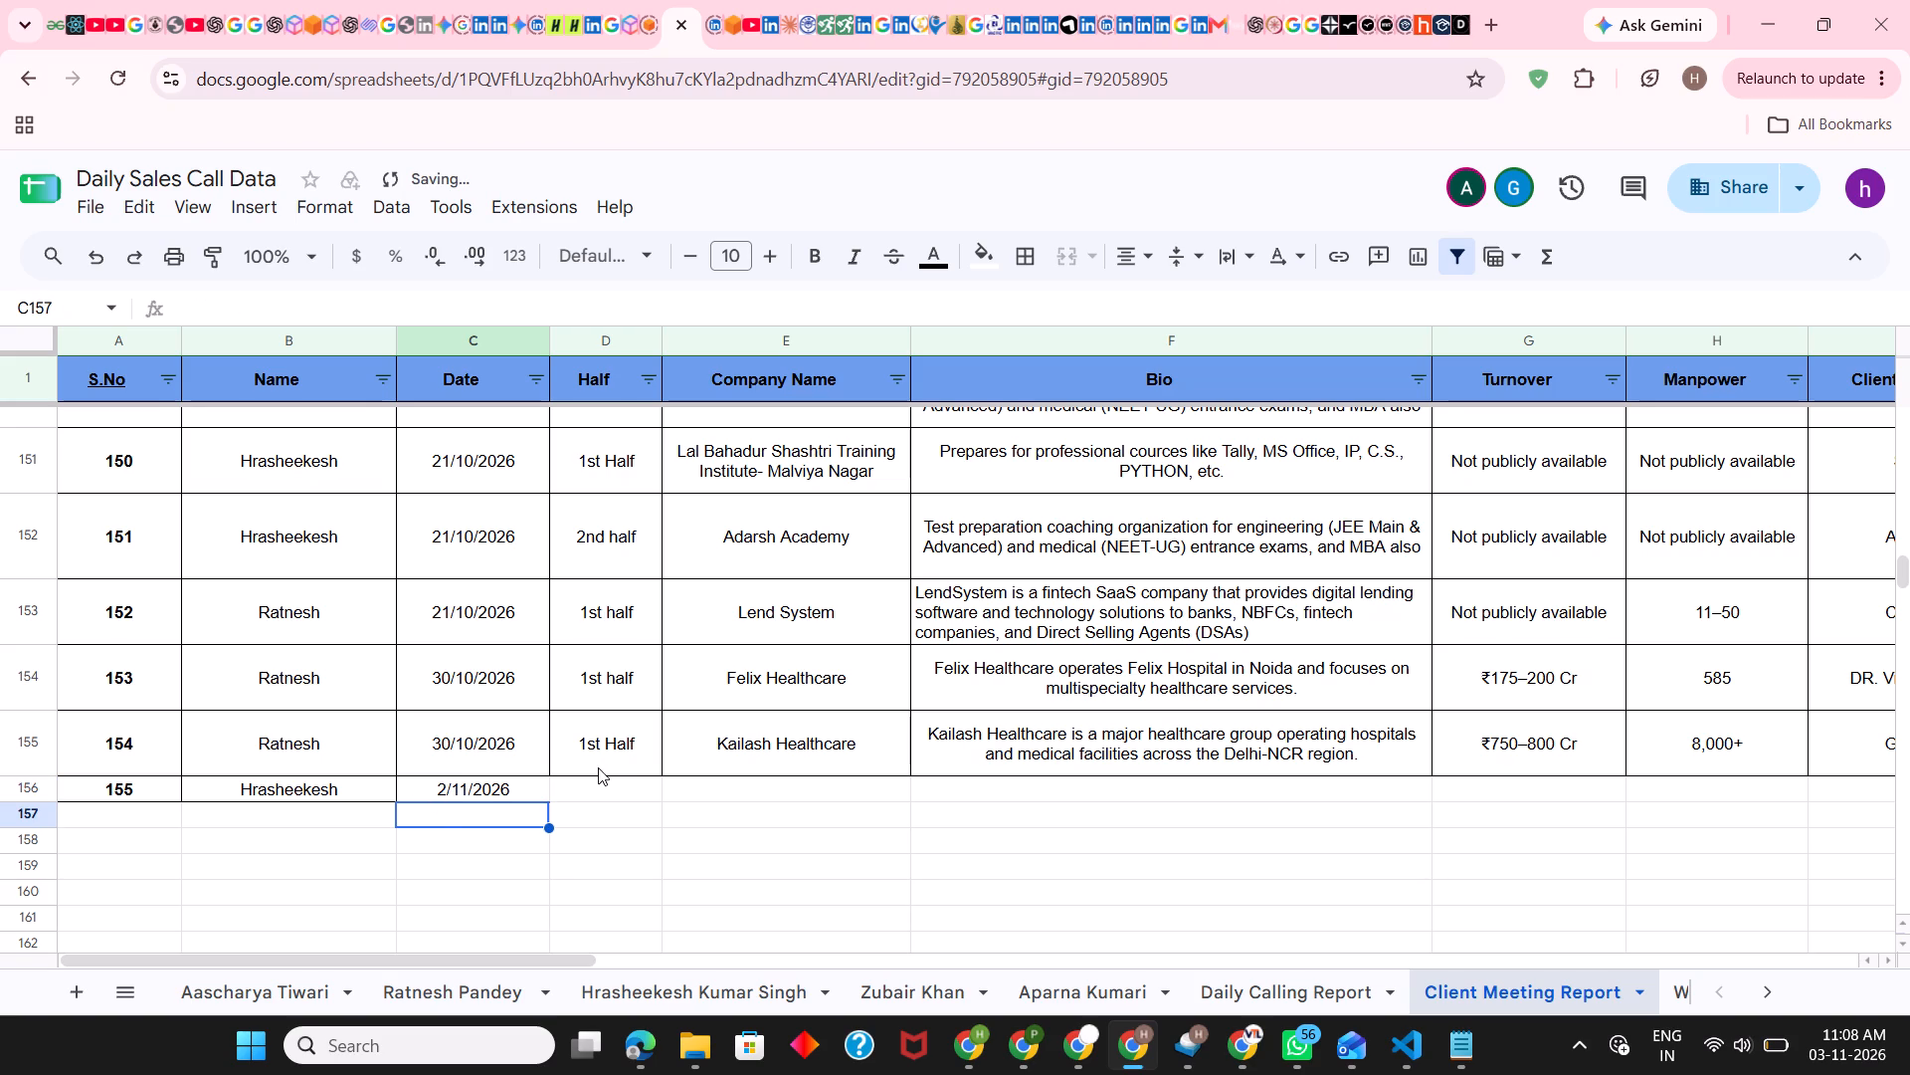
Fill the Half cell of row 156 with 1st Half, copied from entry 150.
click(601, 782)
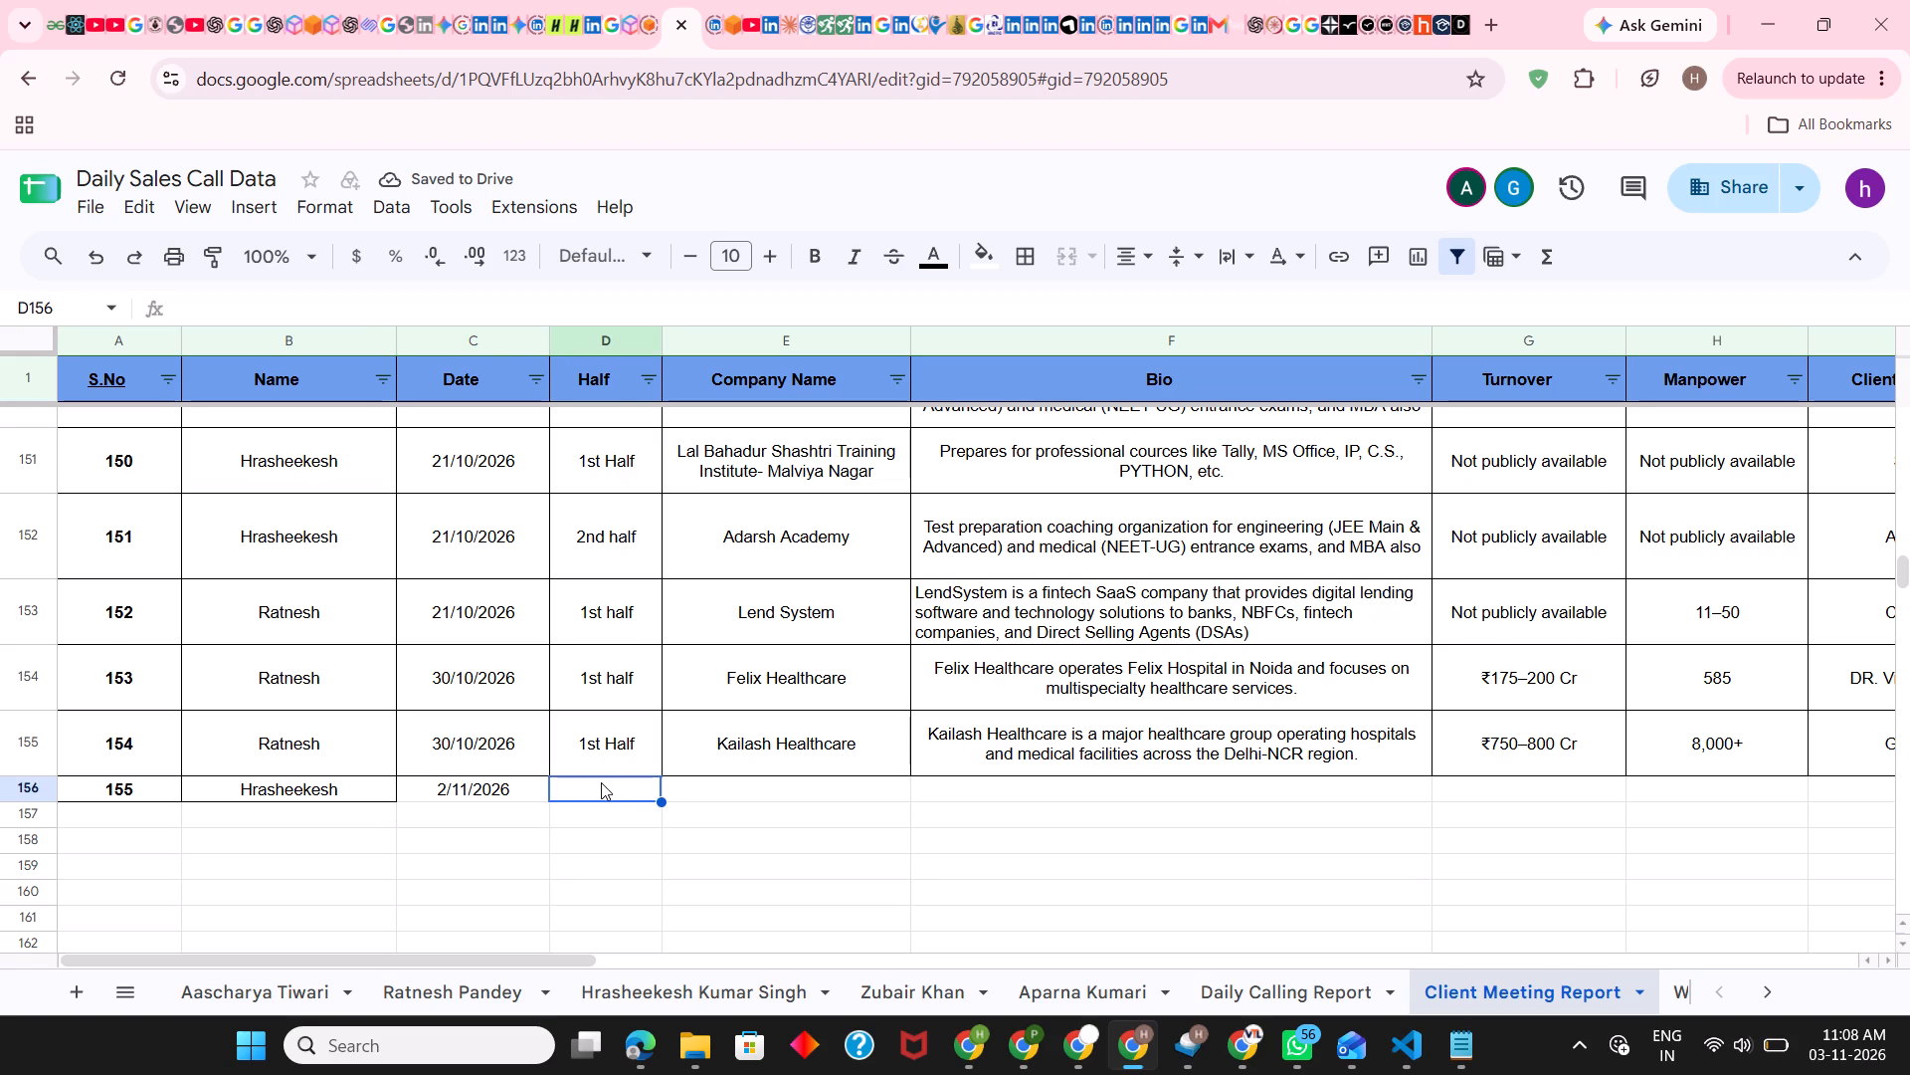
click(616, 471)
key(ctrl+c)
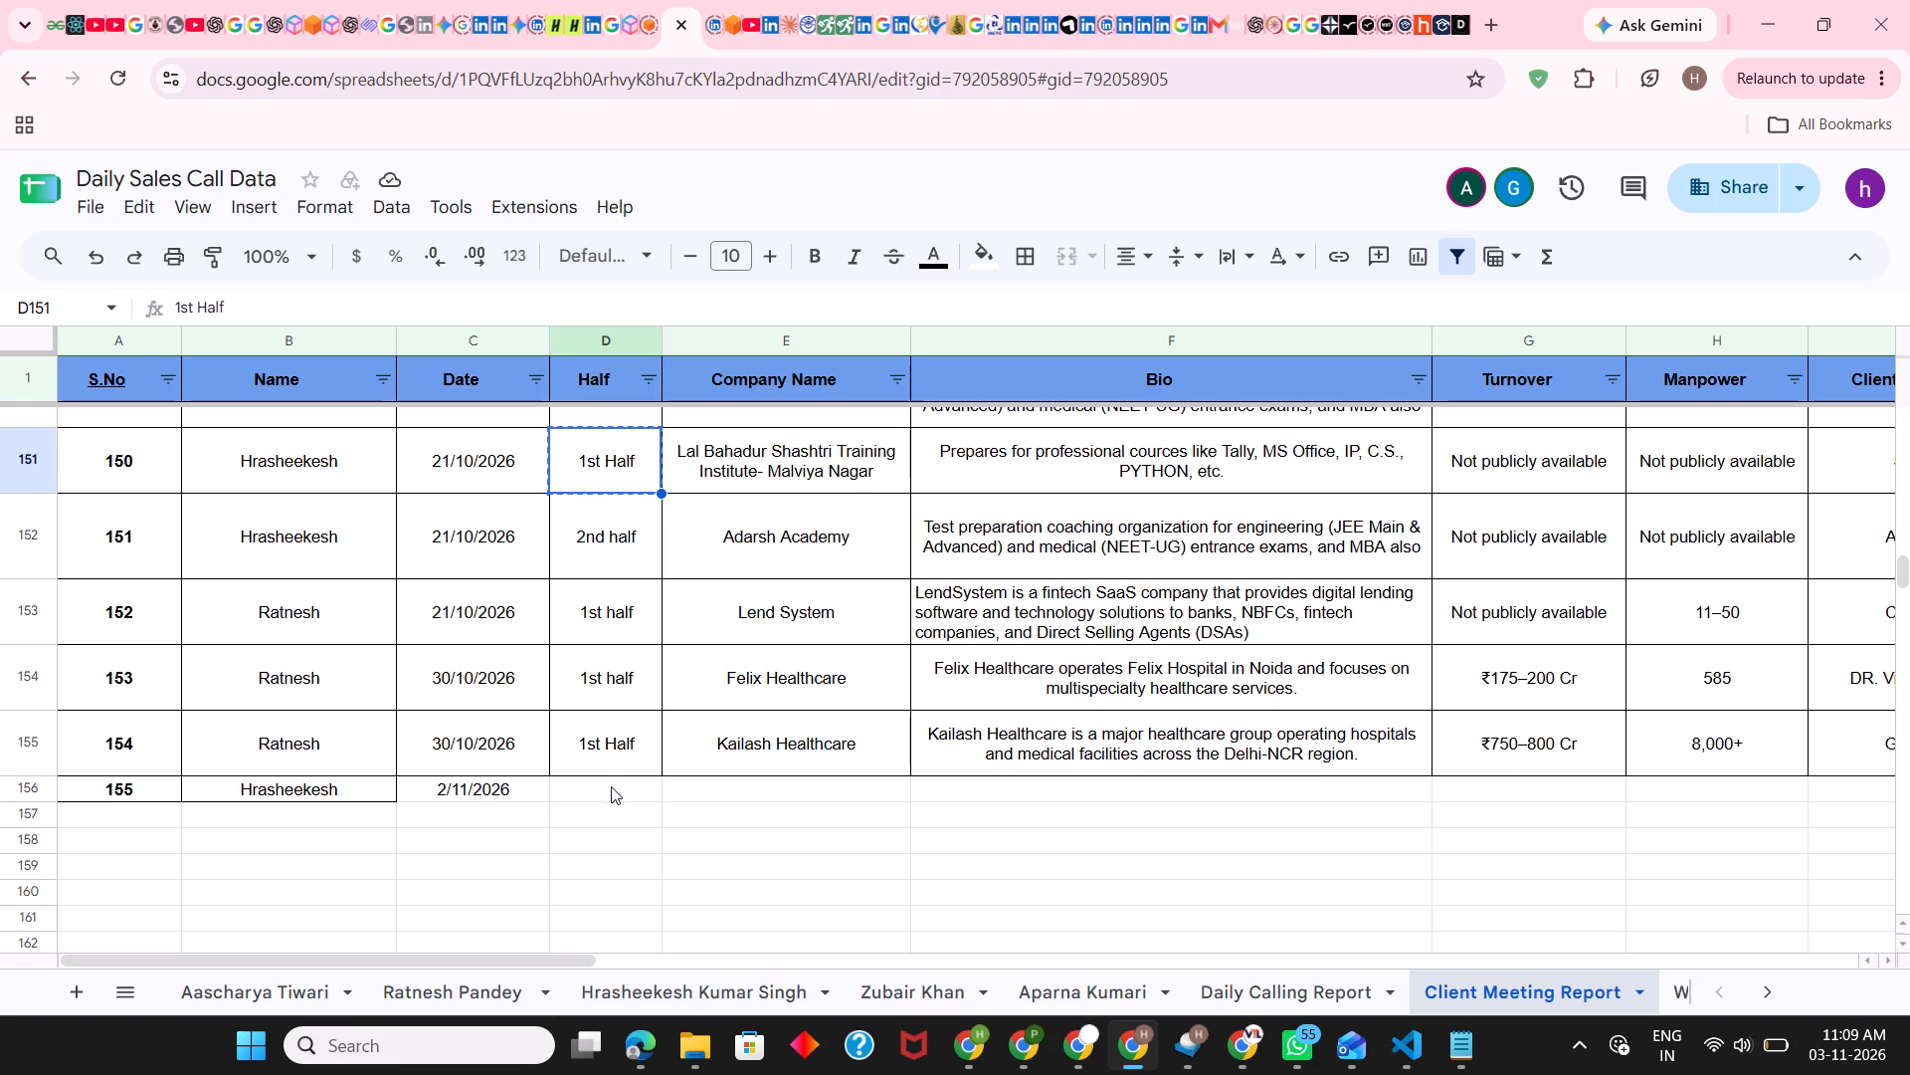
click(611, 787)
key(ctrl+v)
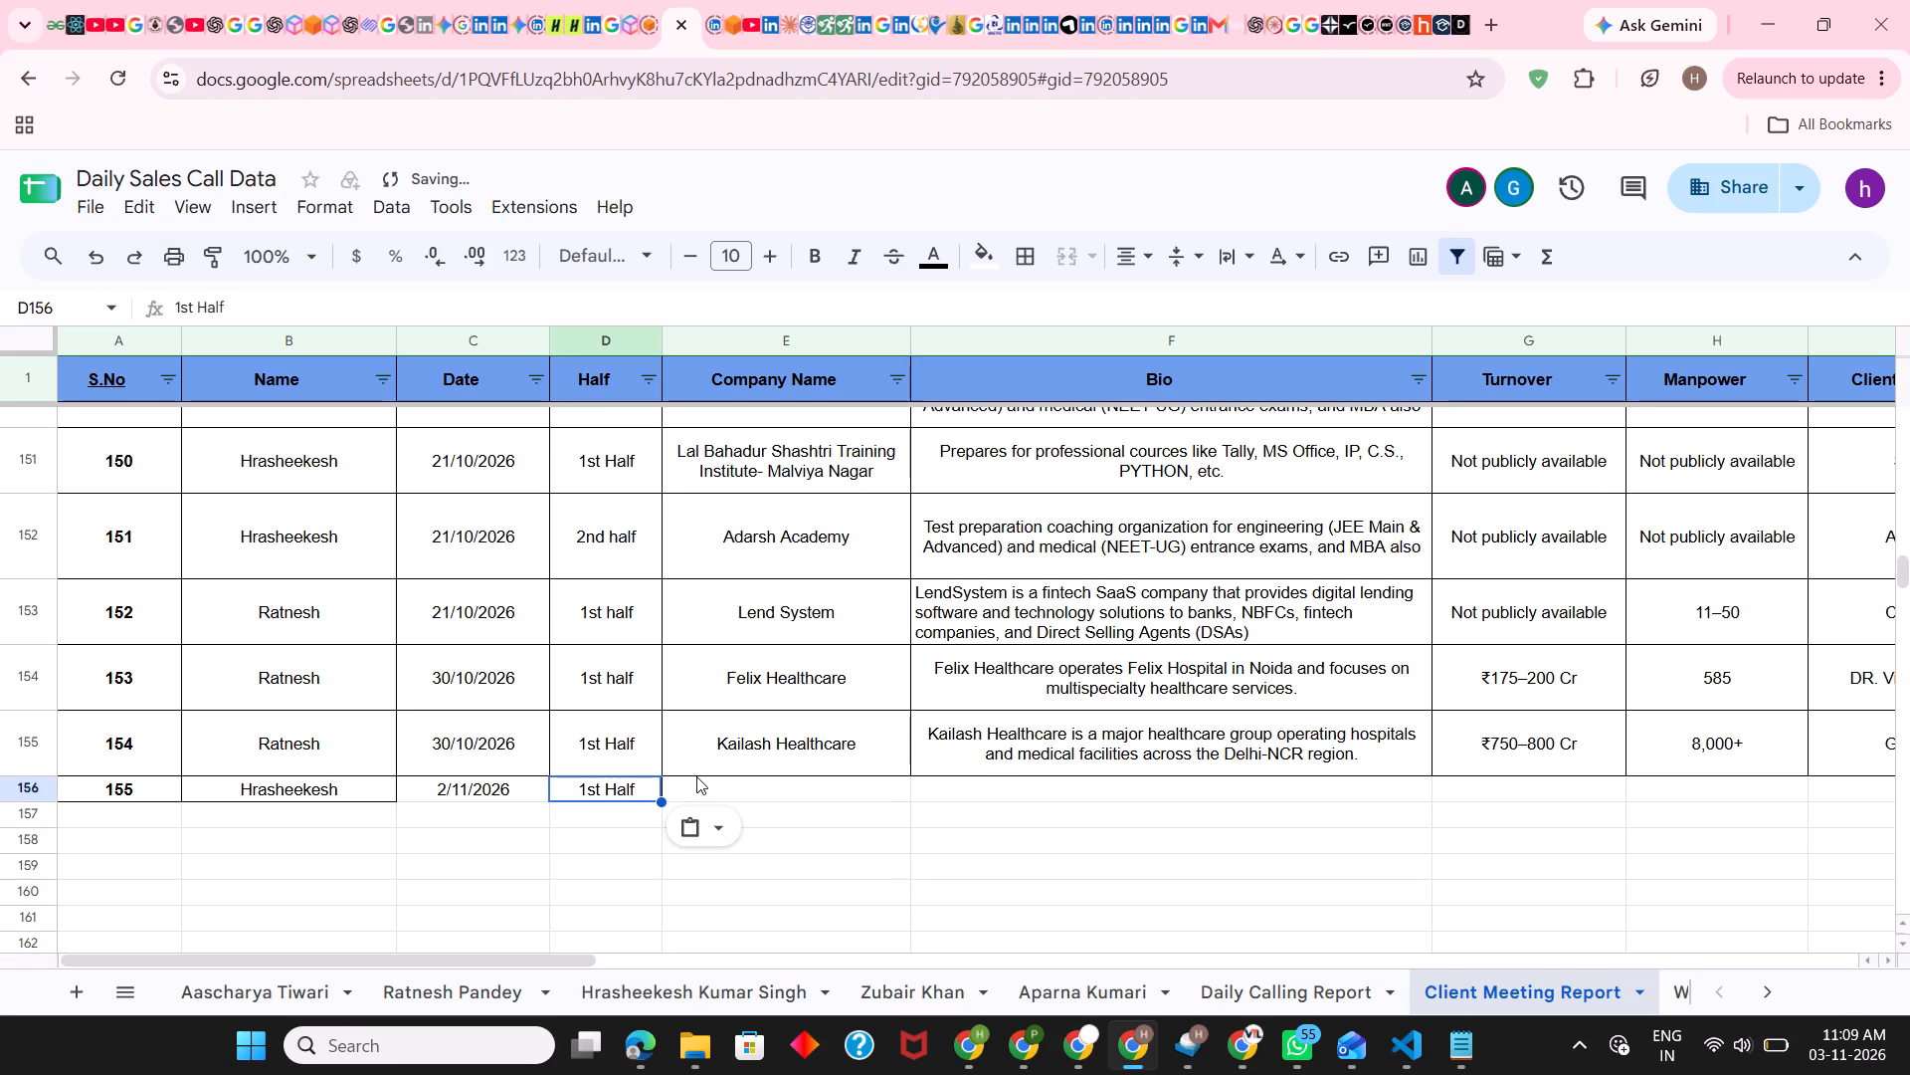
click(709, 780)
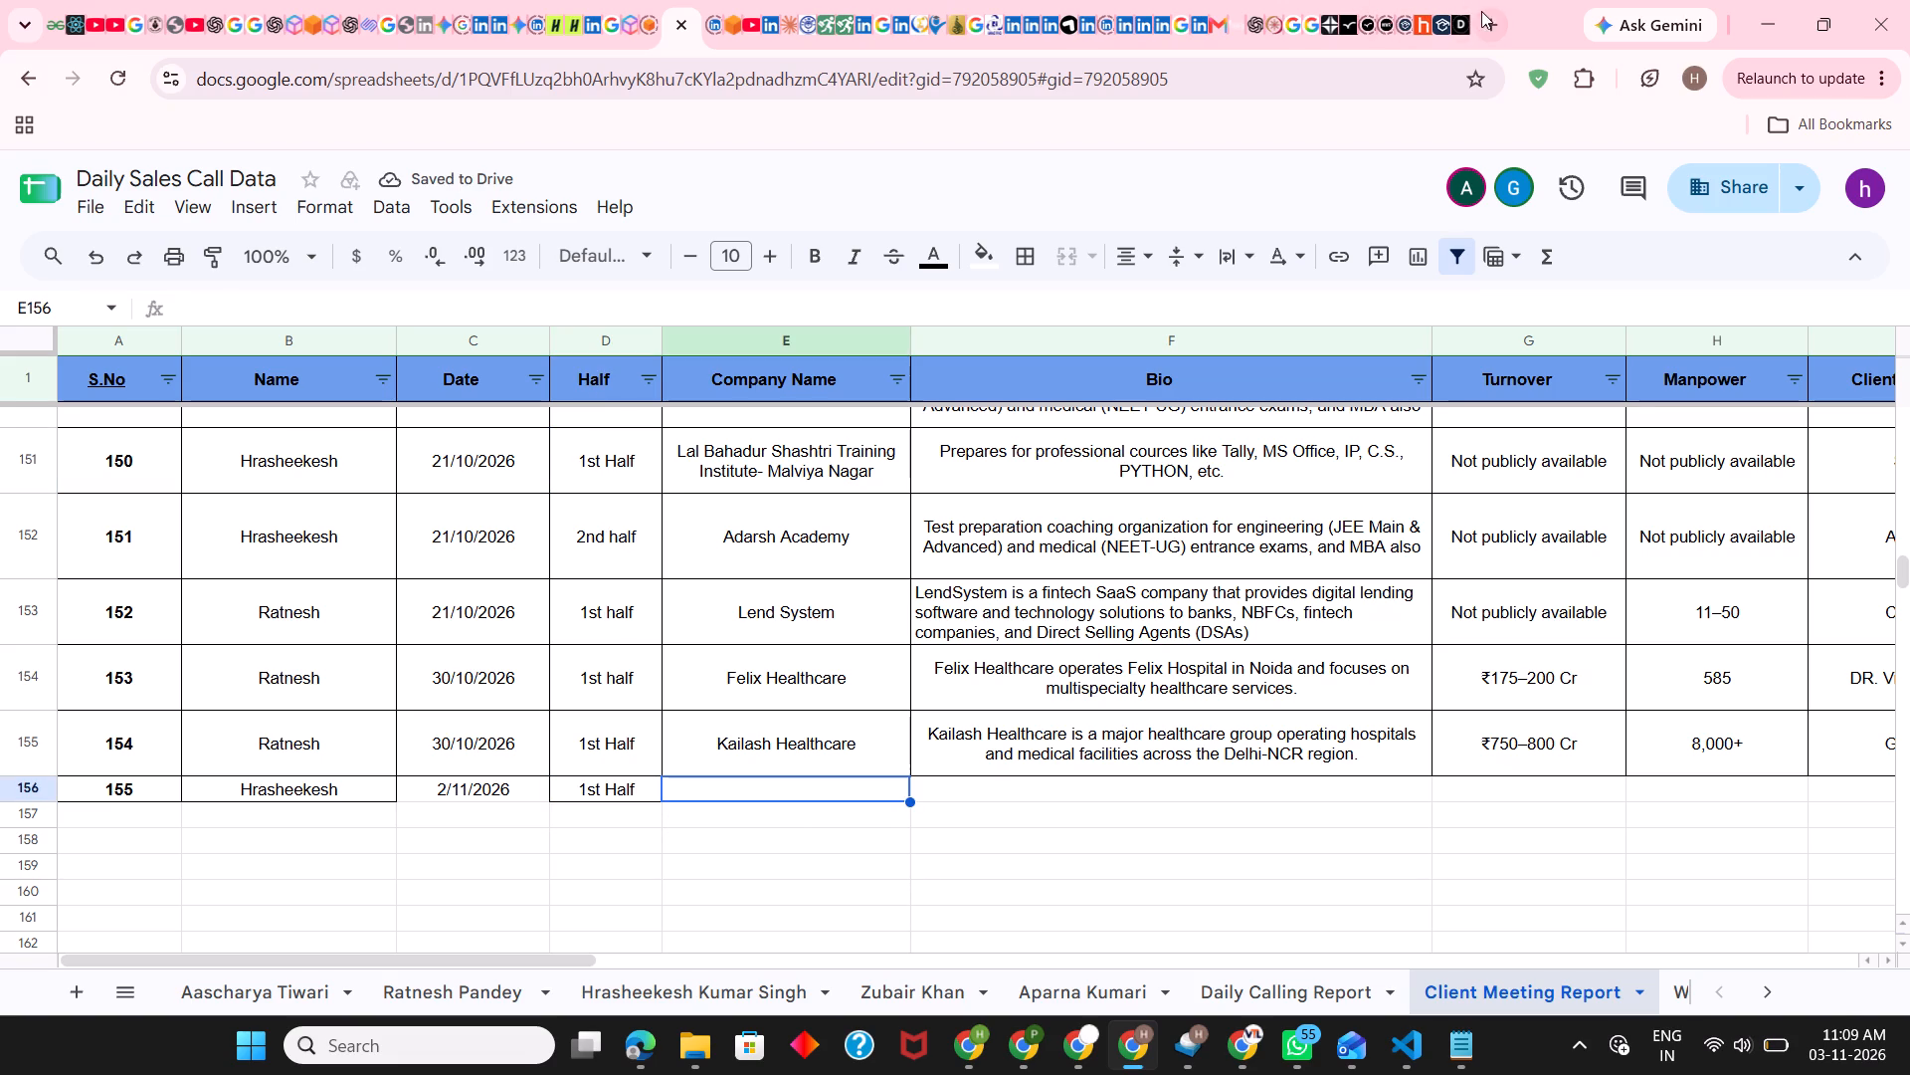
Search the web in a new tab for "physics wallah use which platform for video streaming" and read through the results.
click(1482, 18)
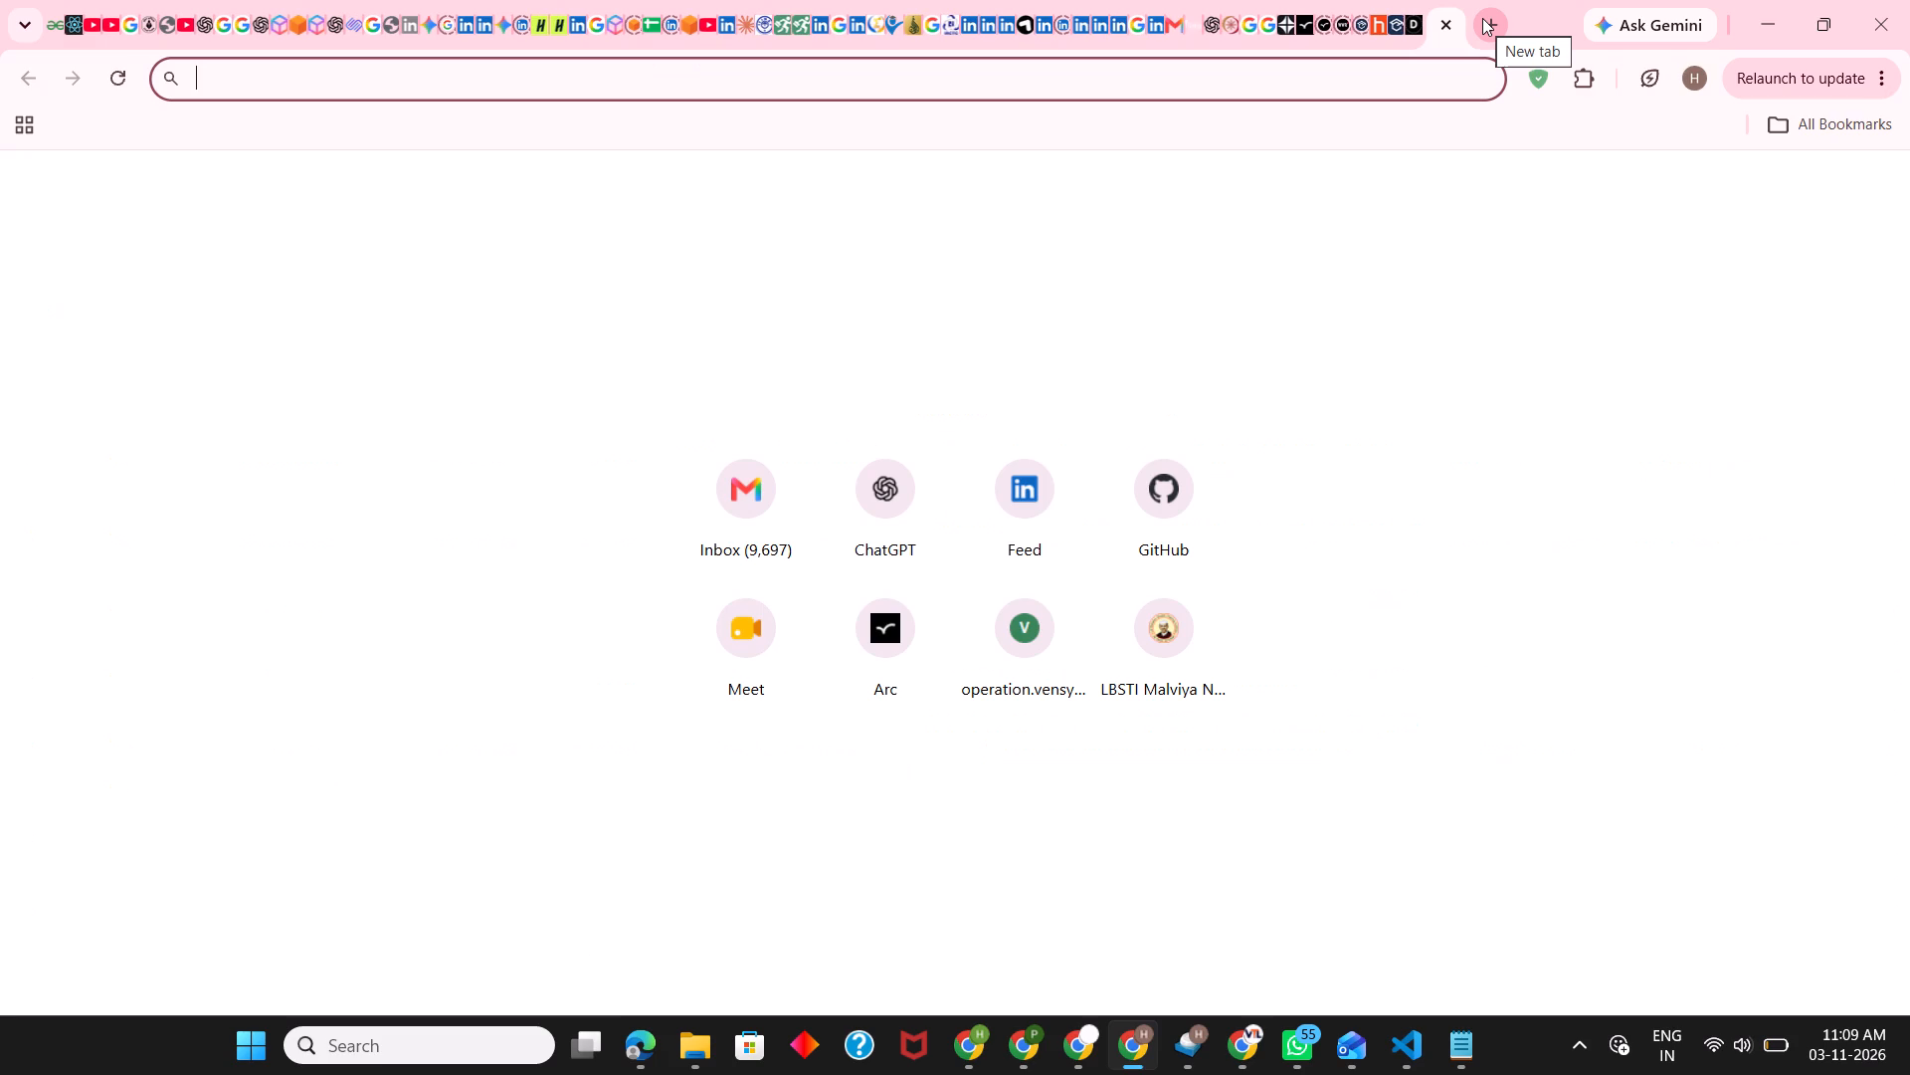
text(physics wallah)
key(space)
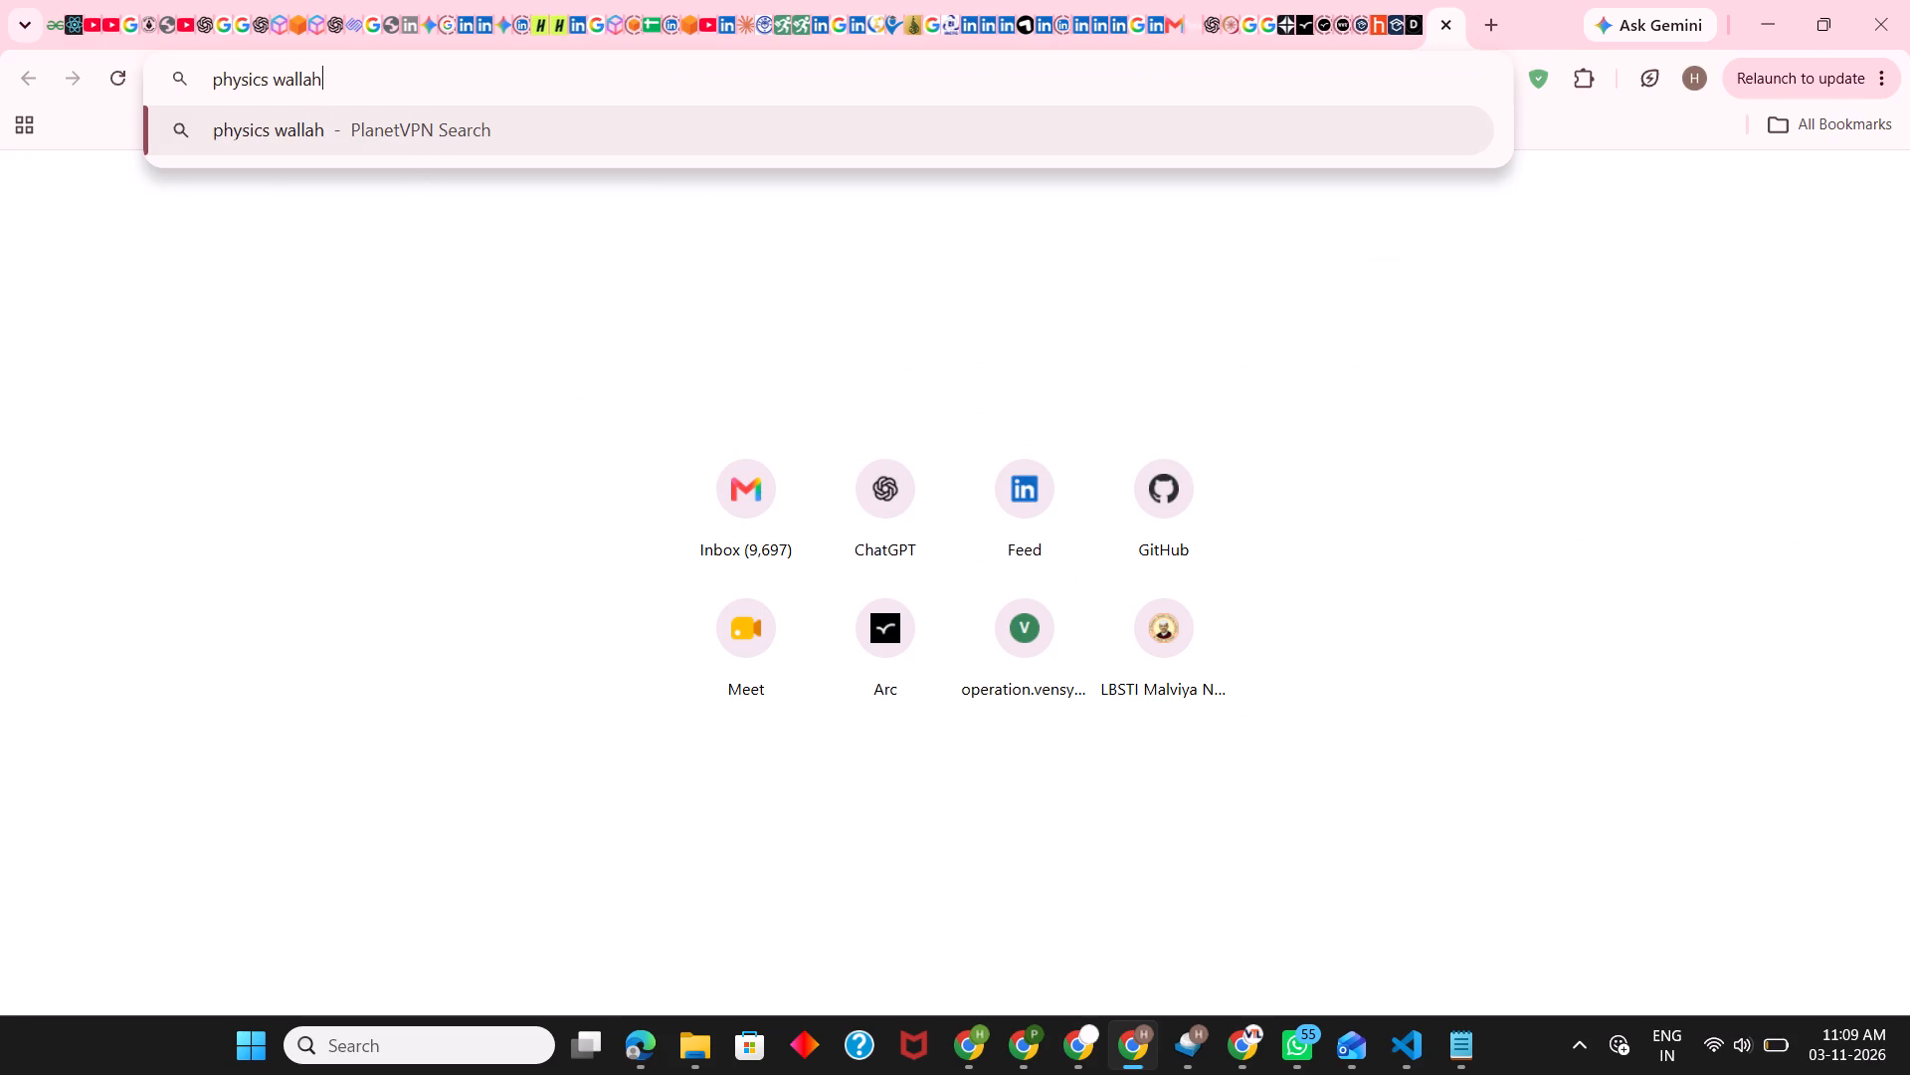
text(use which platfirm)
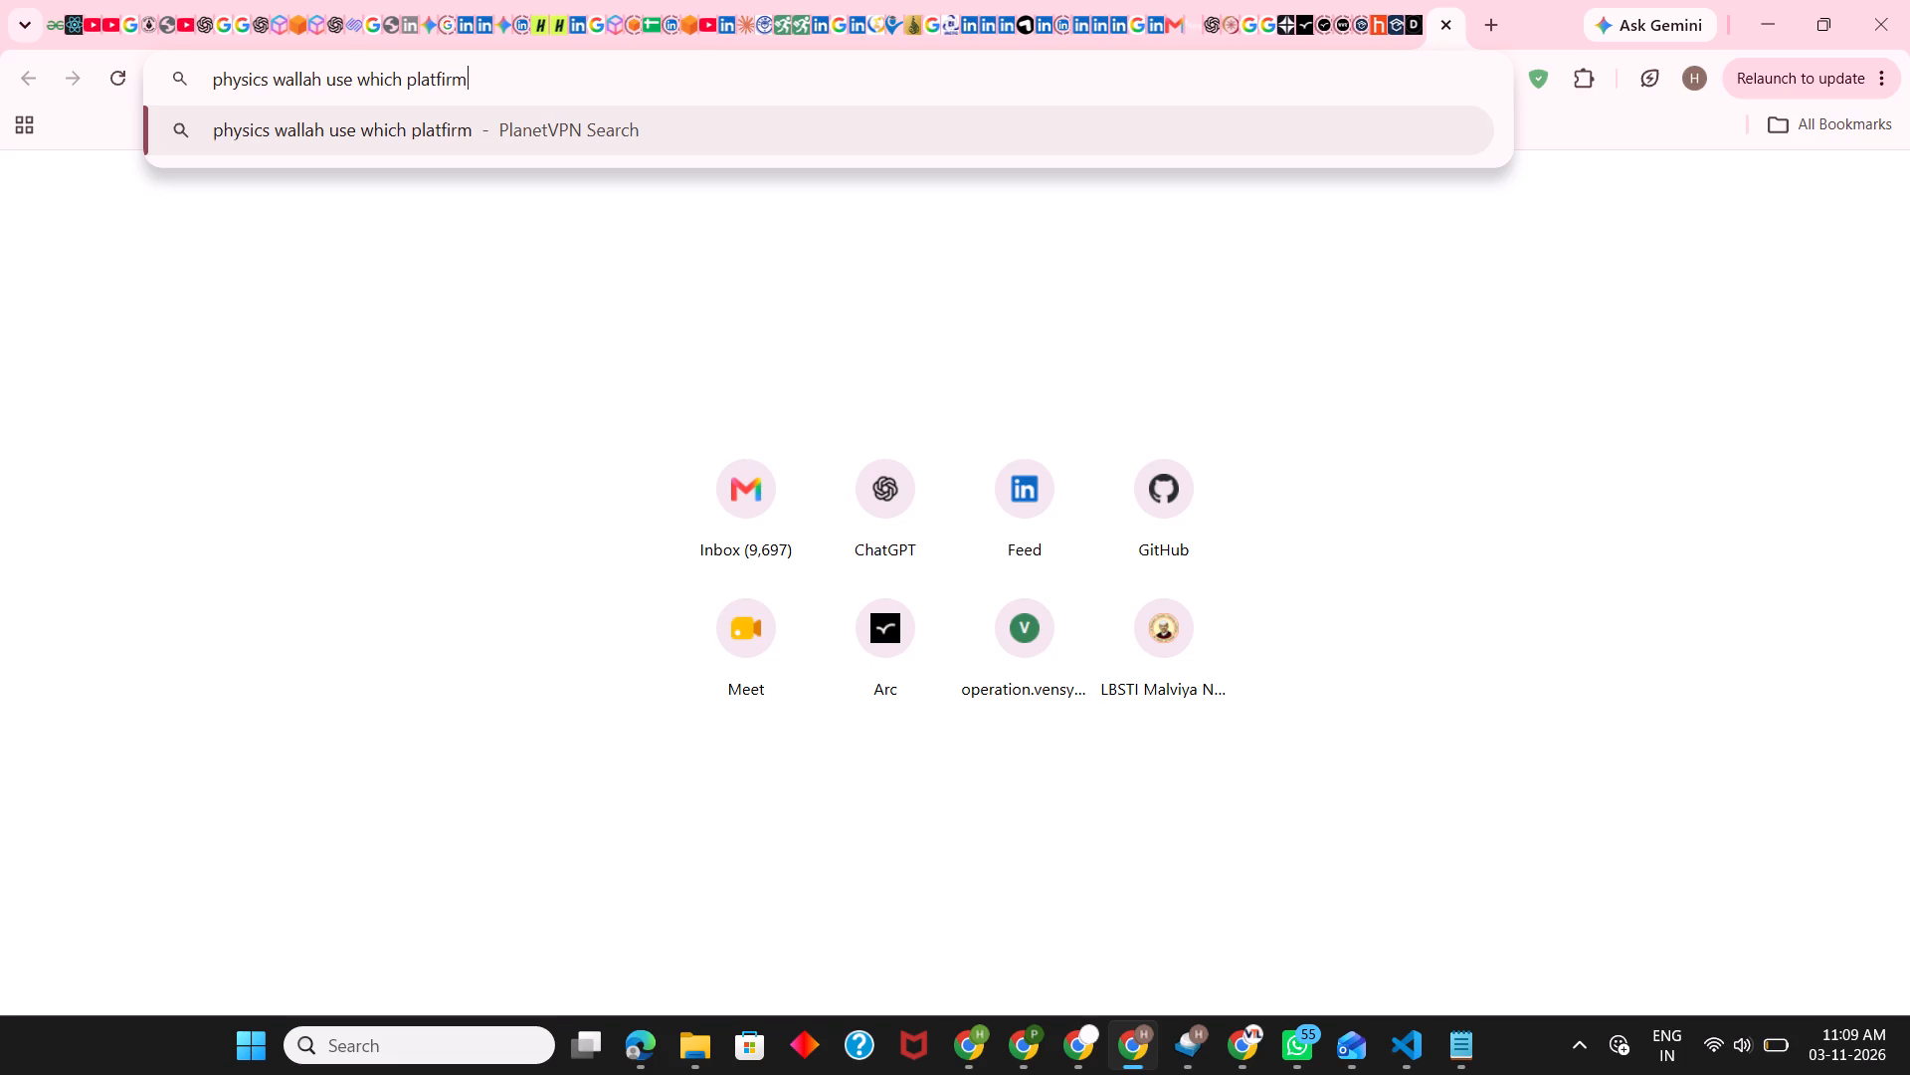
key(space)
key(BackSpace)
key(BackSpace)
key(BackSpace)
key(BackSpace)
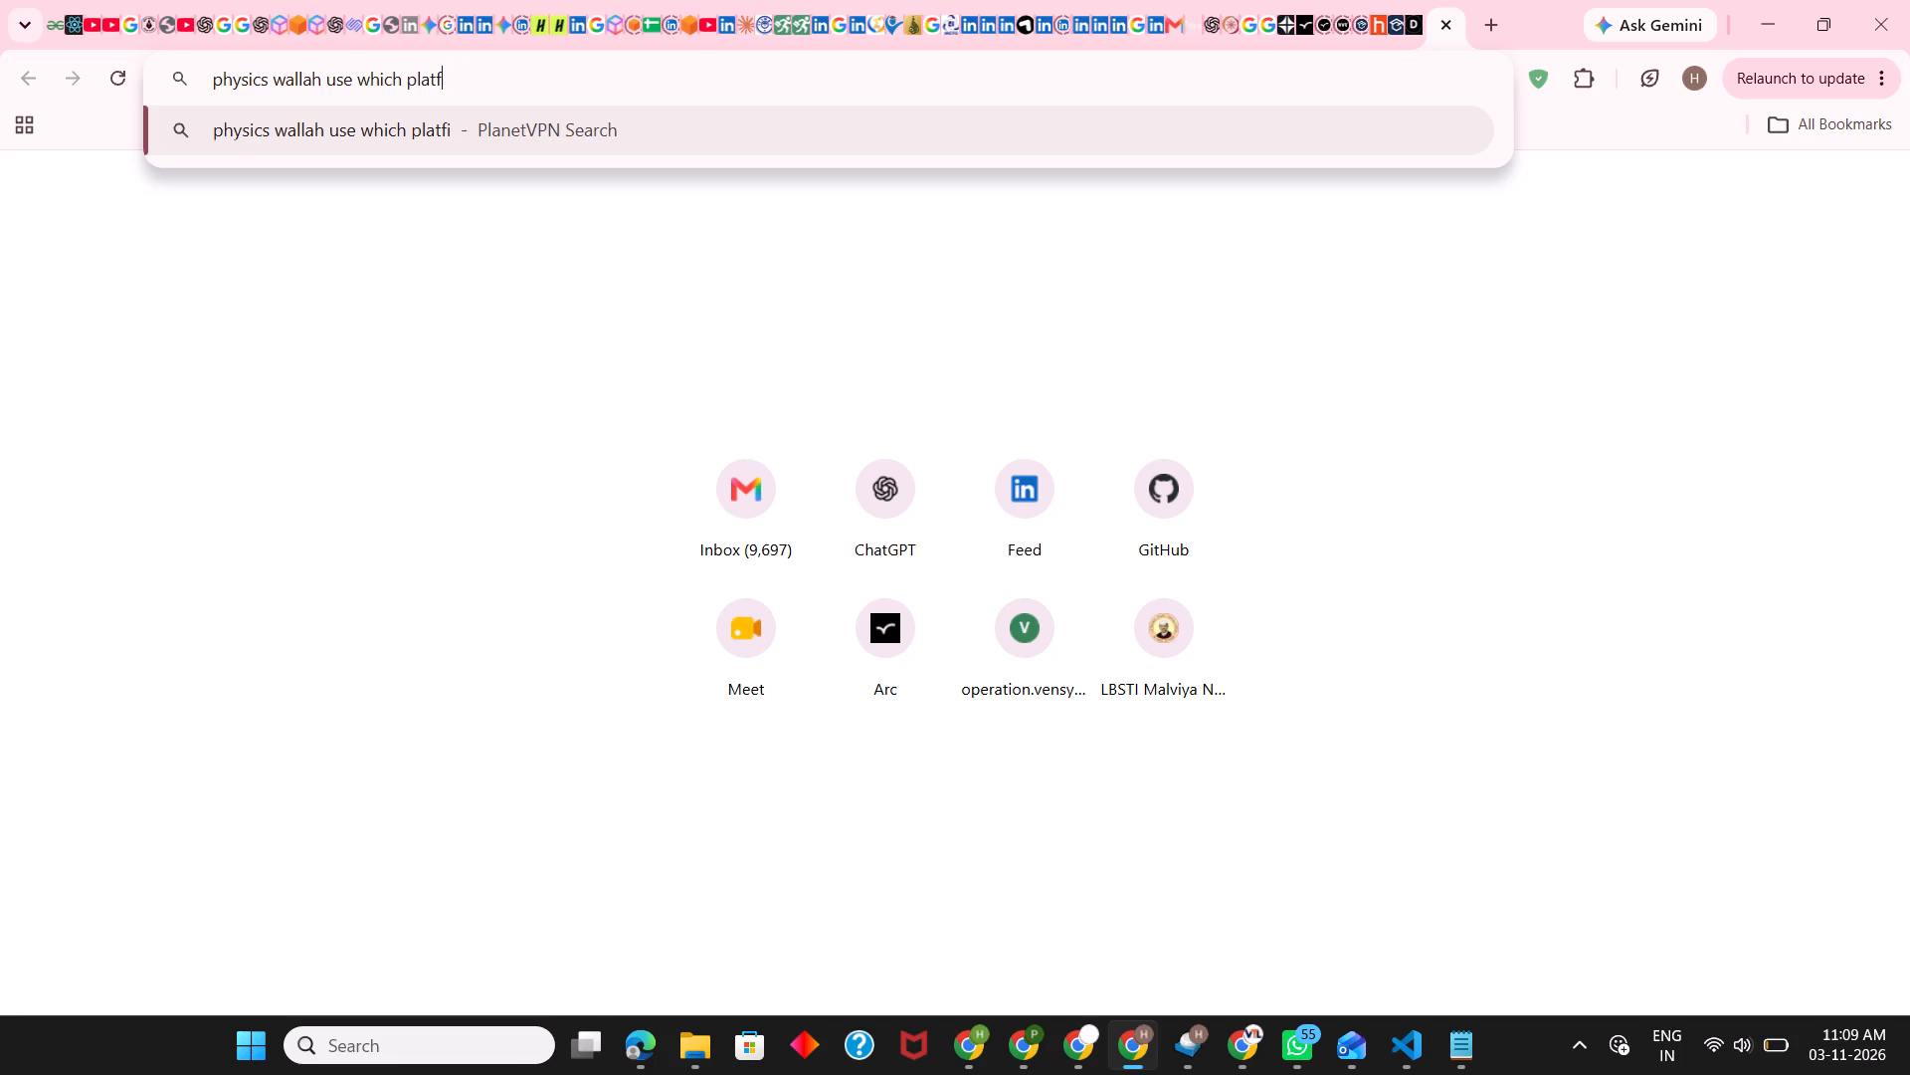
text(orm for video streaming)
key(Return)
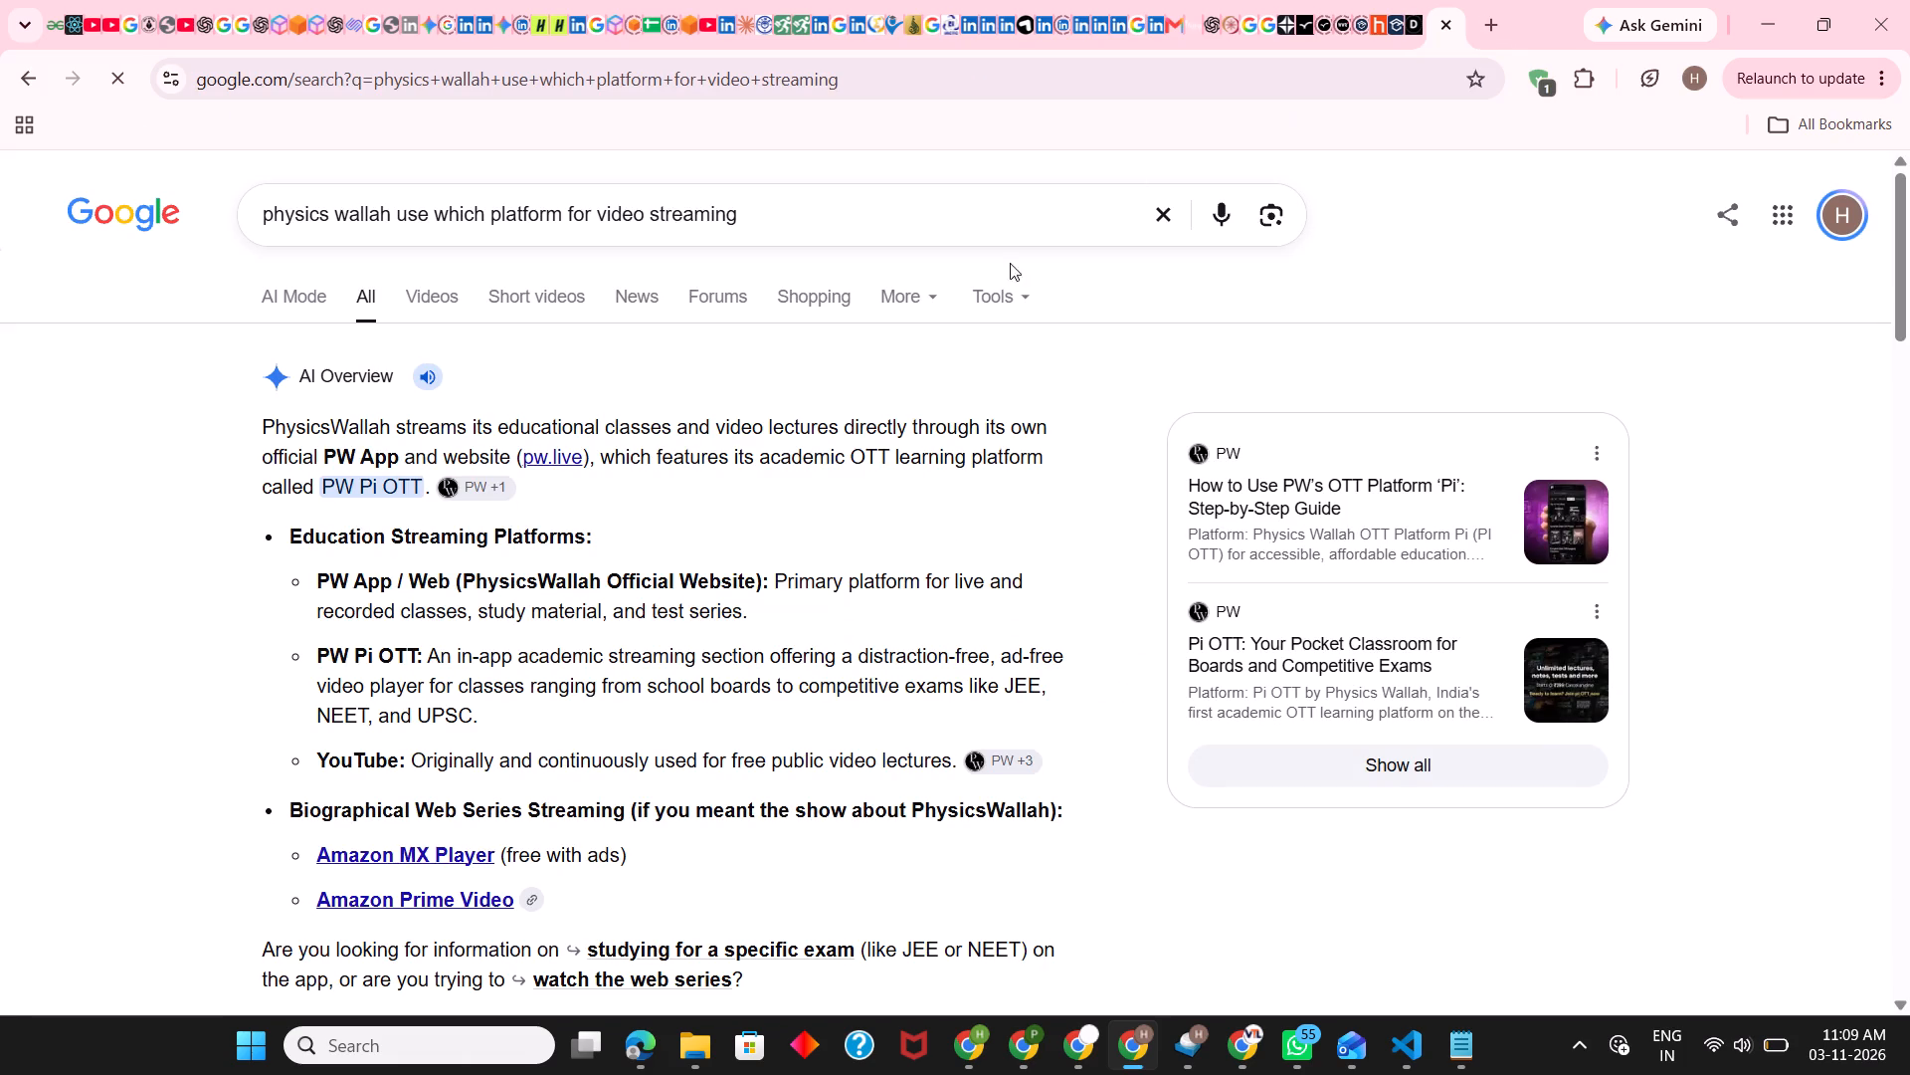
scroll(732, 823, down, 1)
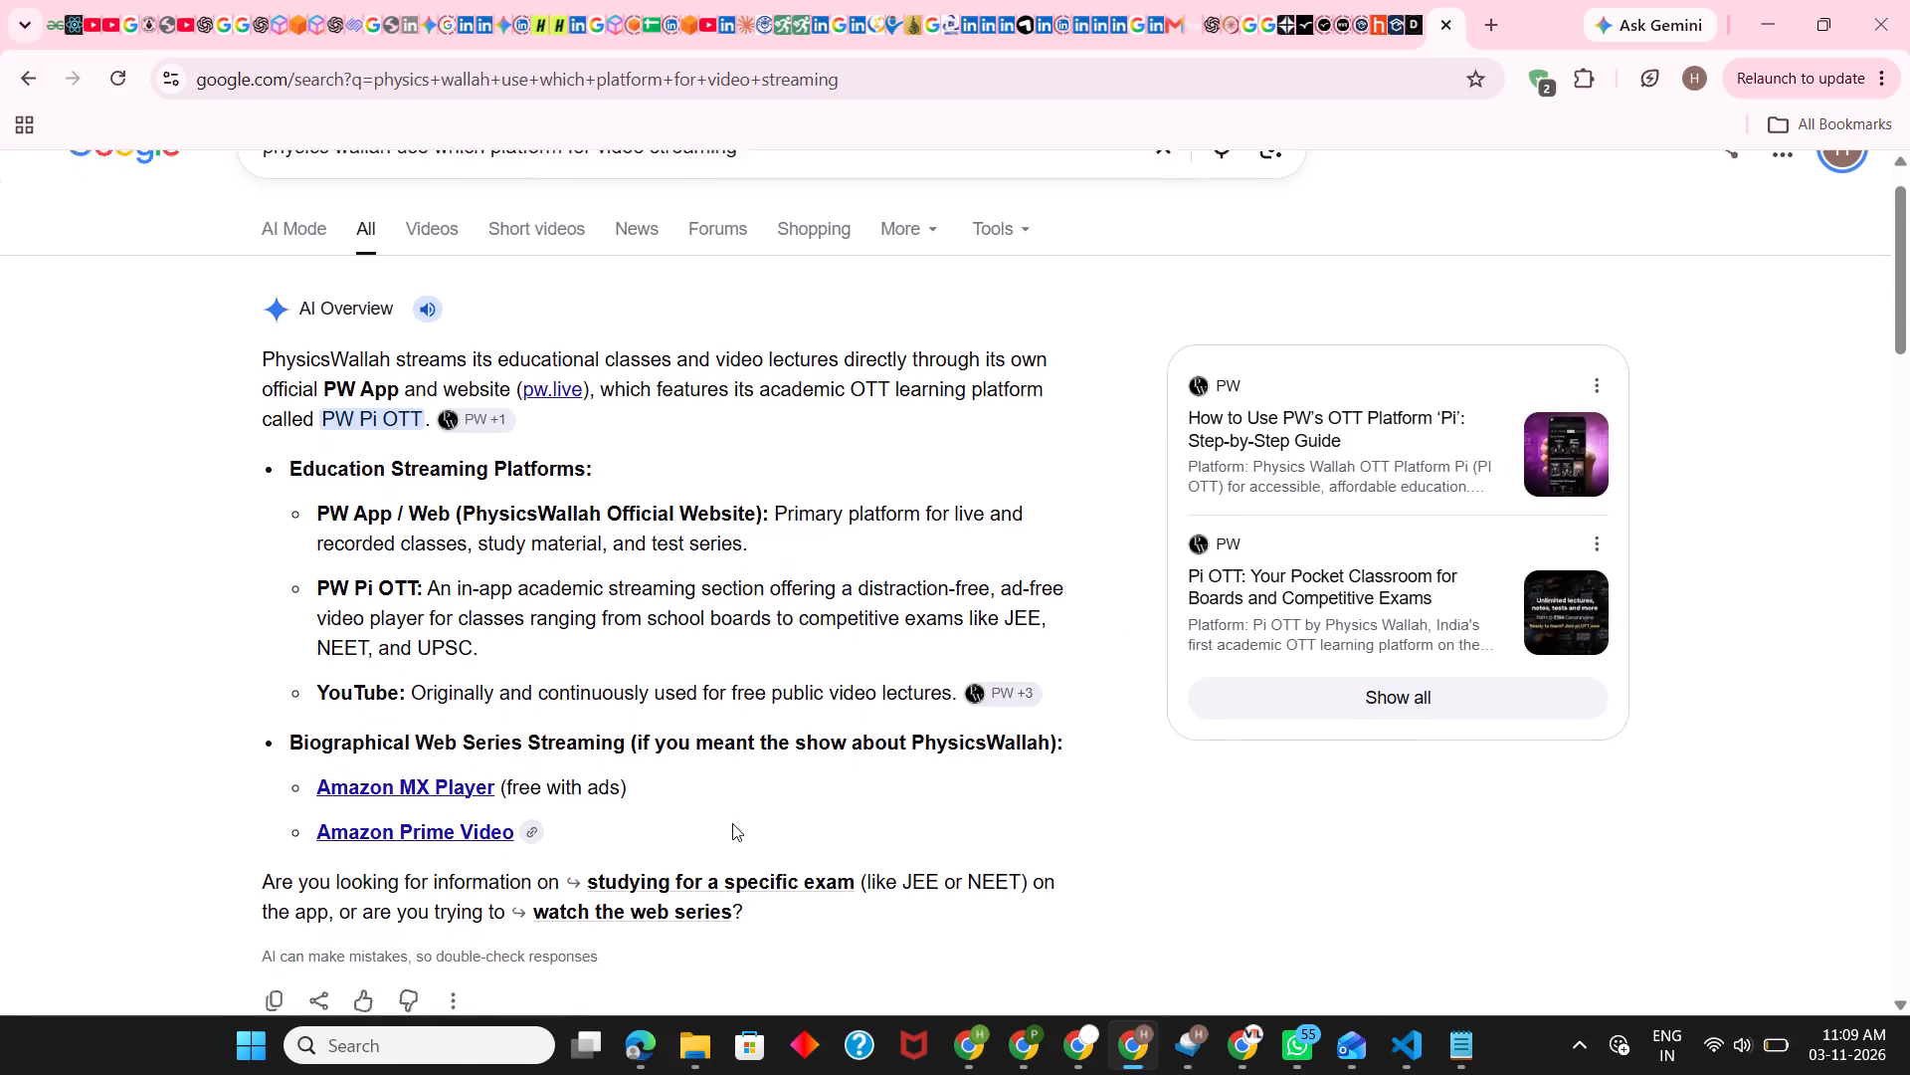
scroll(732, 823, down, 1)
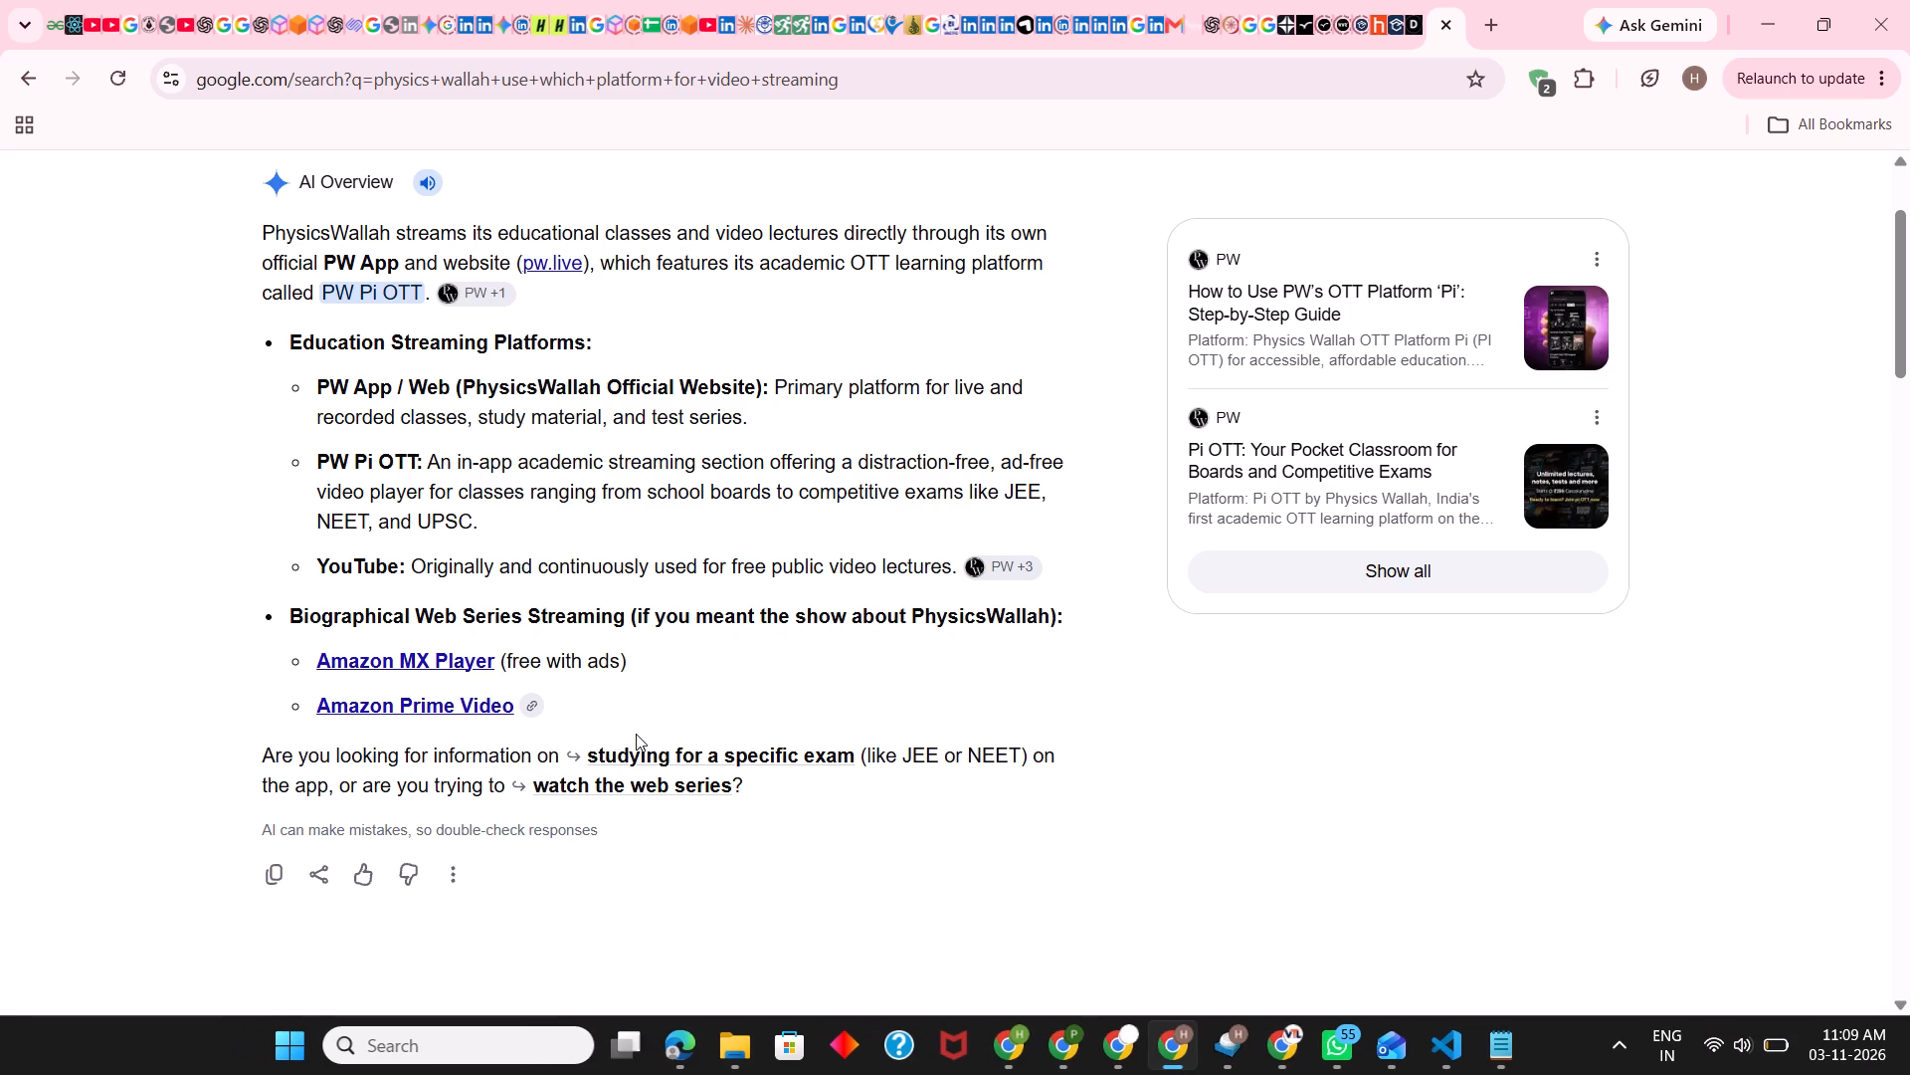
scroll(636, 734, down, 6)
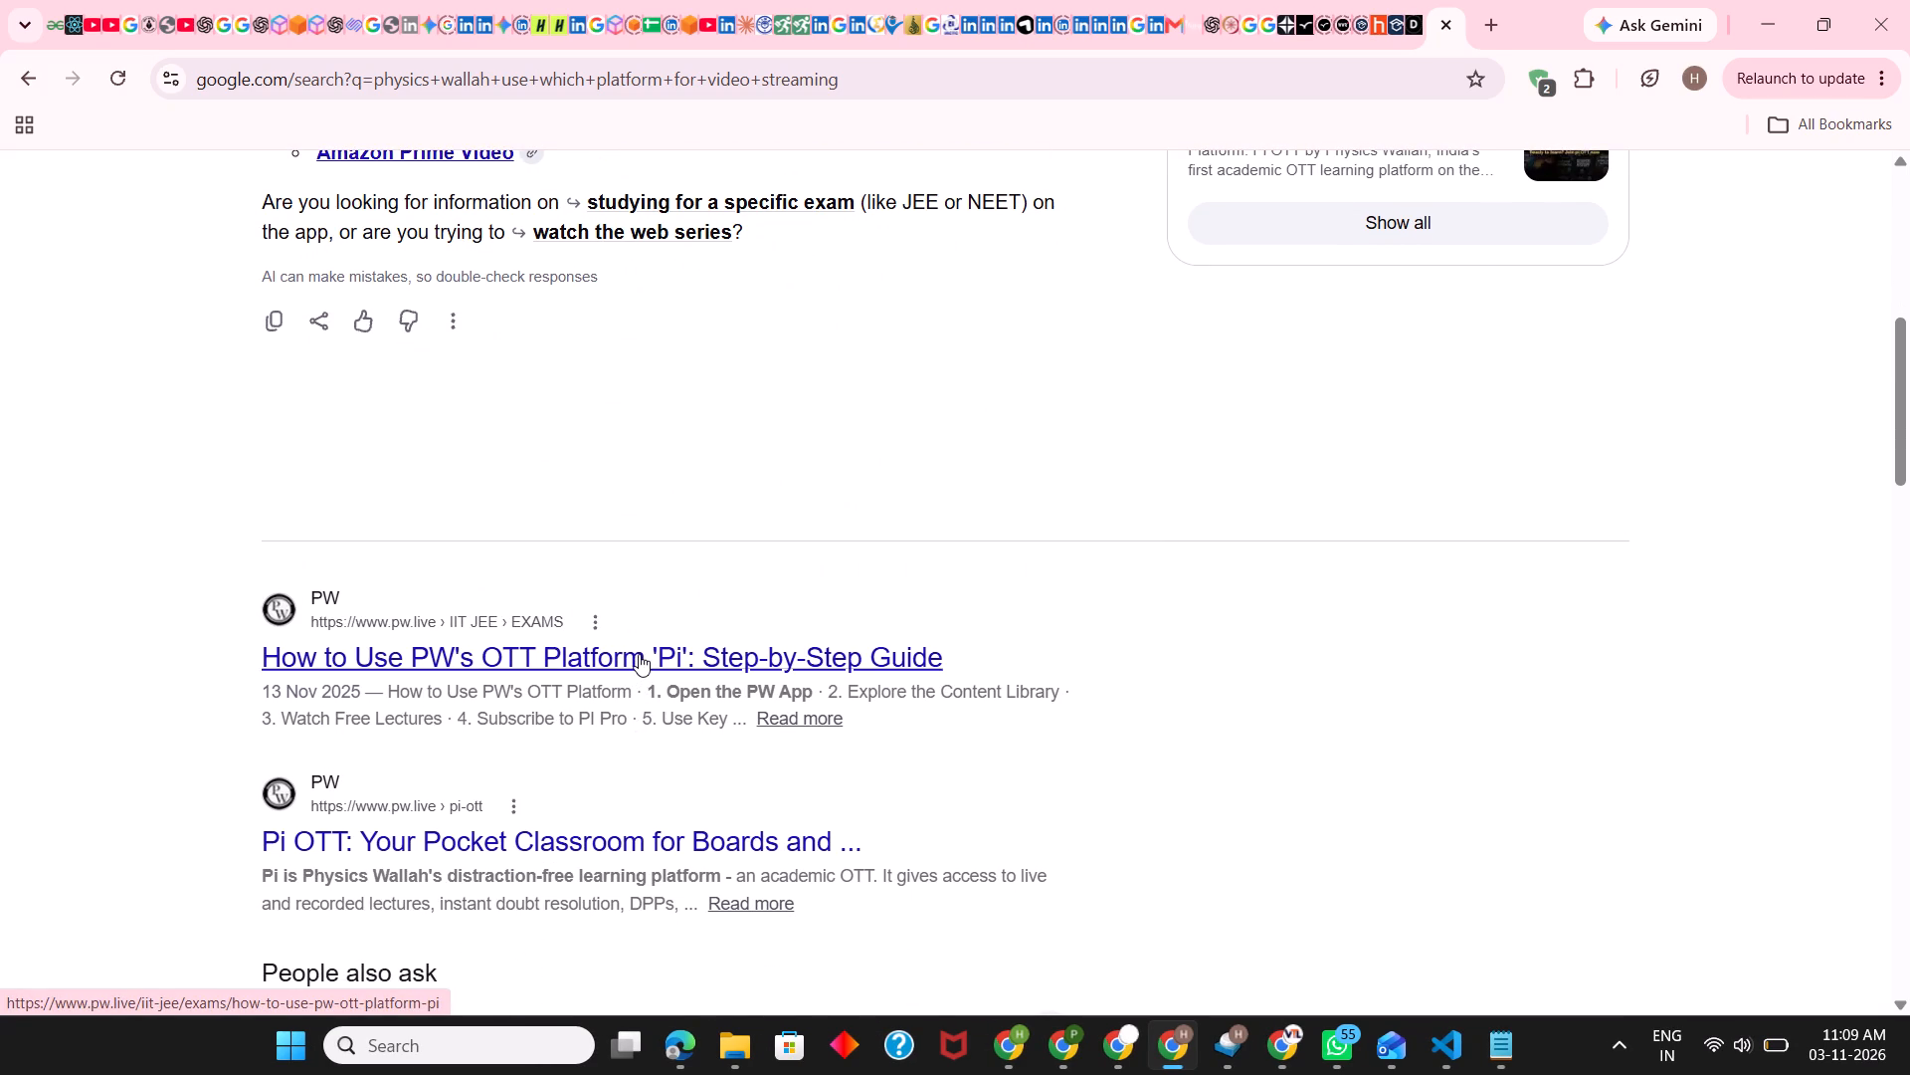
scroll(639, 654, right, 1)
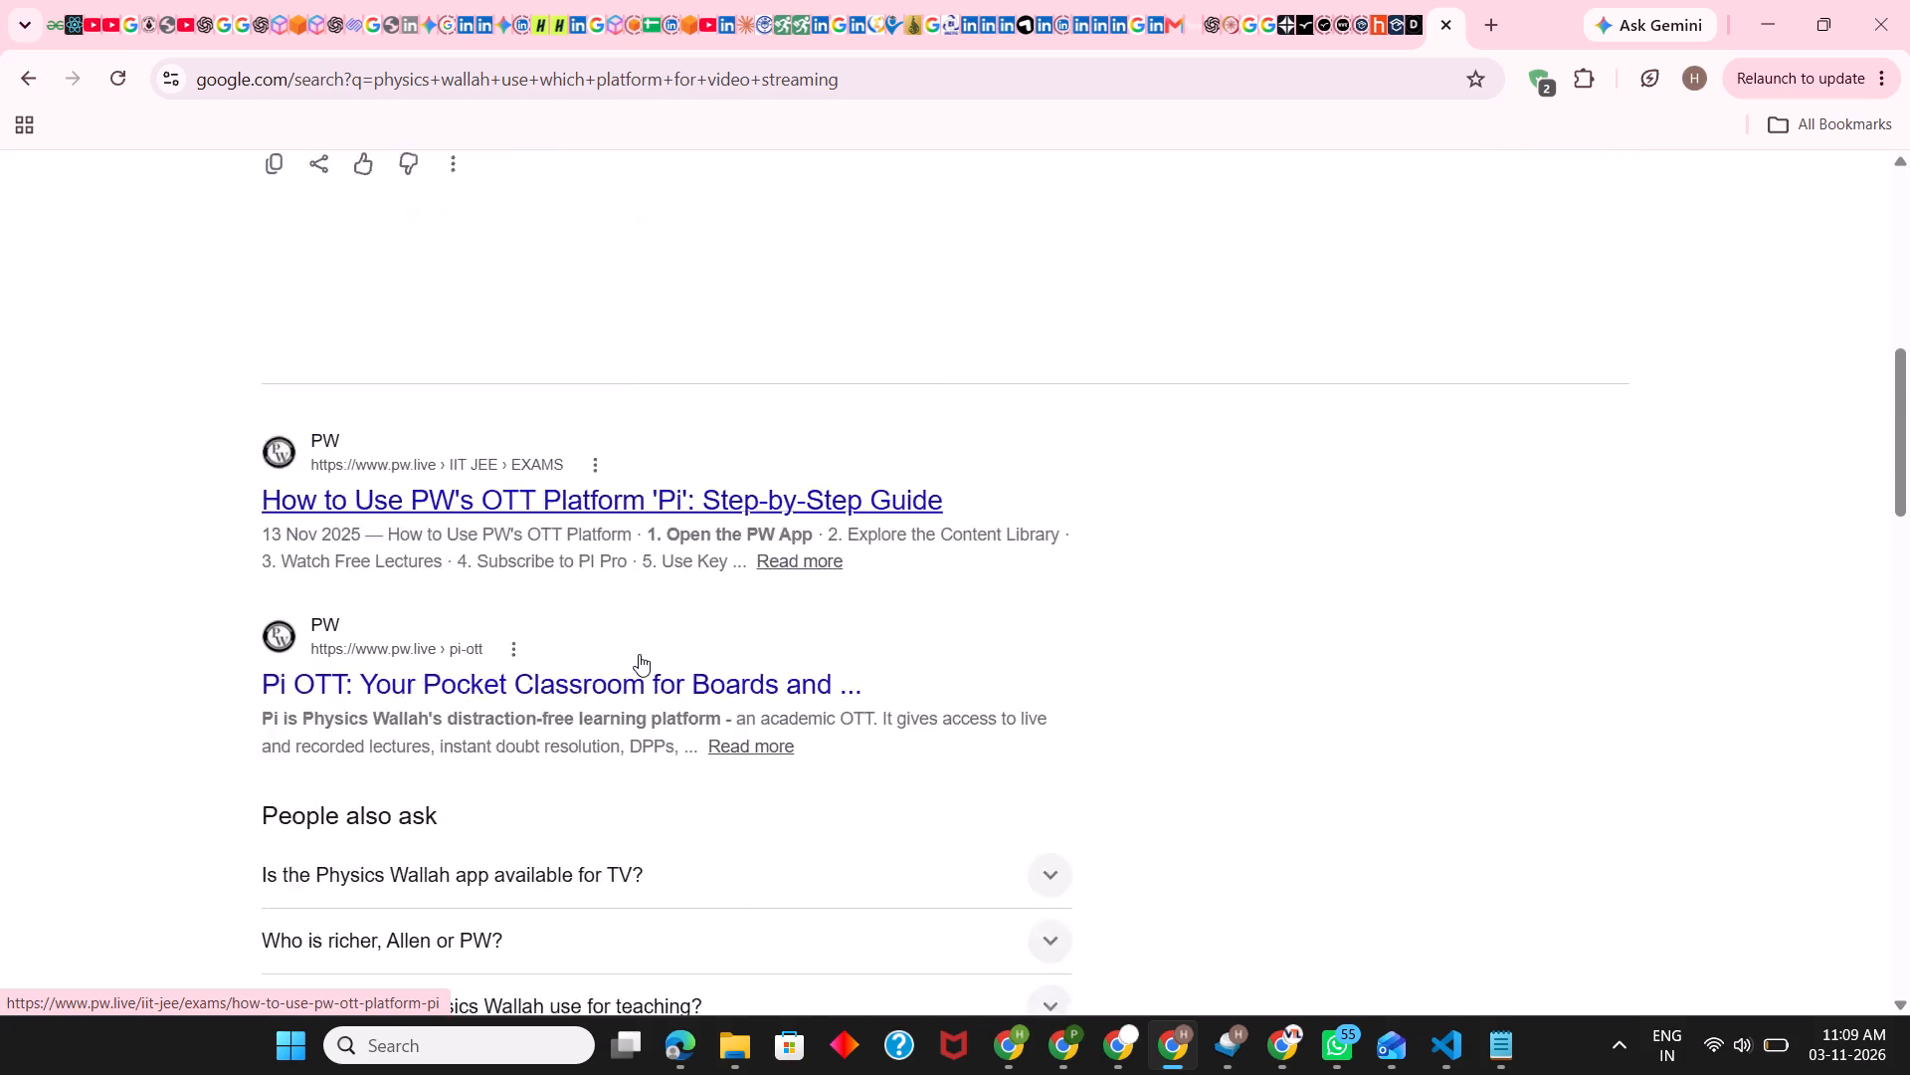
scroll(639, 654, right, 1)
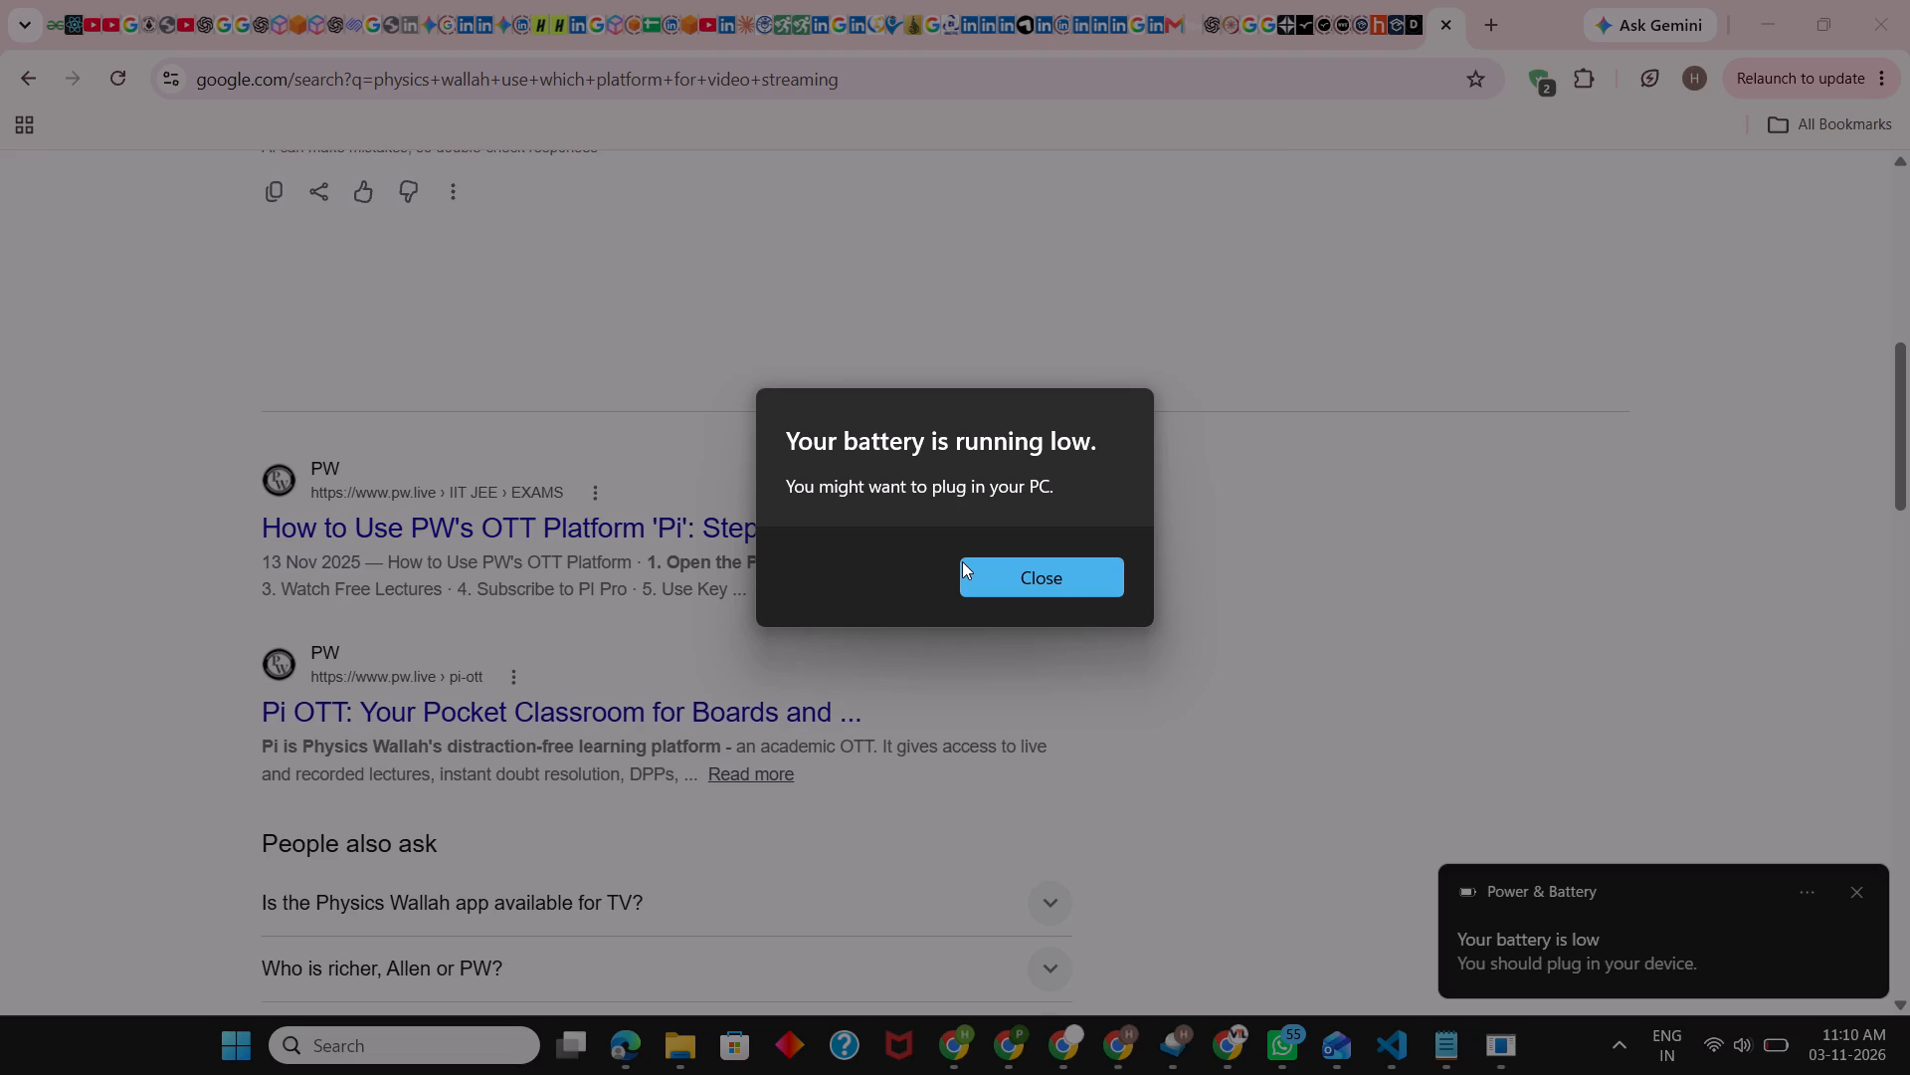
Refine the search to "physics wallah, unacademy and other coaching institutes use which platform for video streaming" and read the AI overview.
key(z)
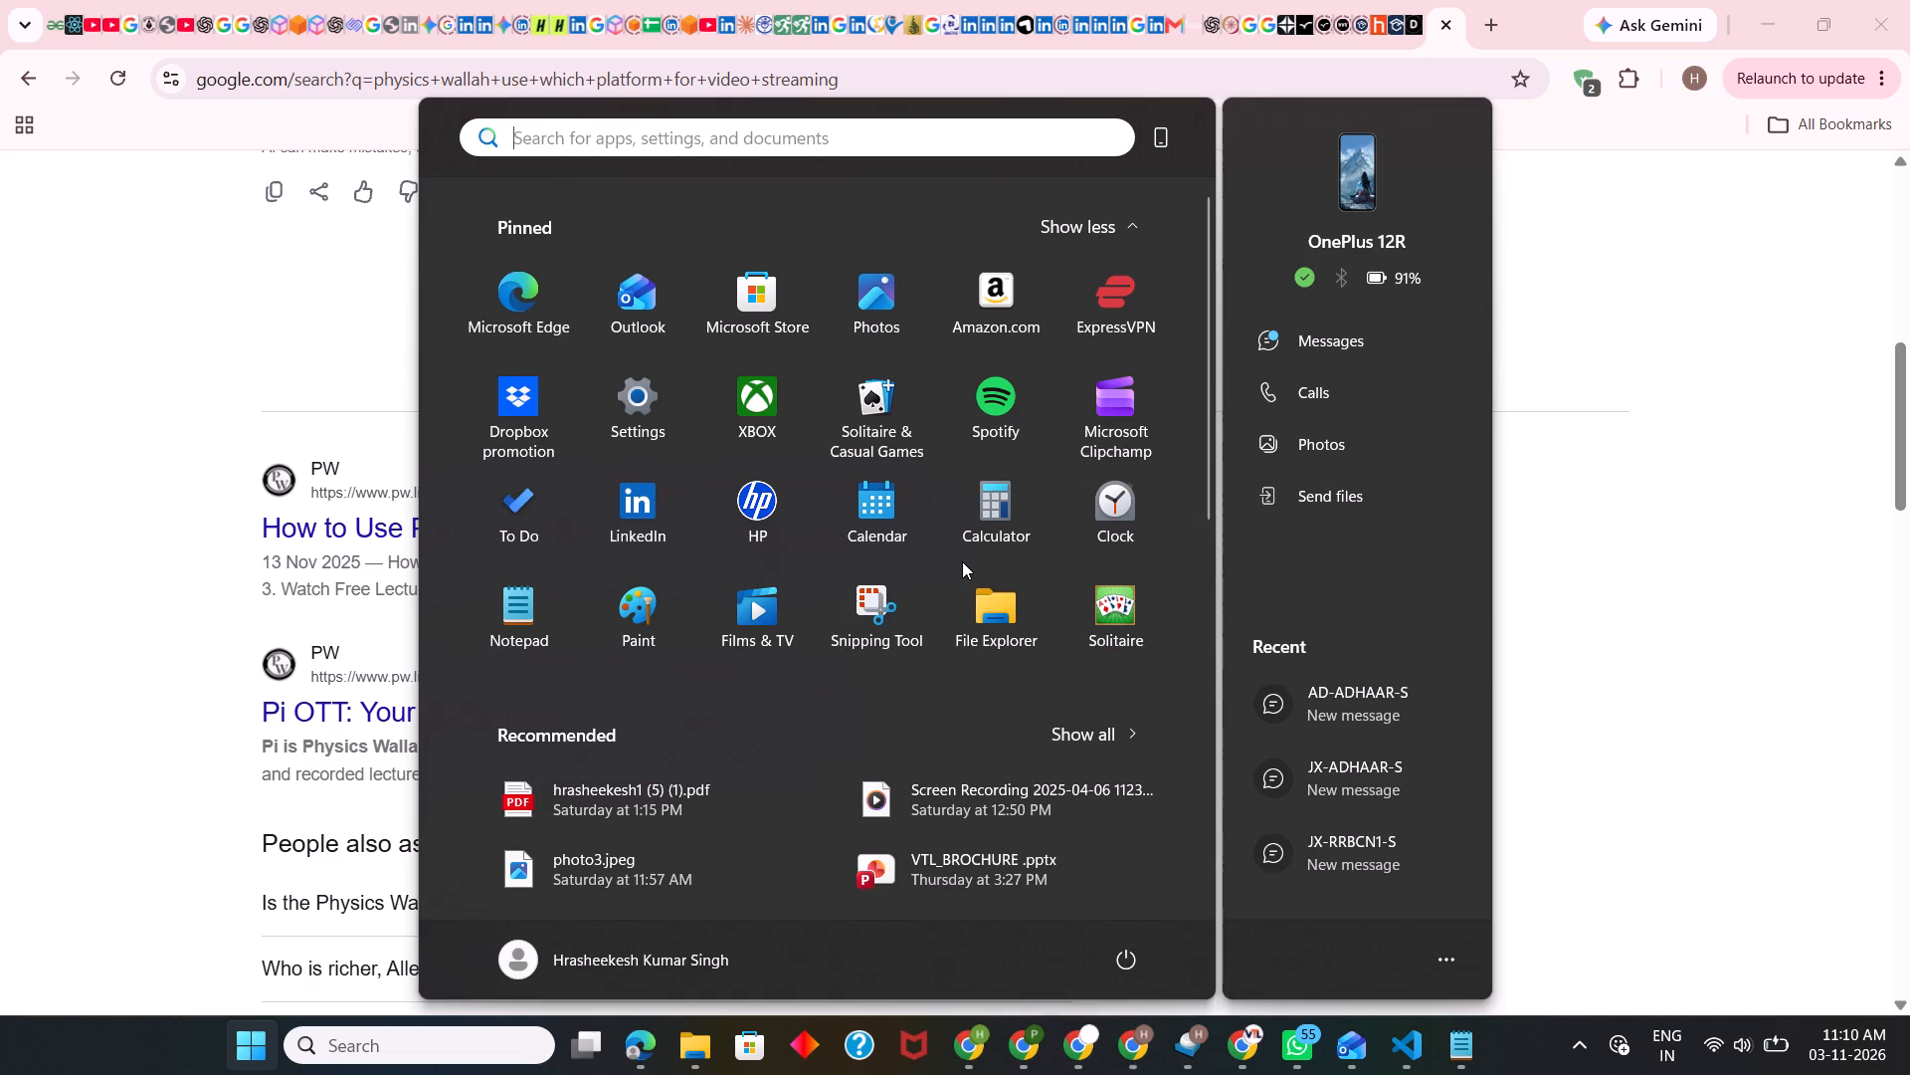
scroll(696, 537, up, 7)
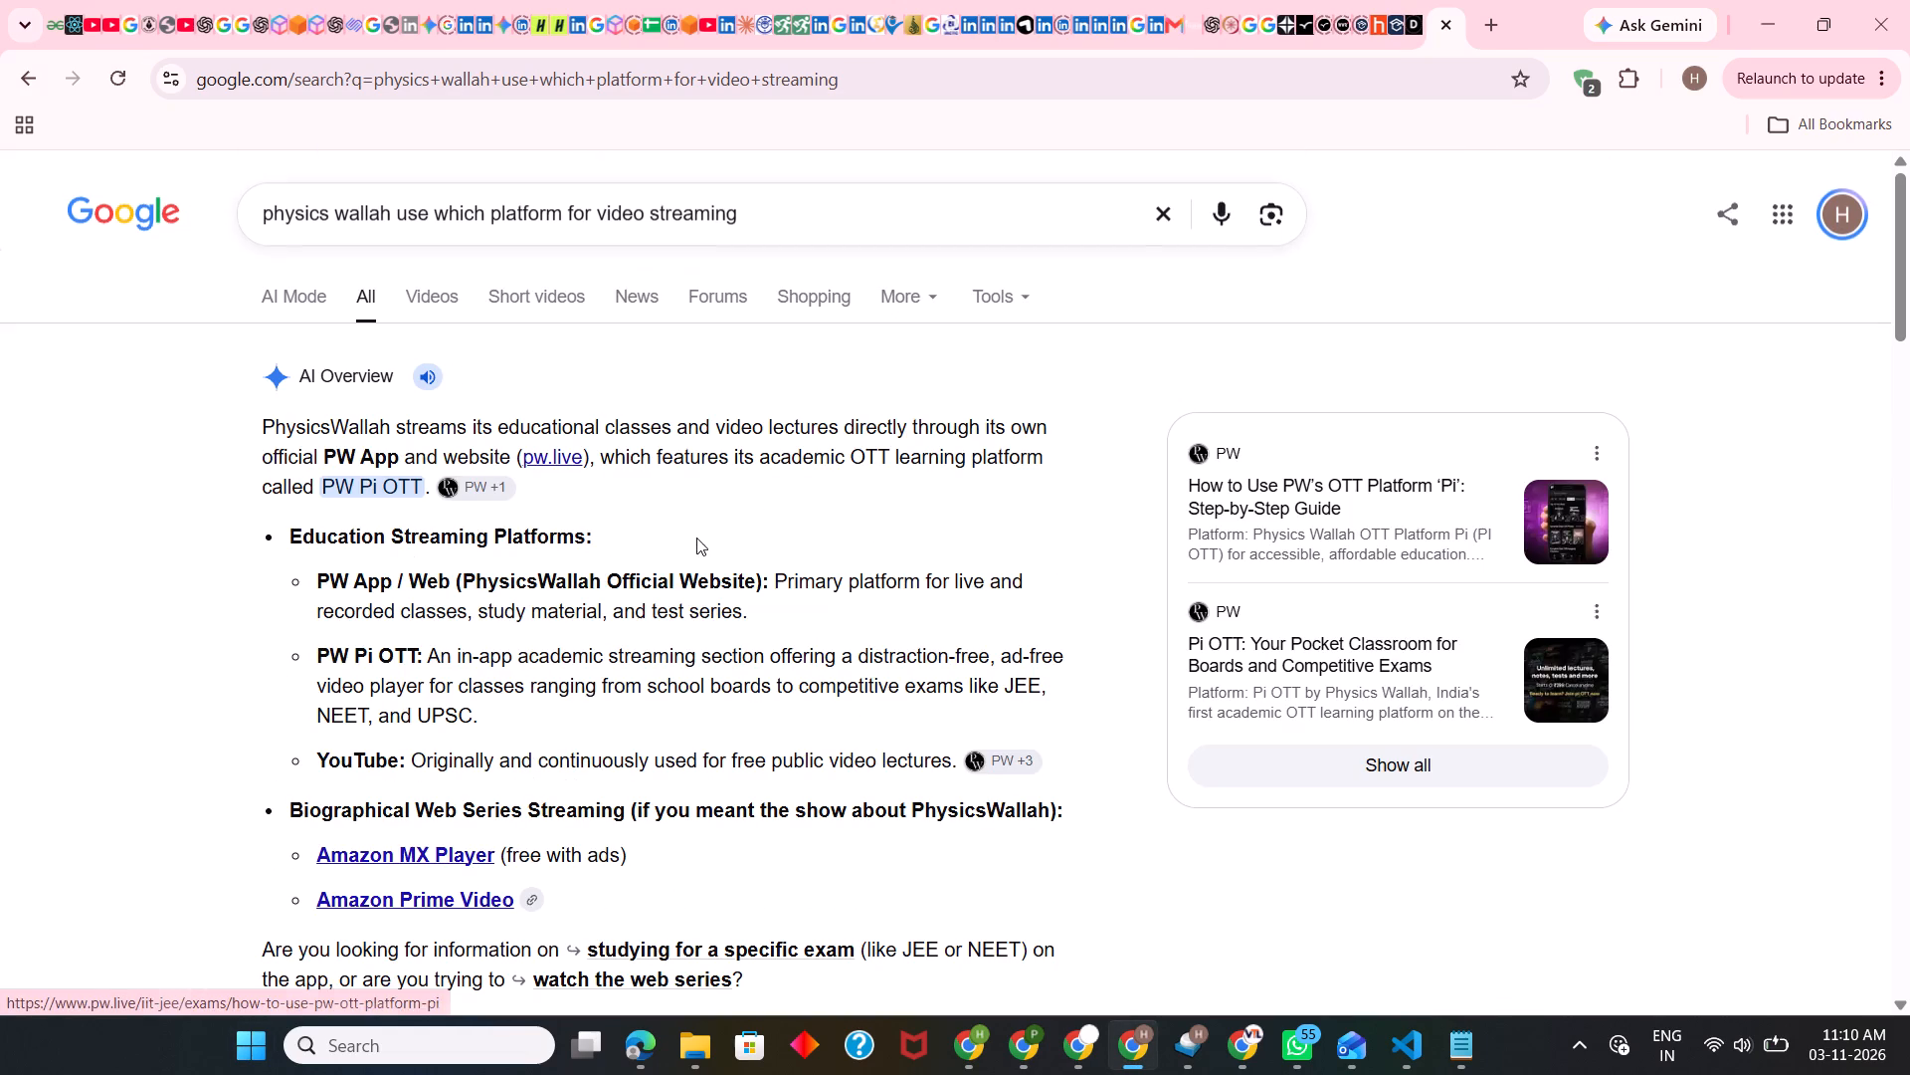
click(387, 211)
text(, unacademy)
key(space)
text(and other coacj)
key(BackSpace)
text(hing institutes)
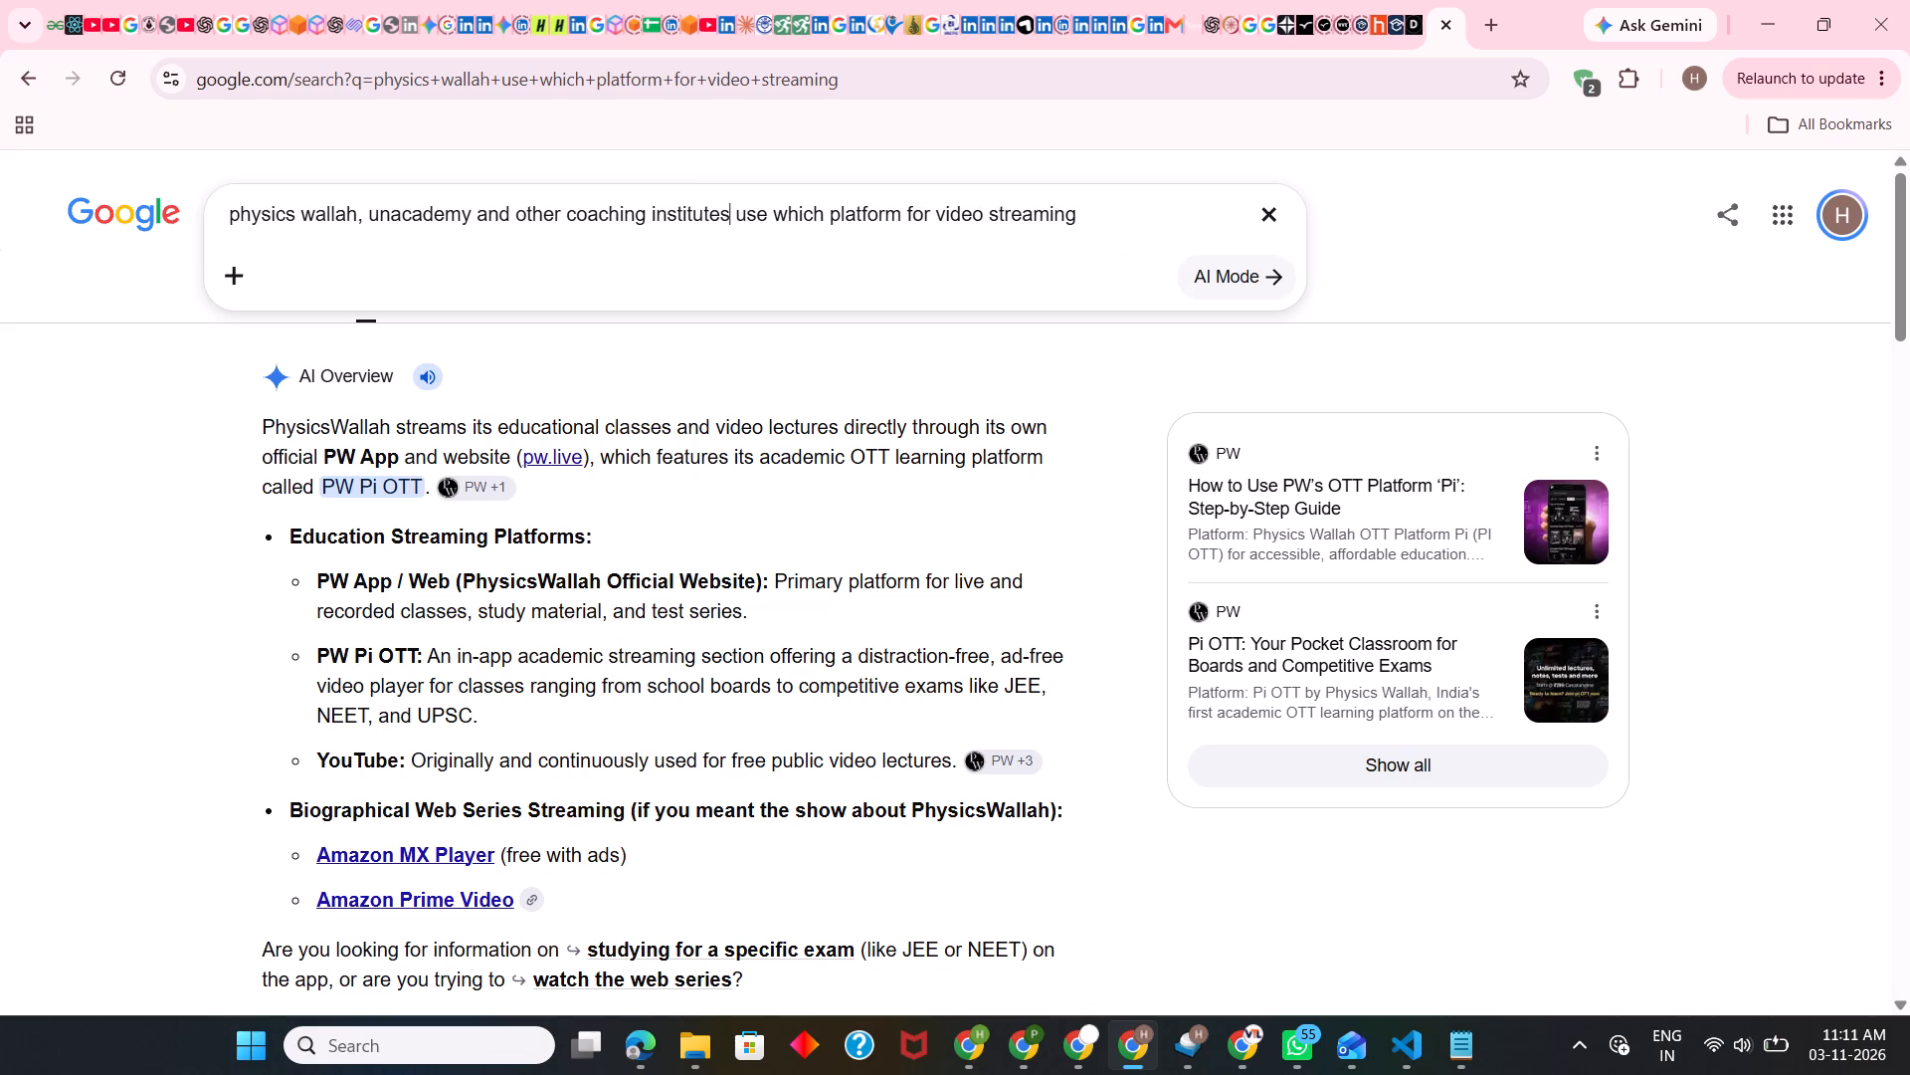
key(Return)
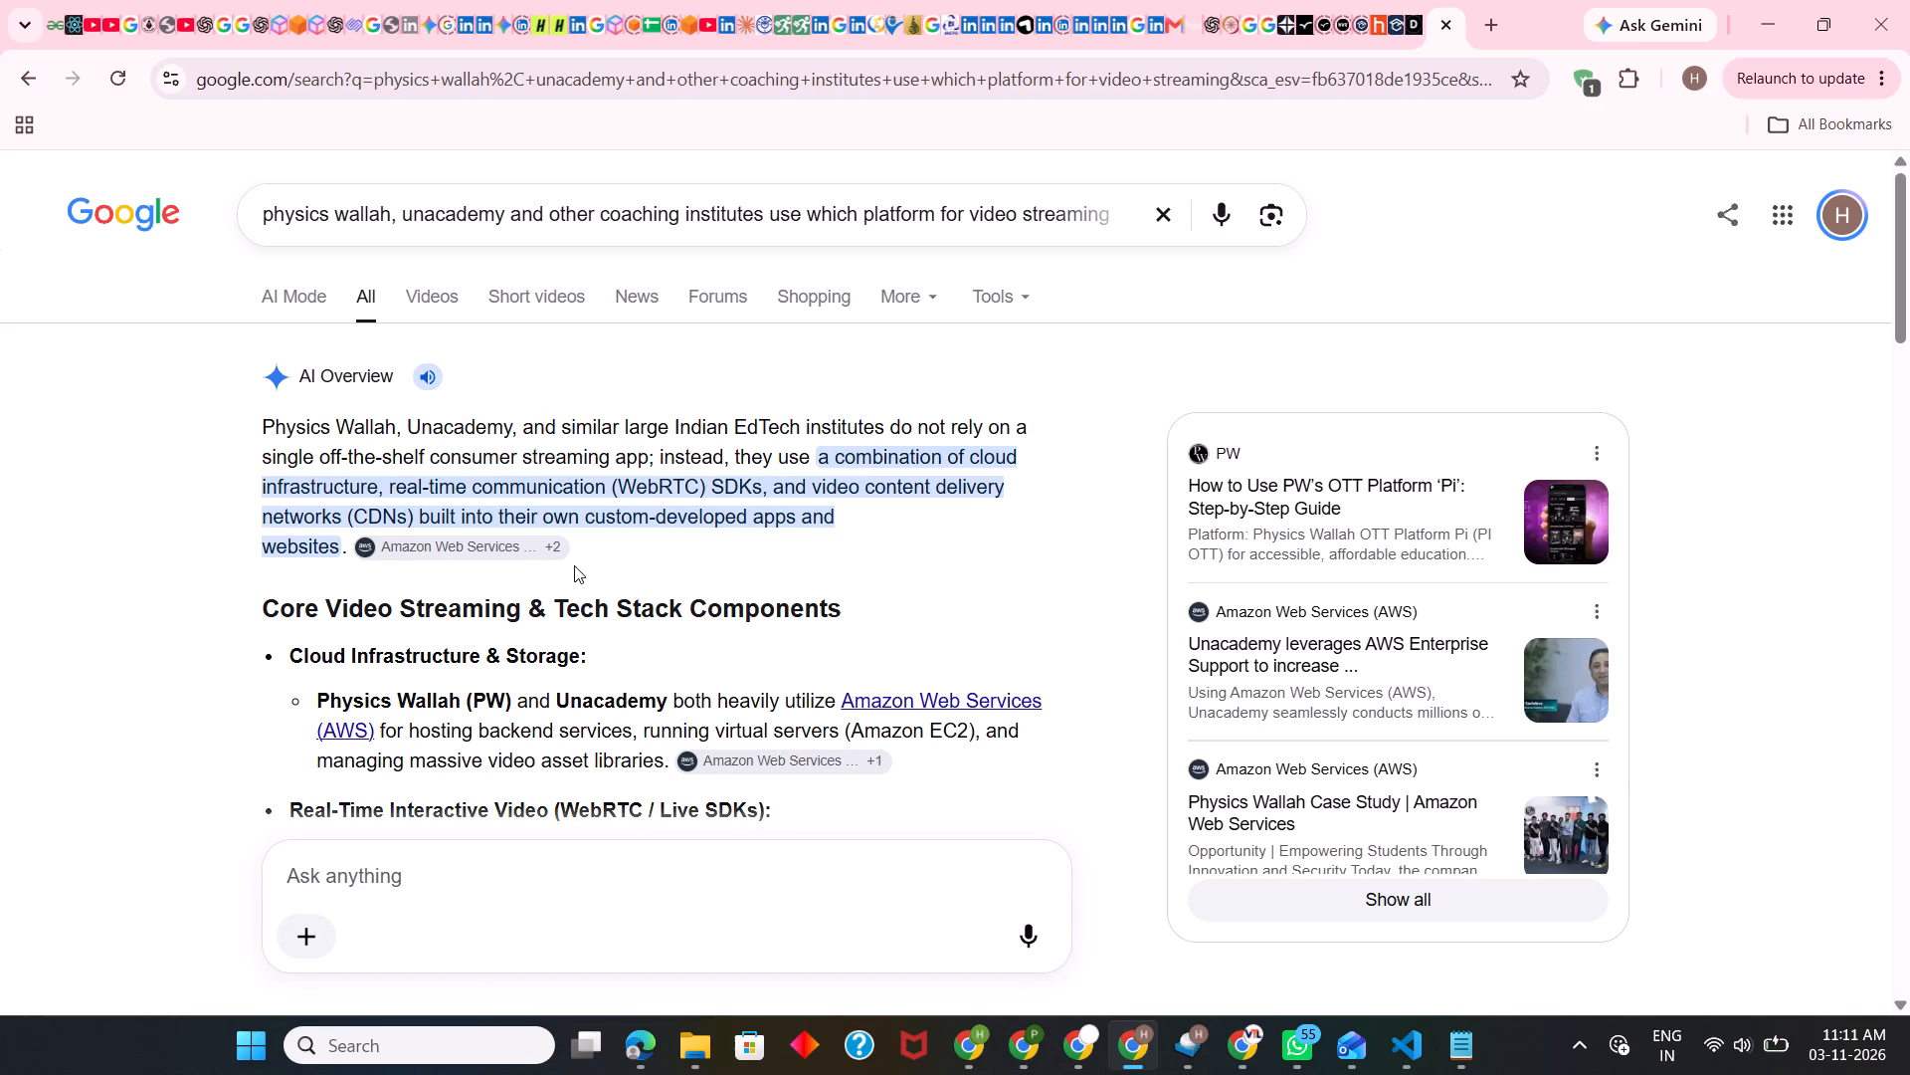
scroll(574, 565, down, 3)
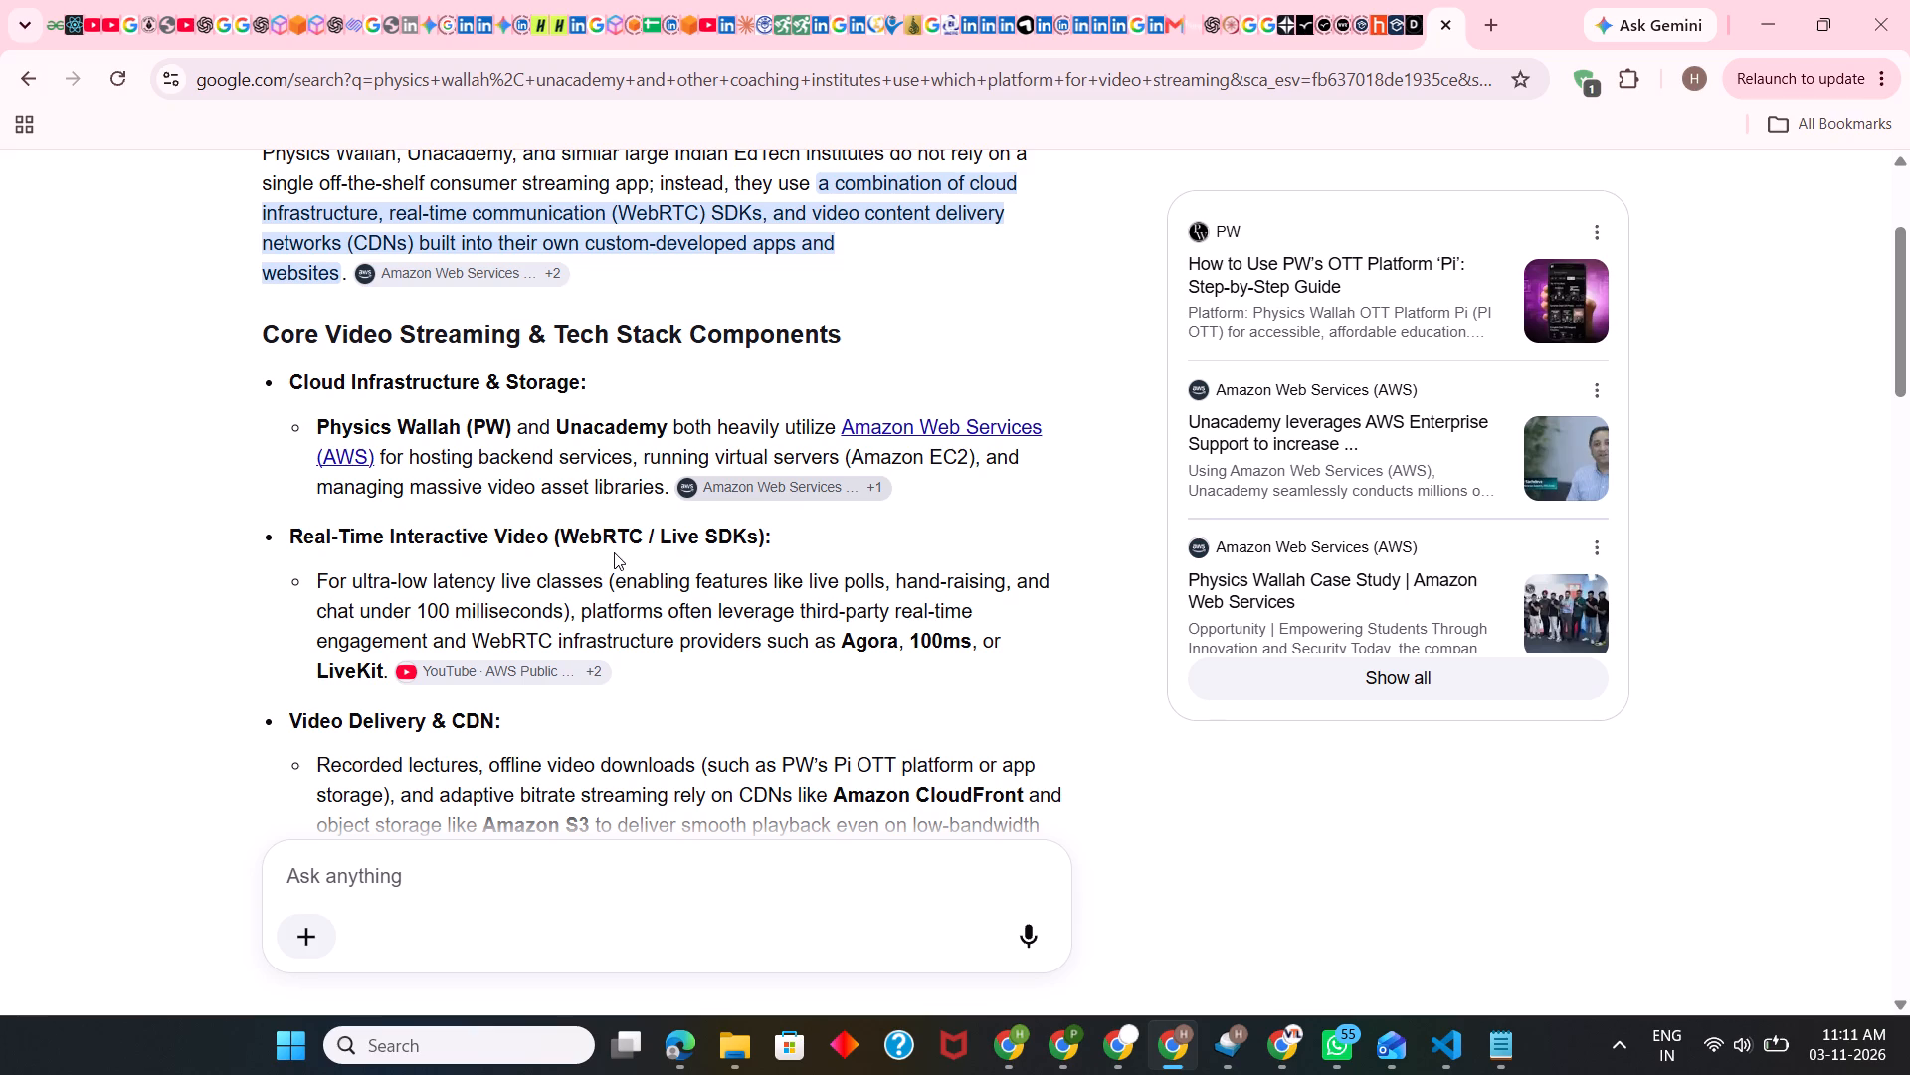
scroll(614, 552, down, 1)
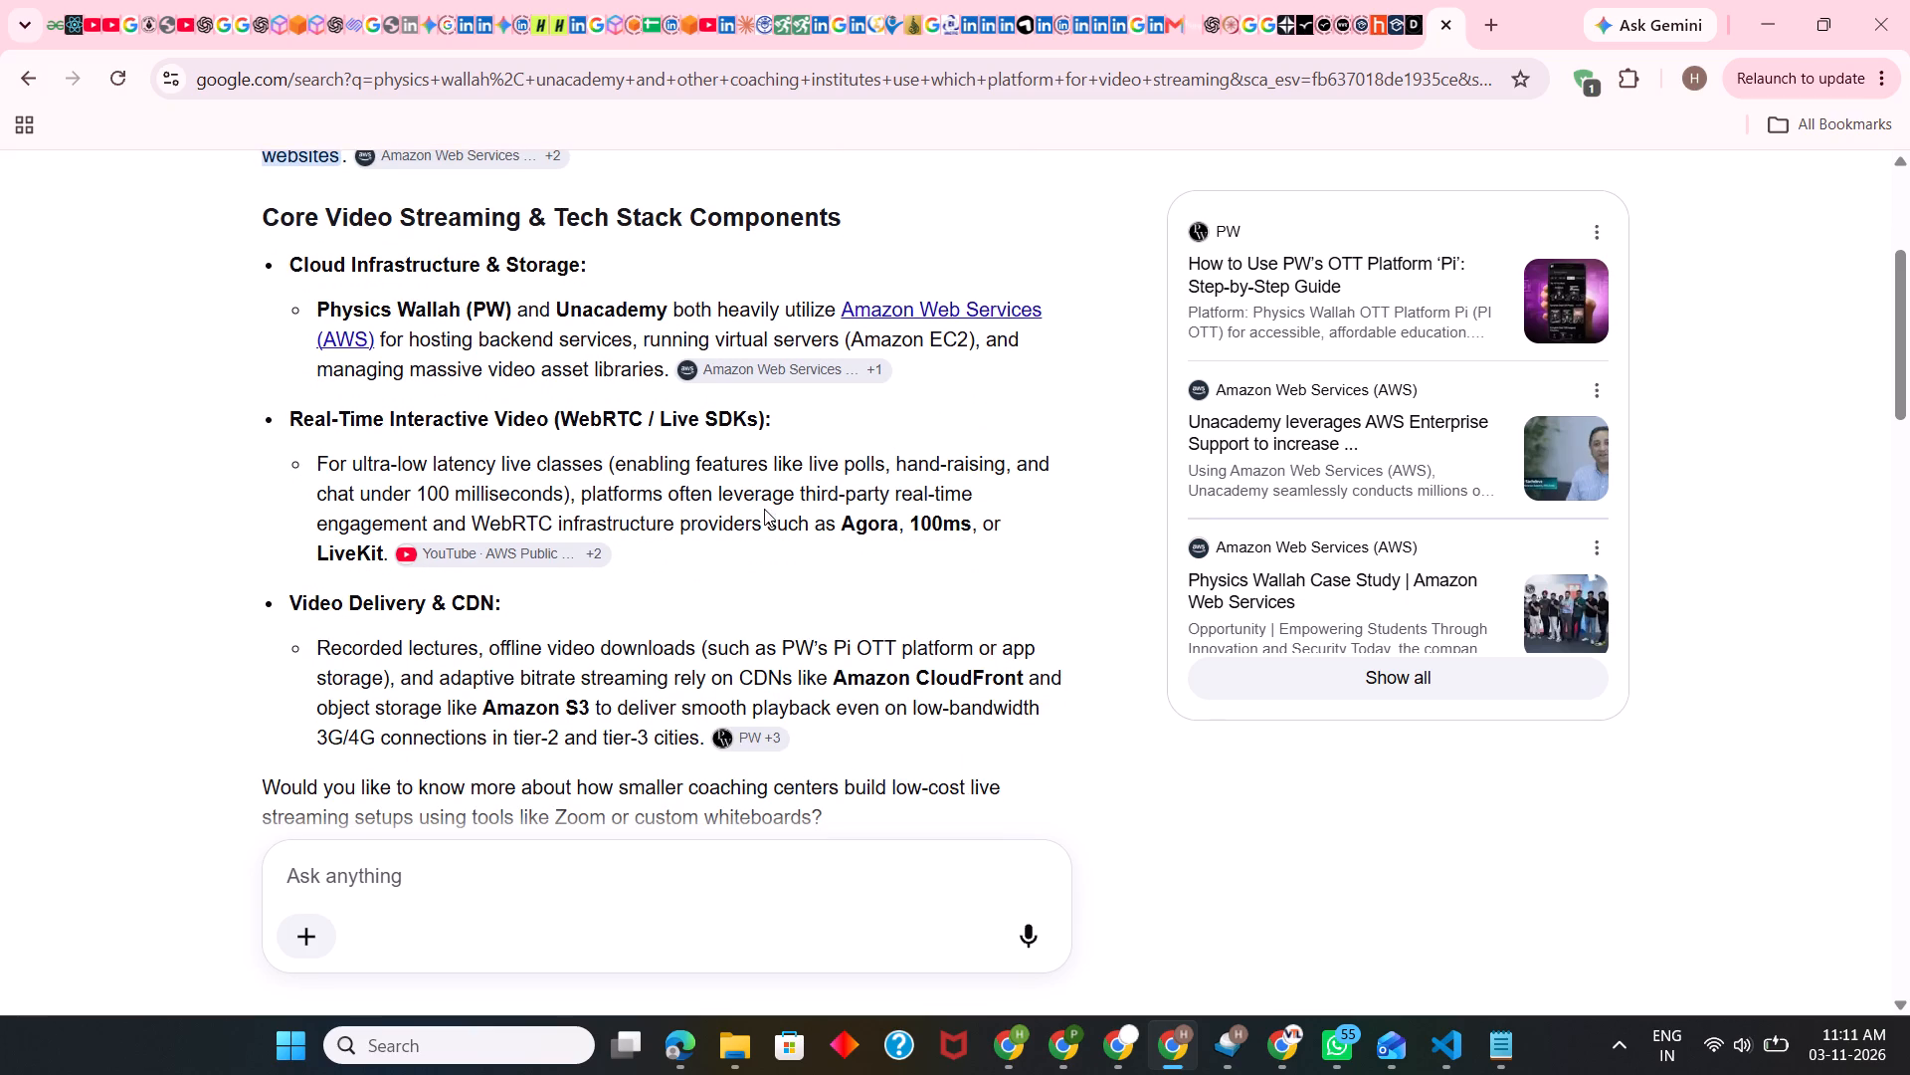
Copy the provider name Agora from the AI overview, search for it in a new tab and look through the results.
drag(849, 528, 840, 523)
click(840, 523)
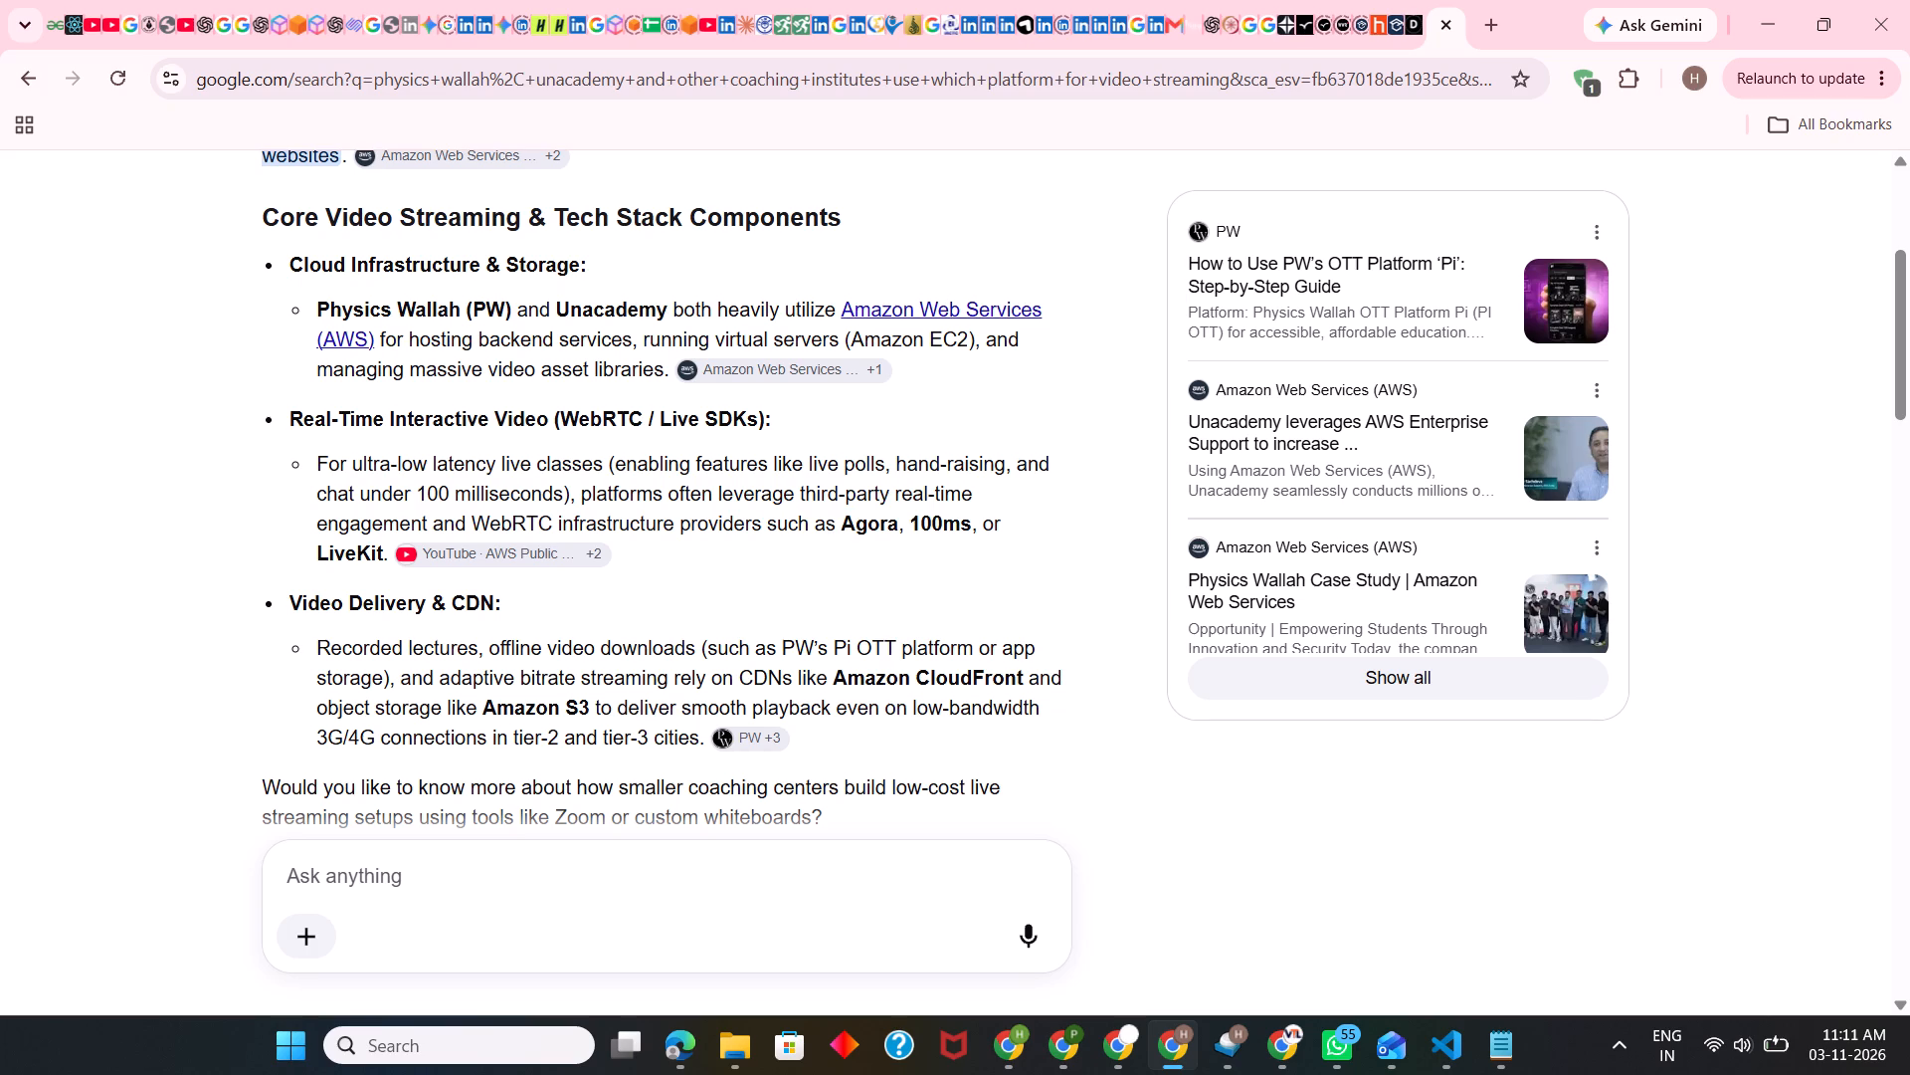
double_click(860, 523)
key(ctrl+c)
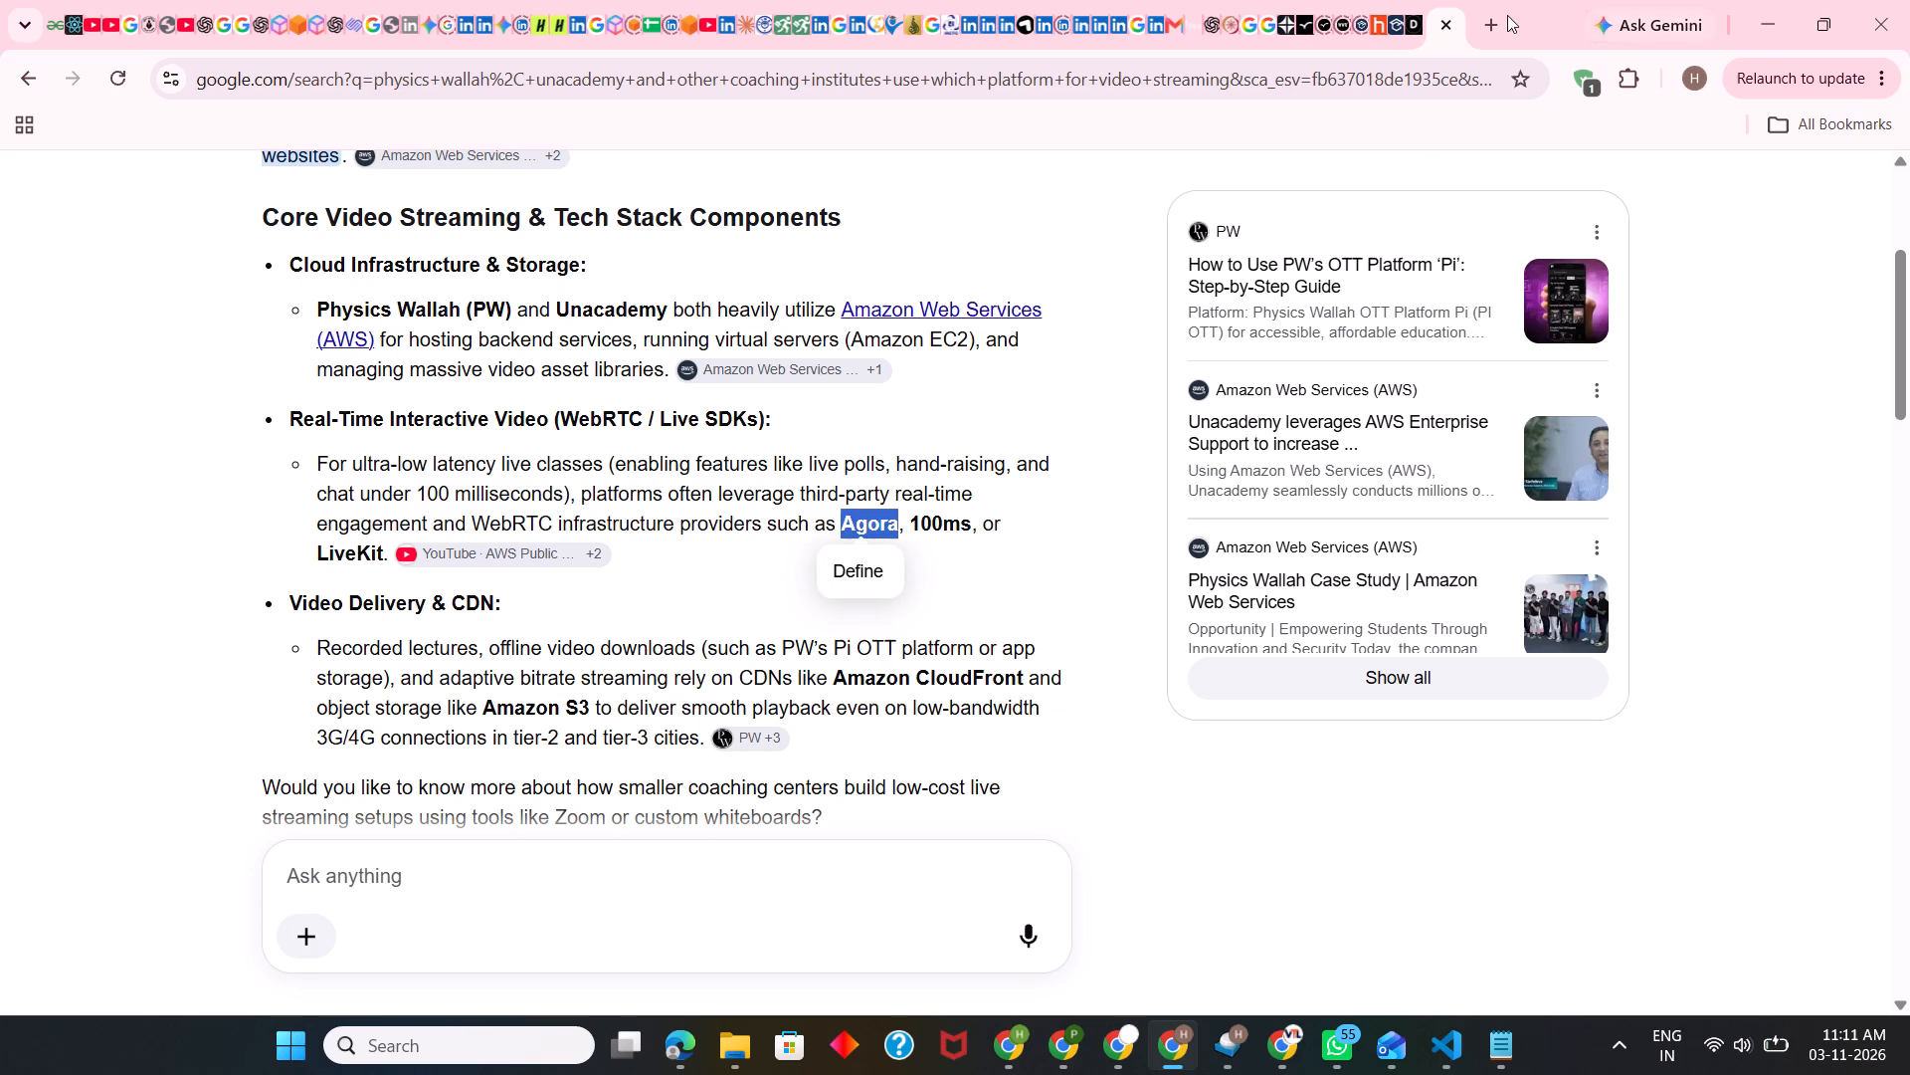
click(1493, 22)
key(ctrl+v)
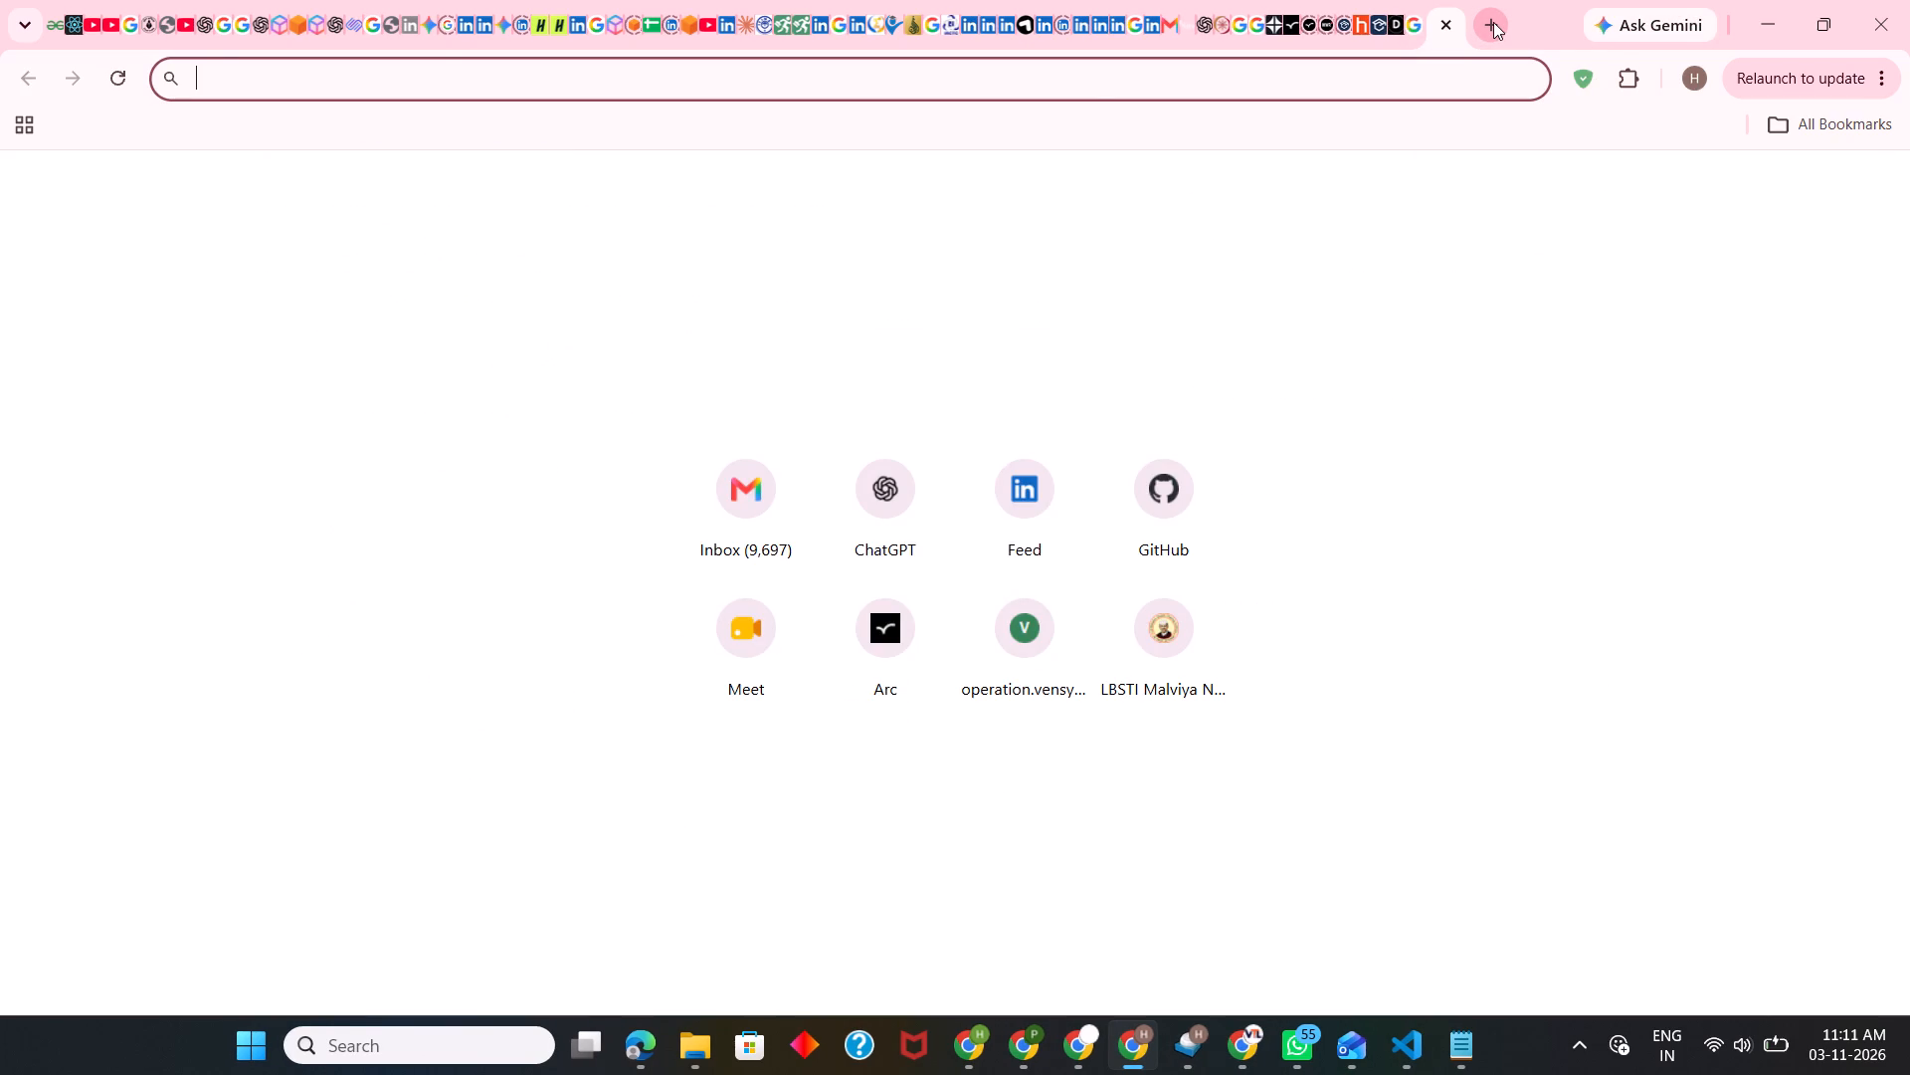
key(Return)
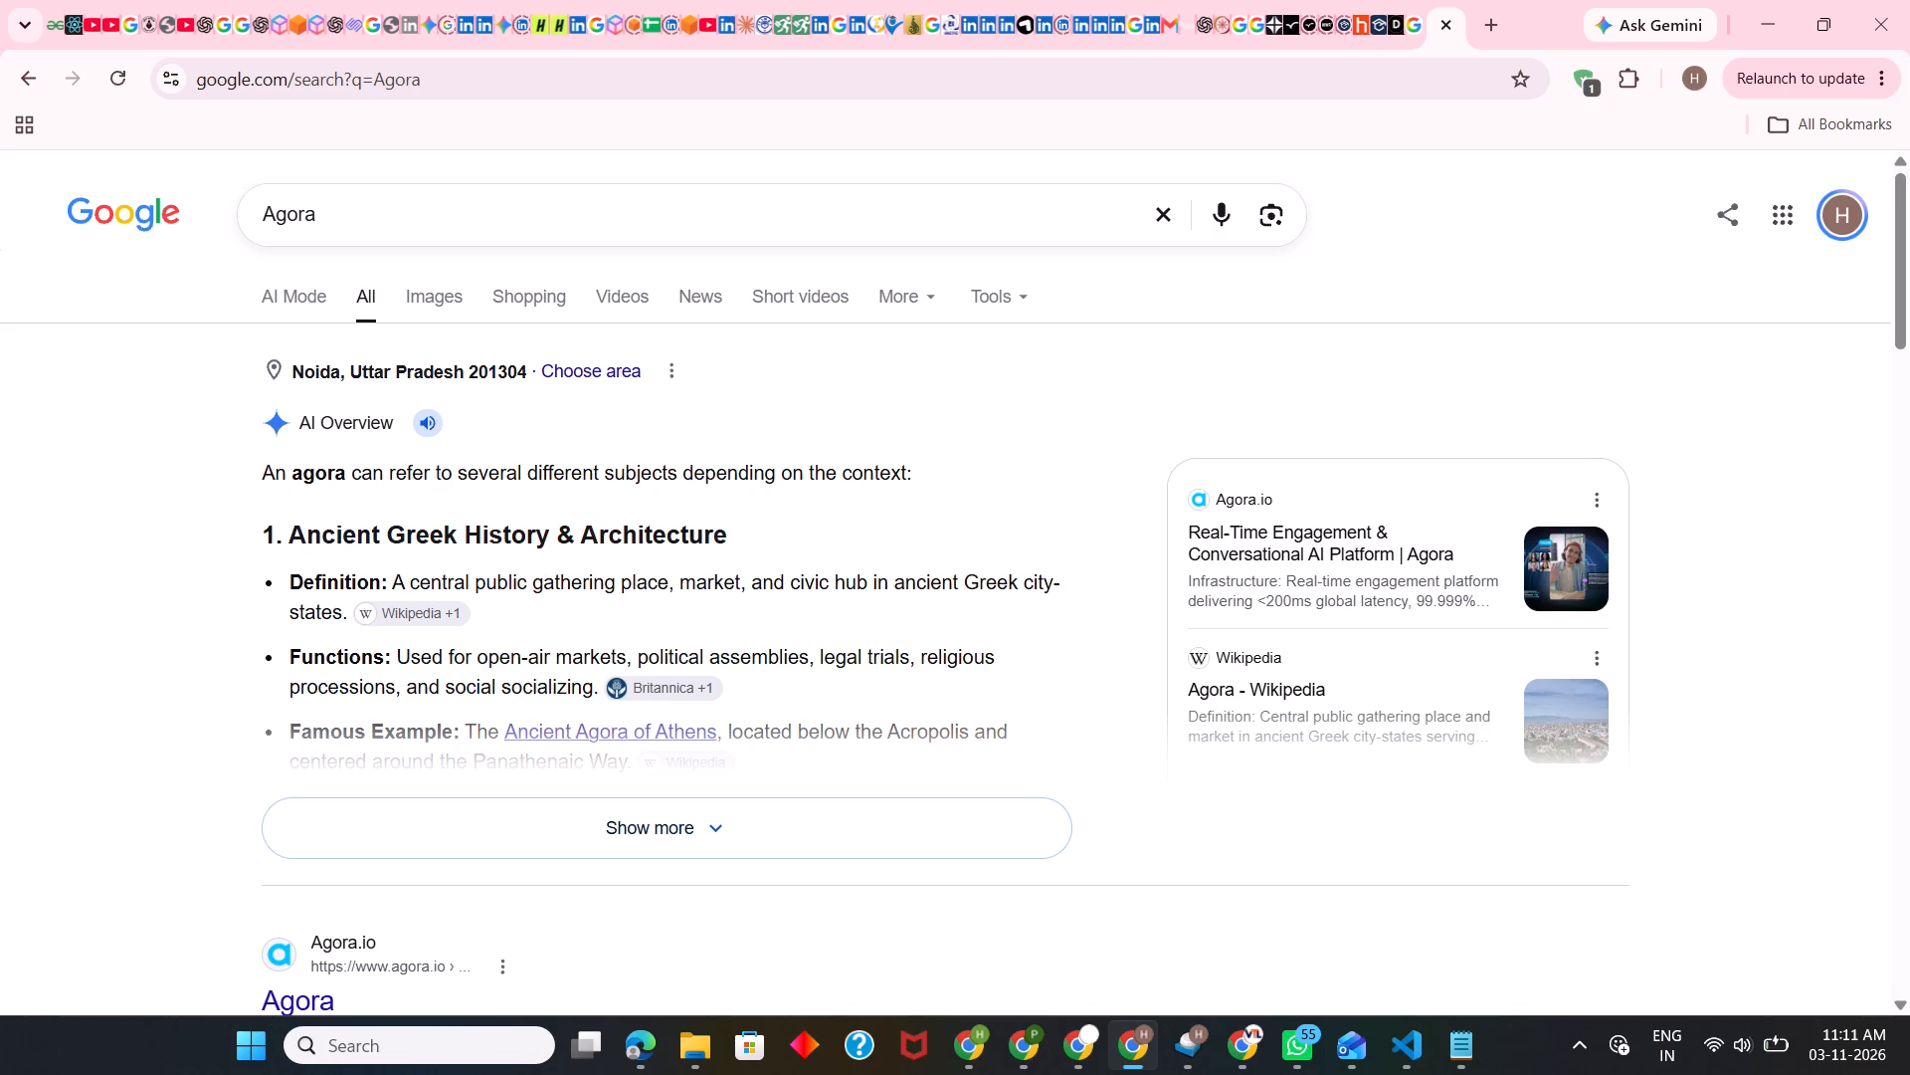
scroll(527, 822, down, 2)
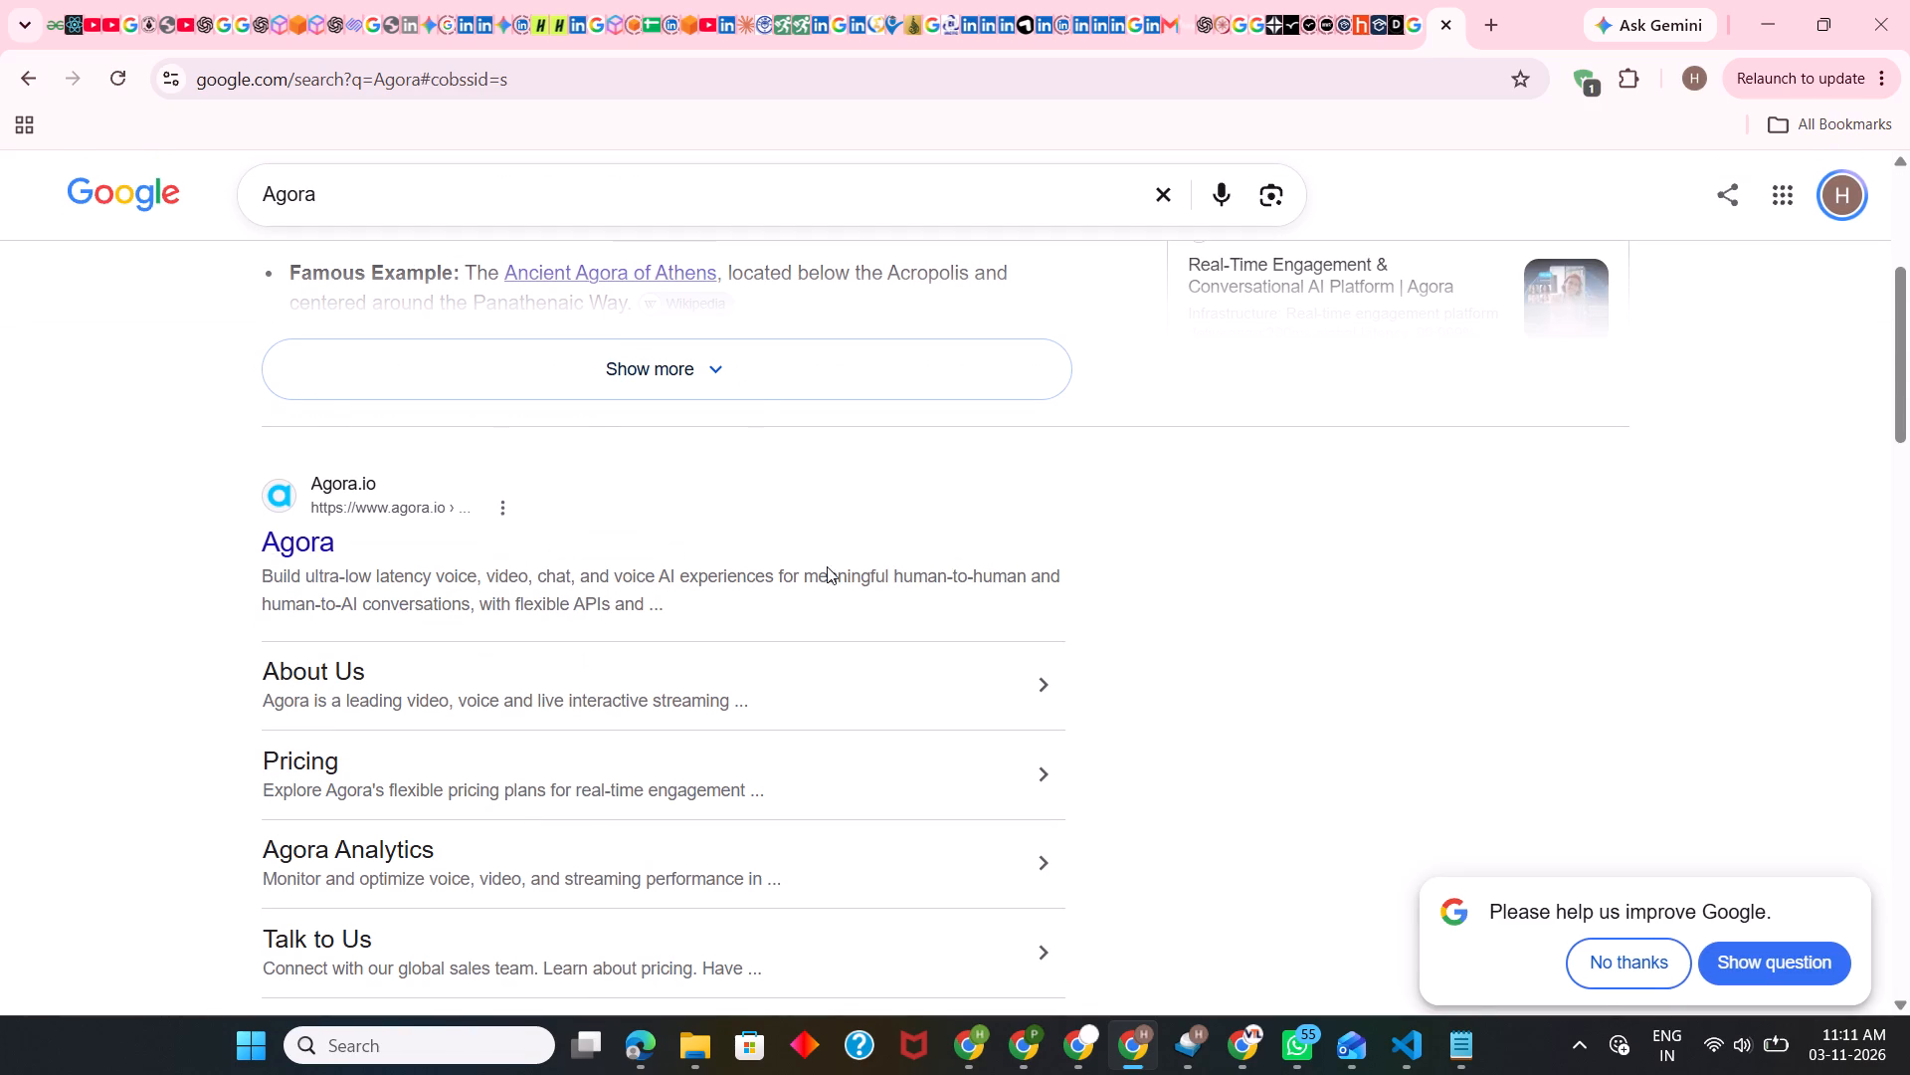
scroll(889, 582, down, 3)
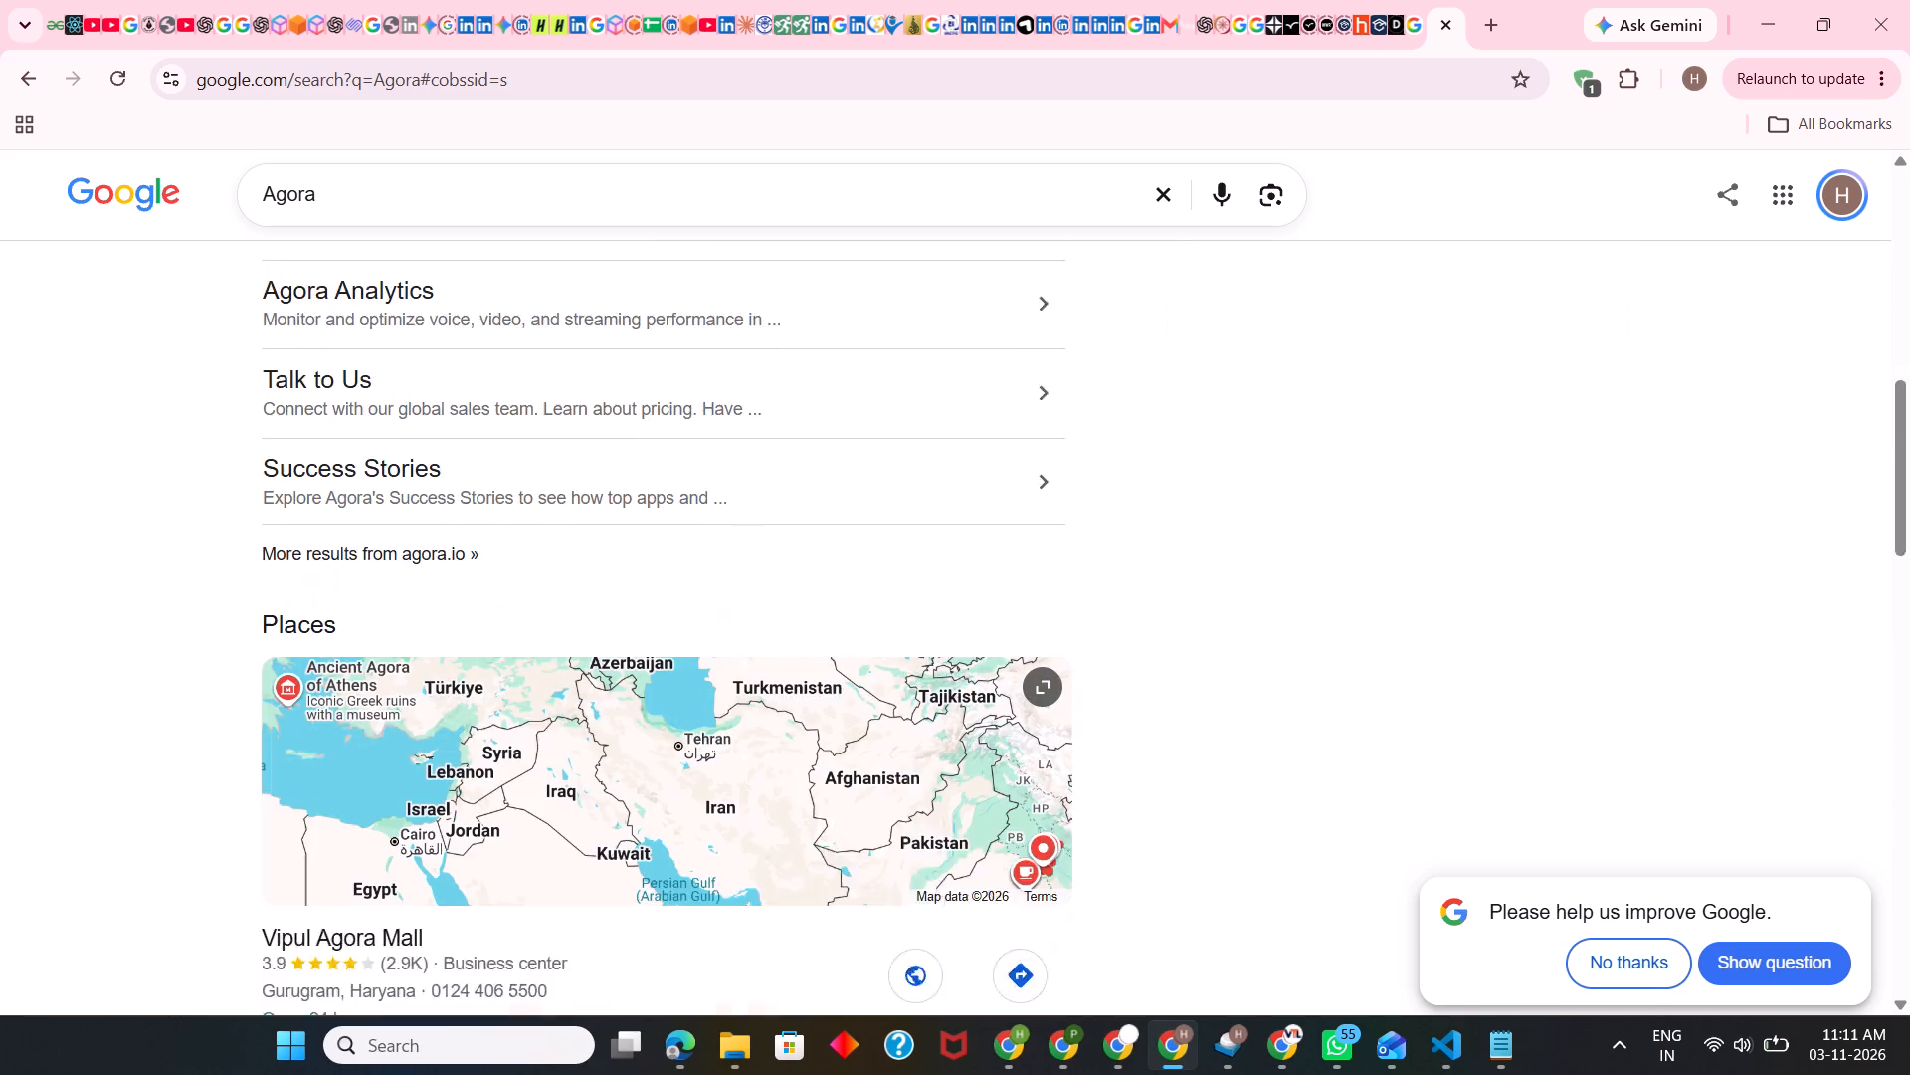
scroll(889, 582, down, 6)
scroll(1104, 513, down, 3)
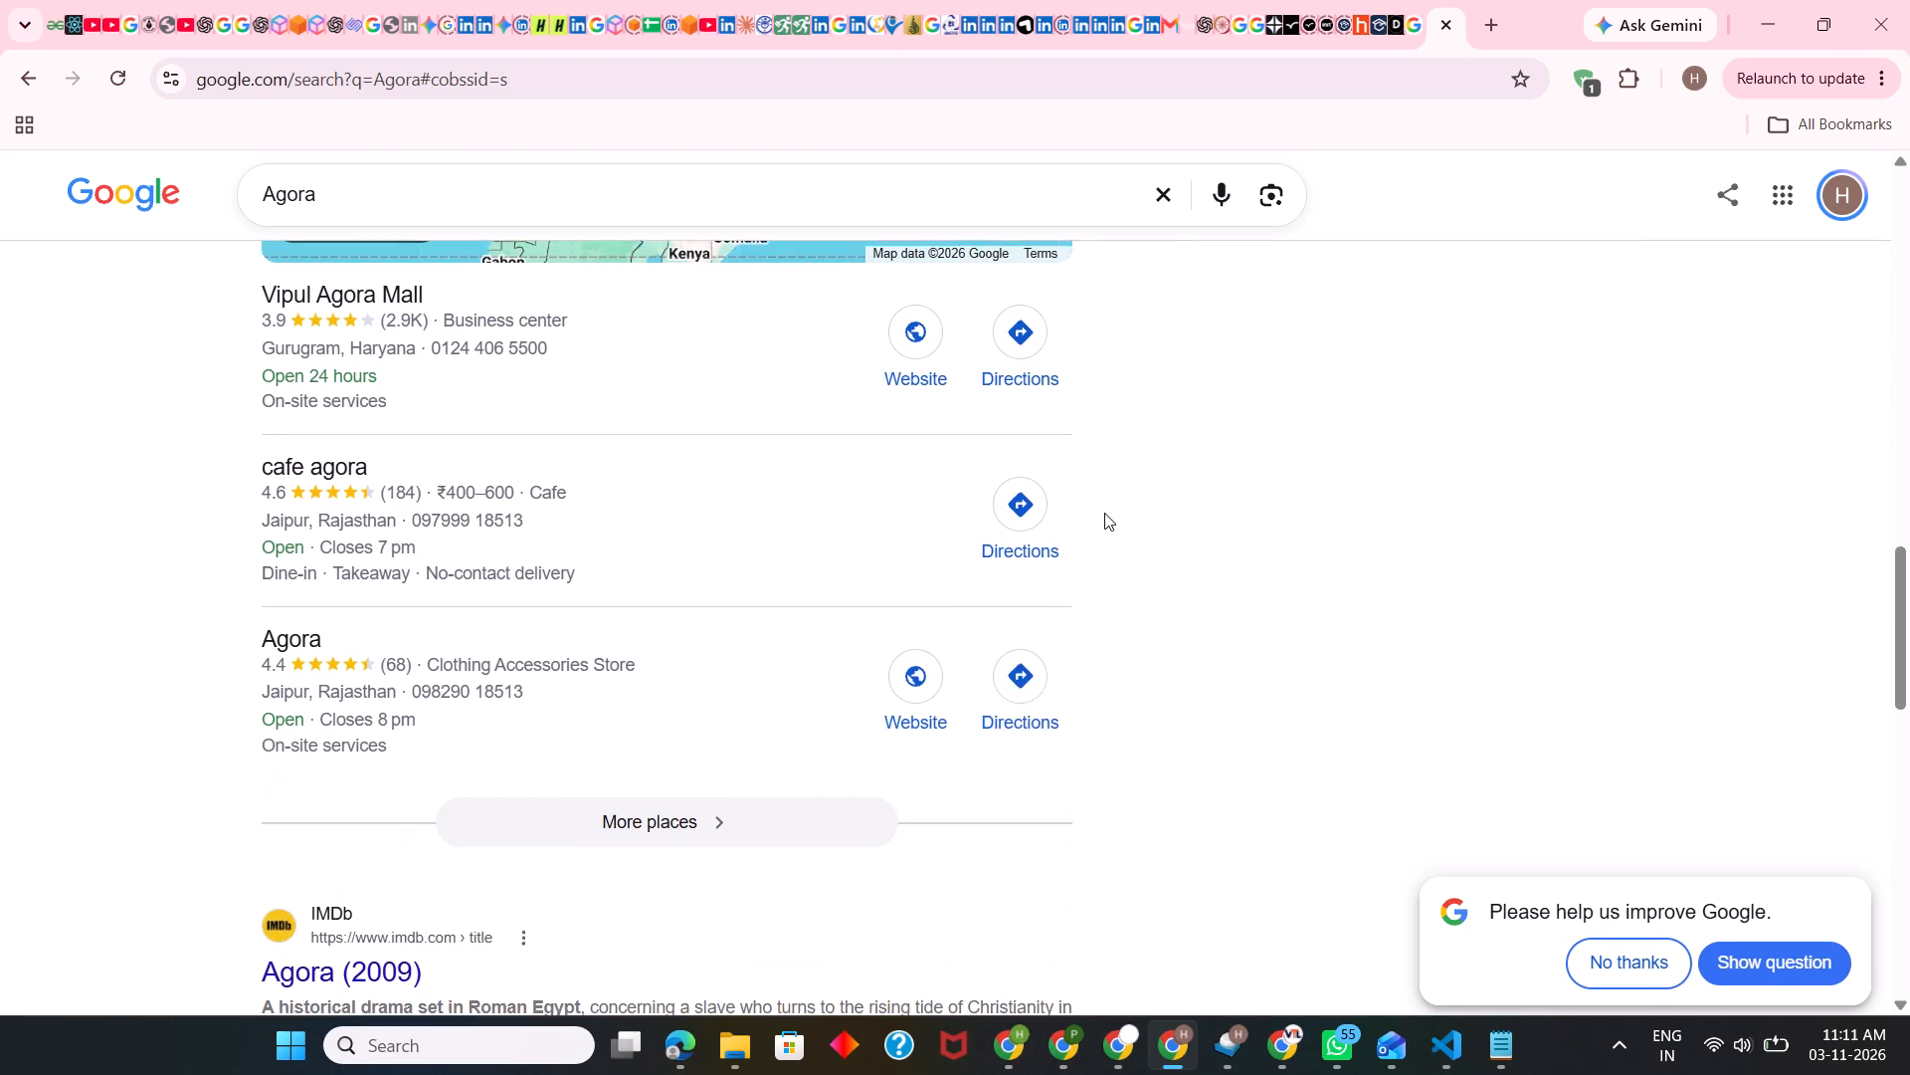
Look through the remaining Agora results and refine the search to "Agora for video streaming".
scroll(1104, 513, down, 4)
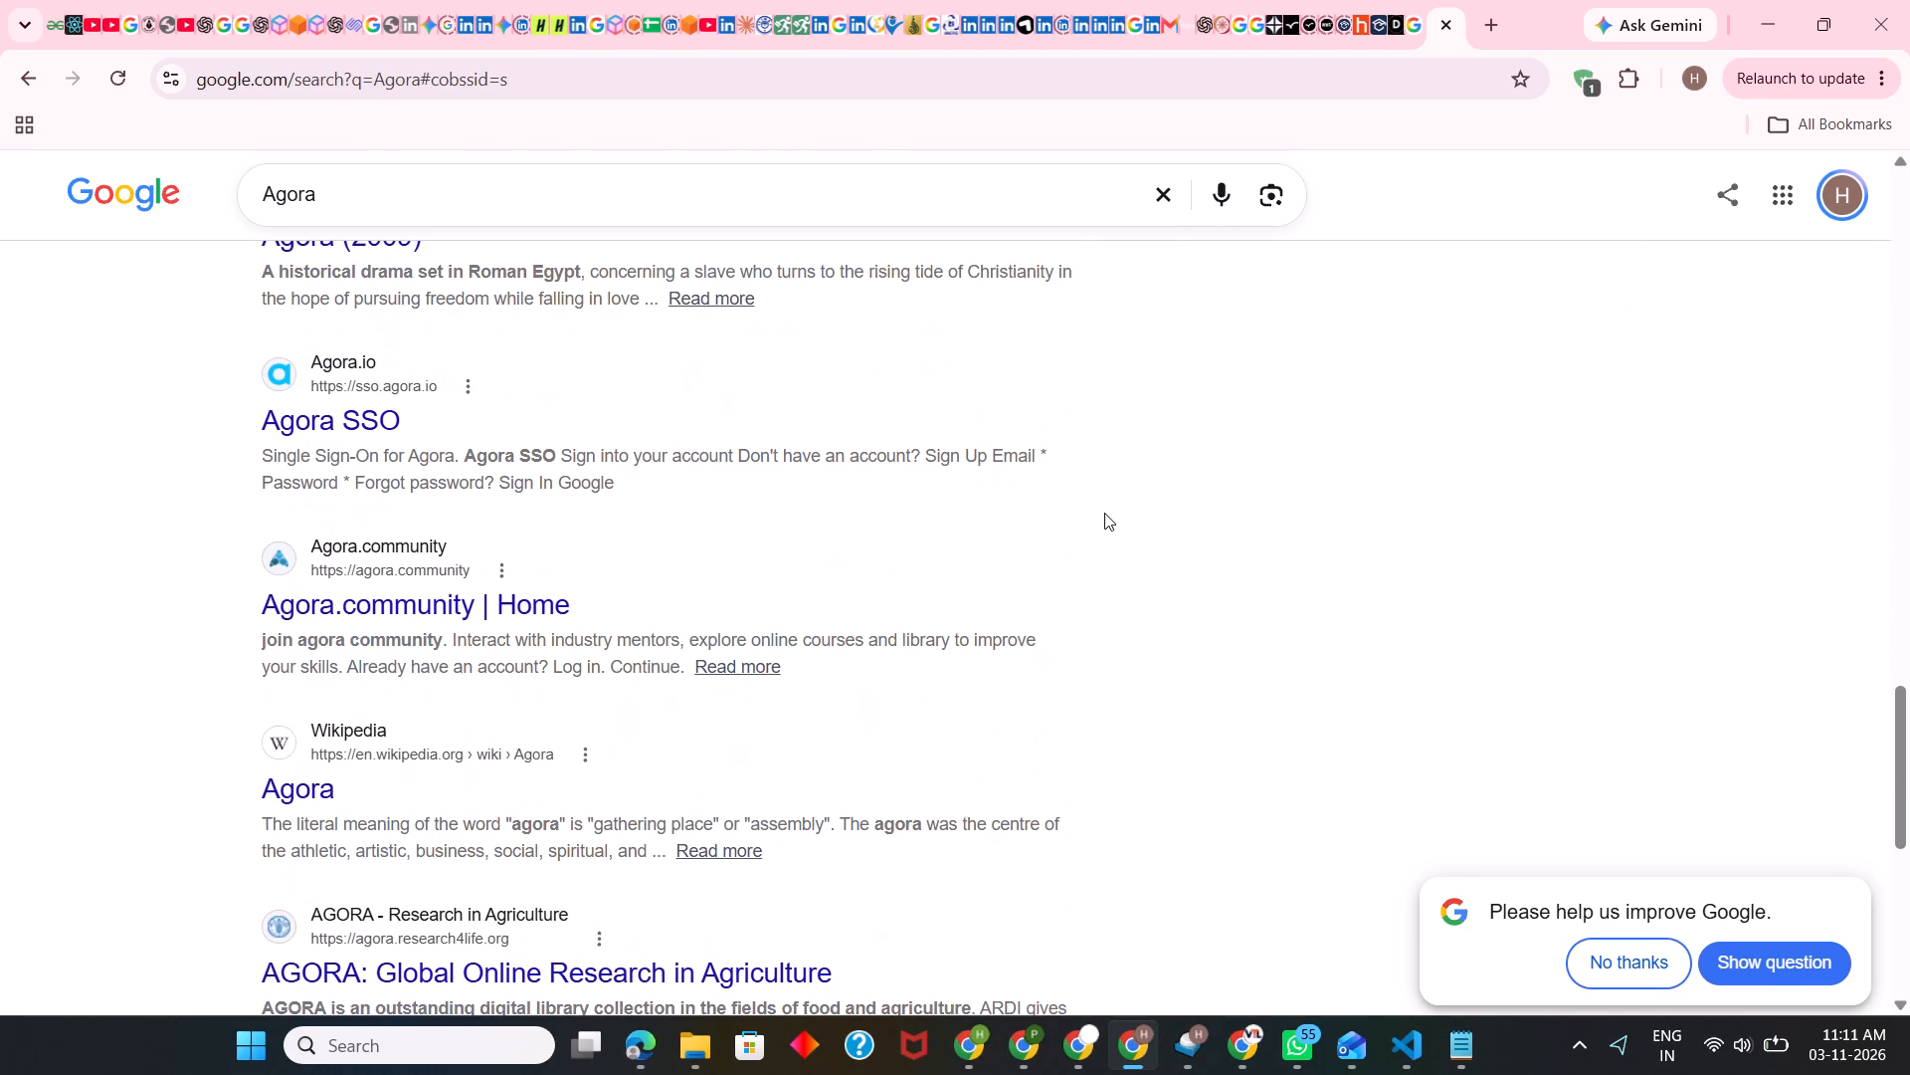
scroll(1104, 513, down, 4)
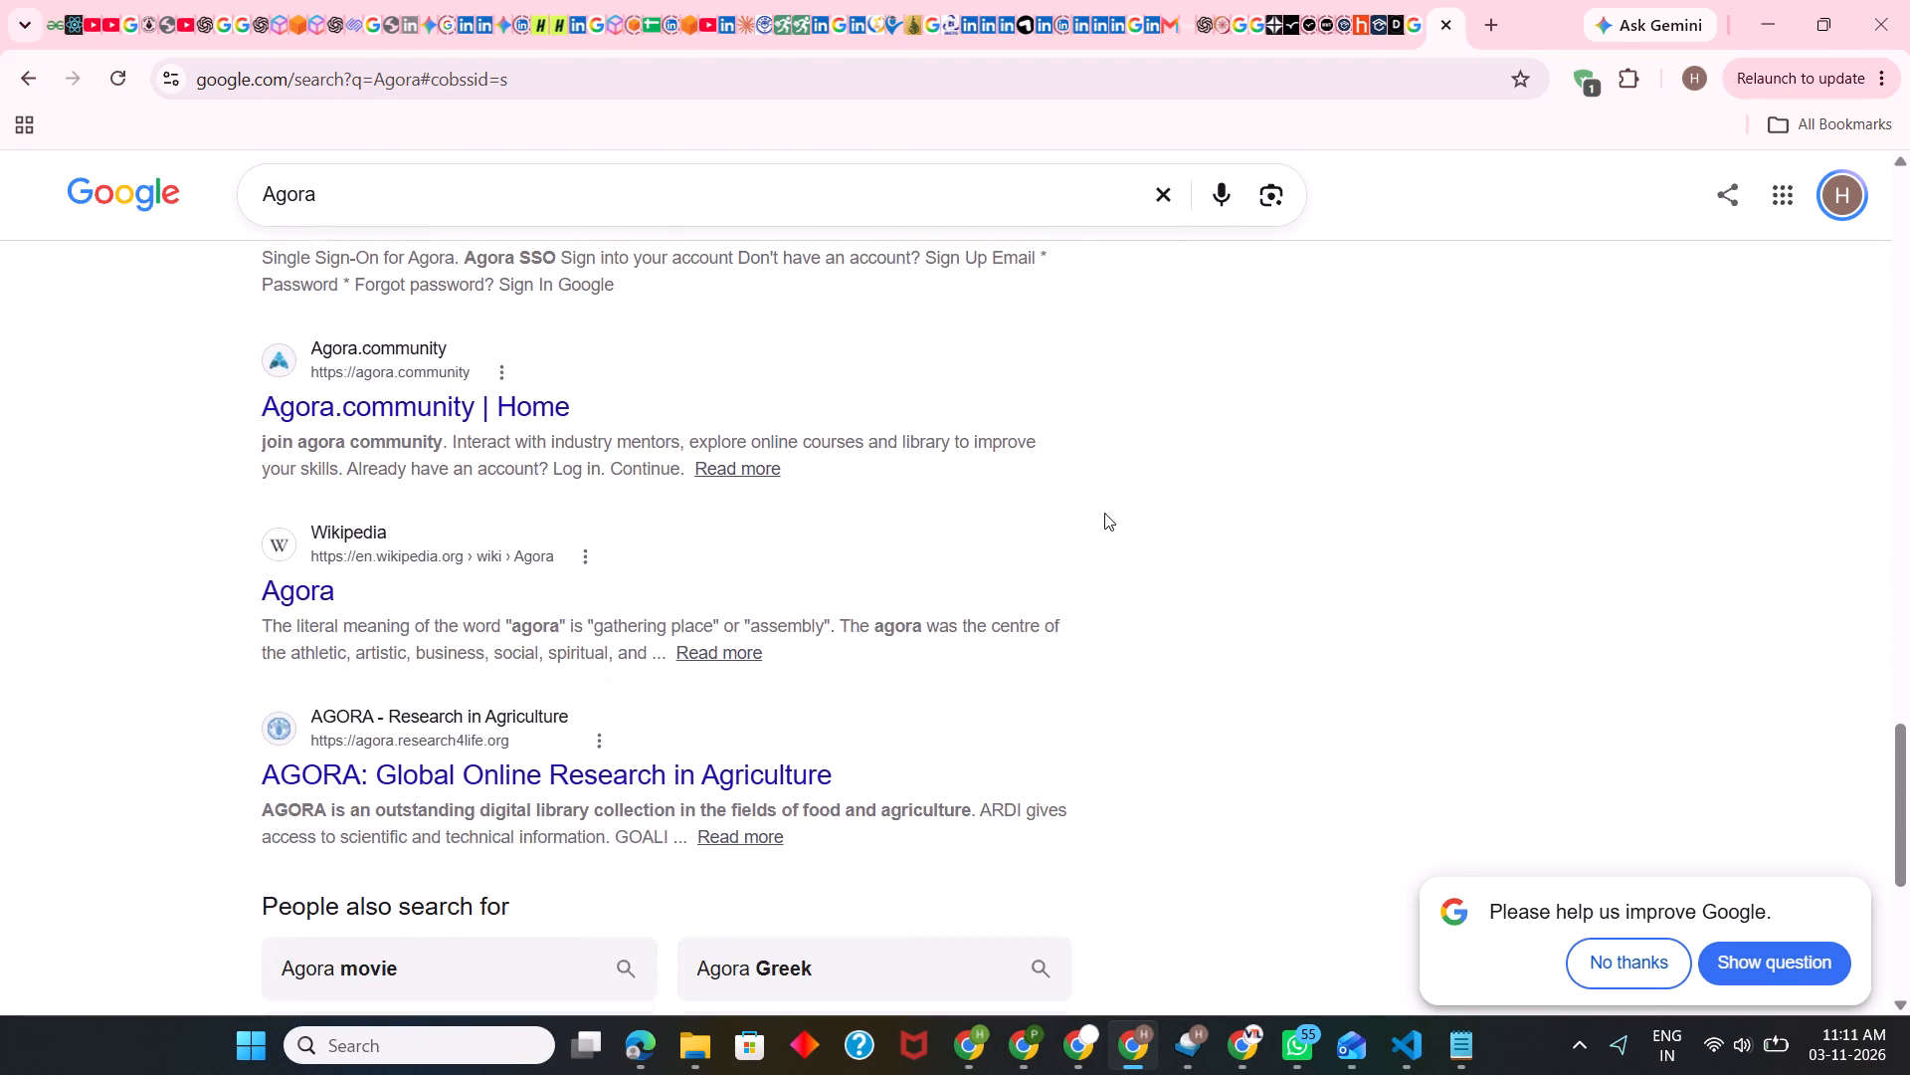
scroll(1104, 513, down, 1)
scroll(1104, 513, up, 13)
click(881, 217)
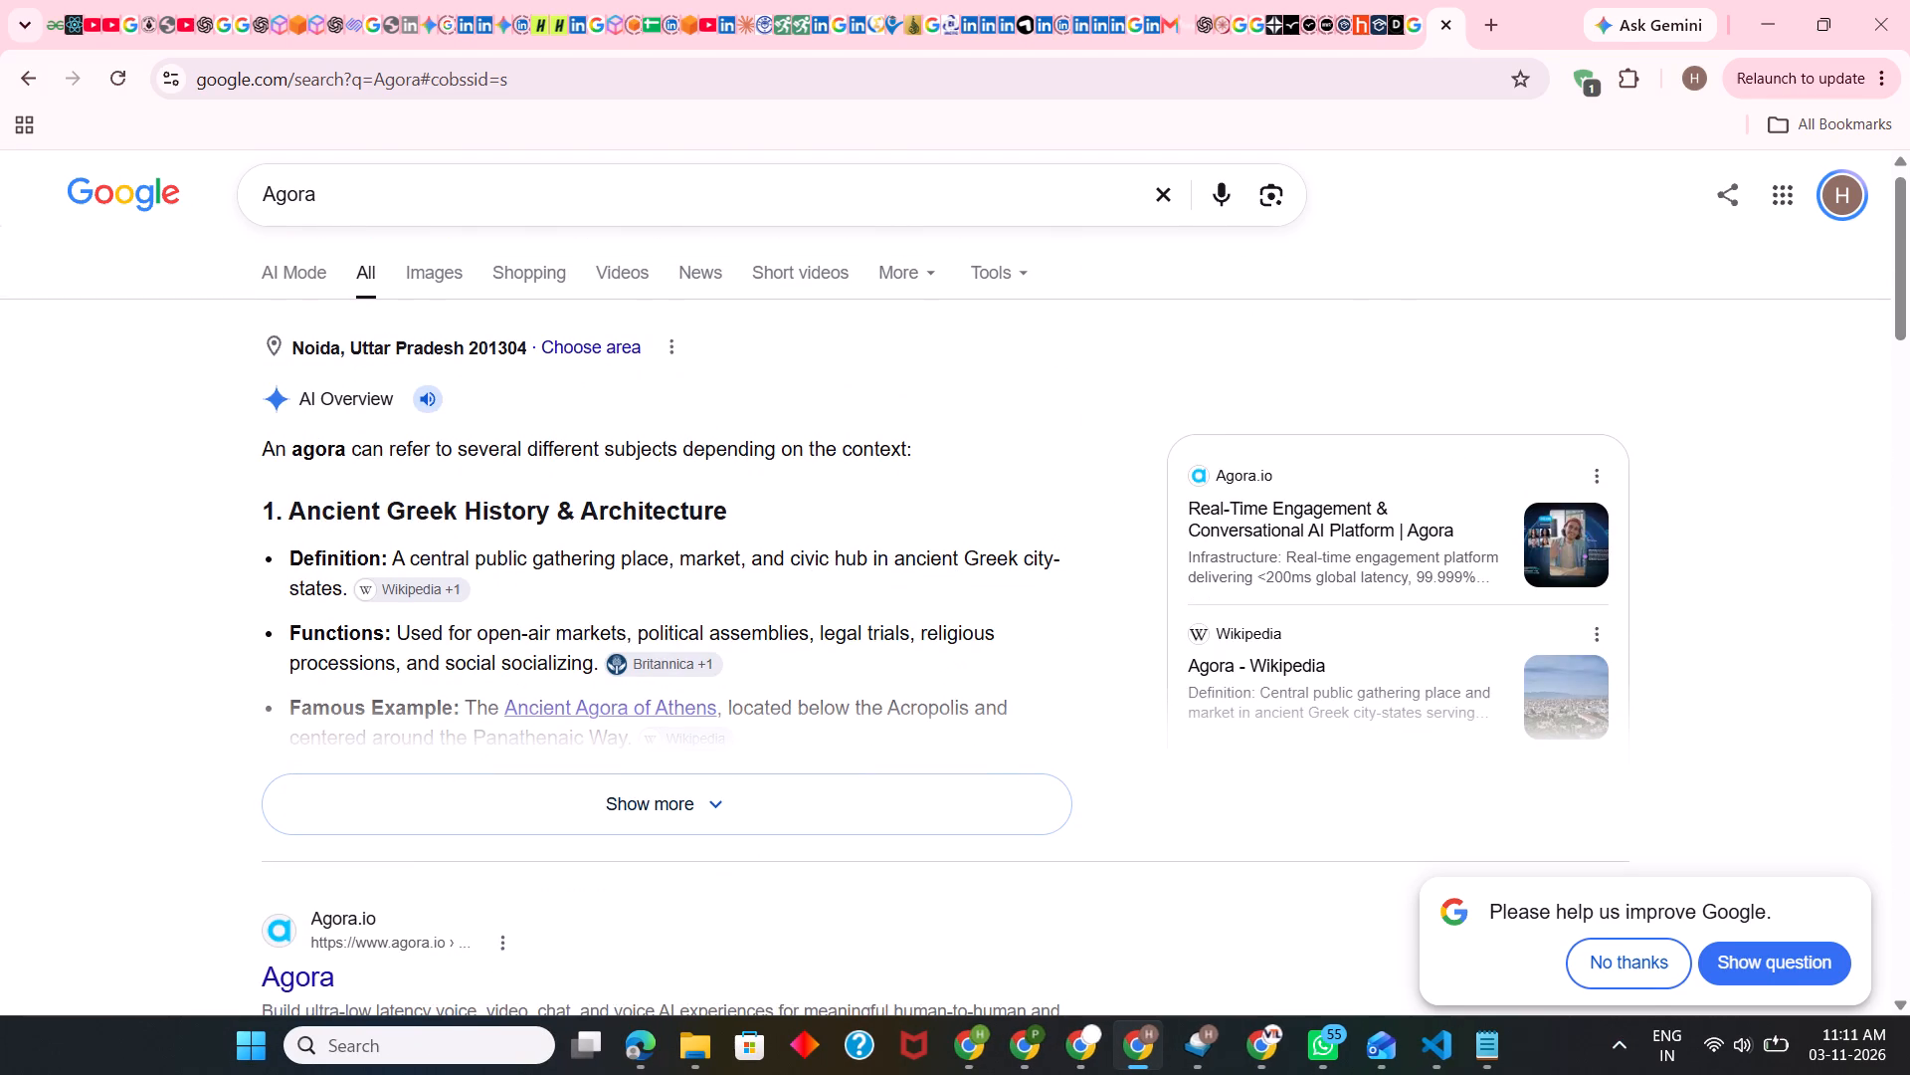
key(space)
text(for video streaming)
key(Return)
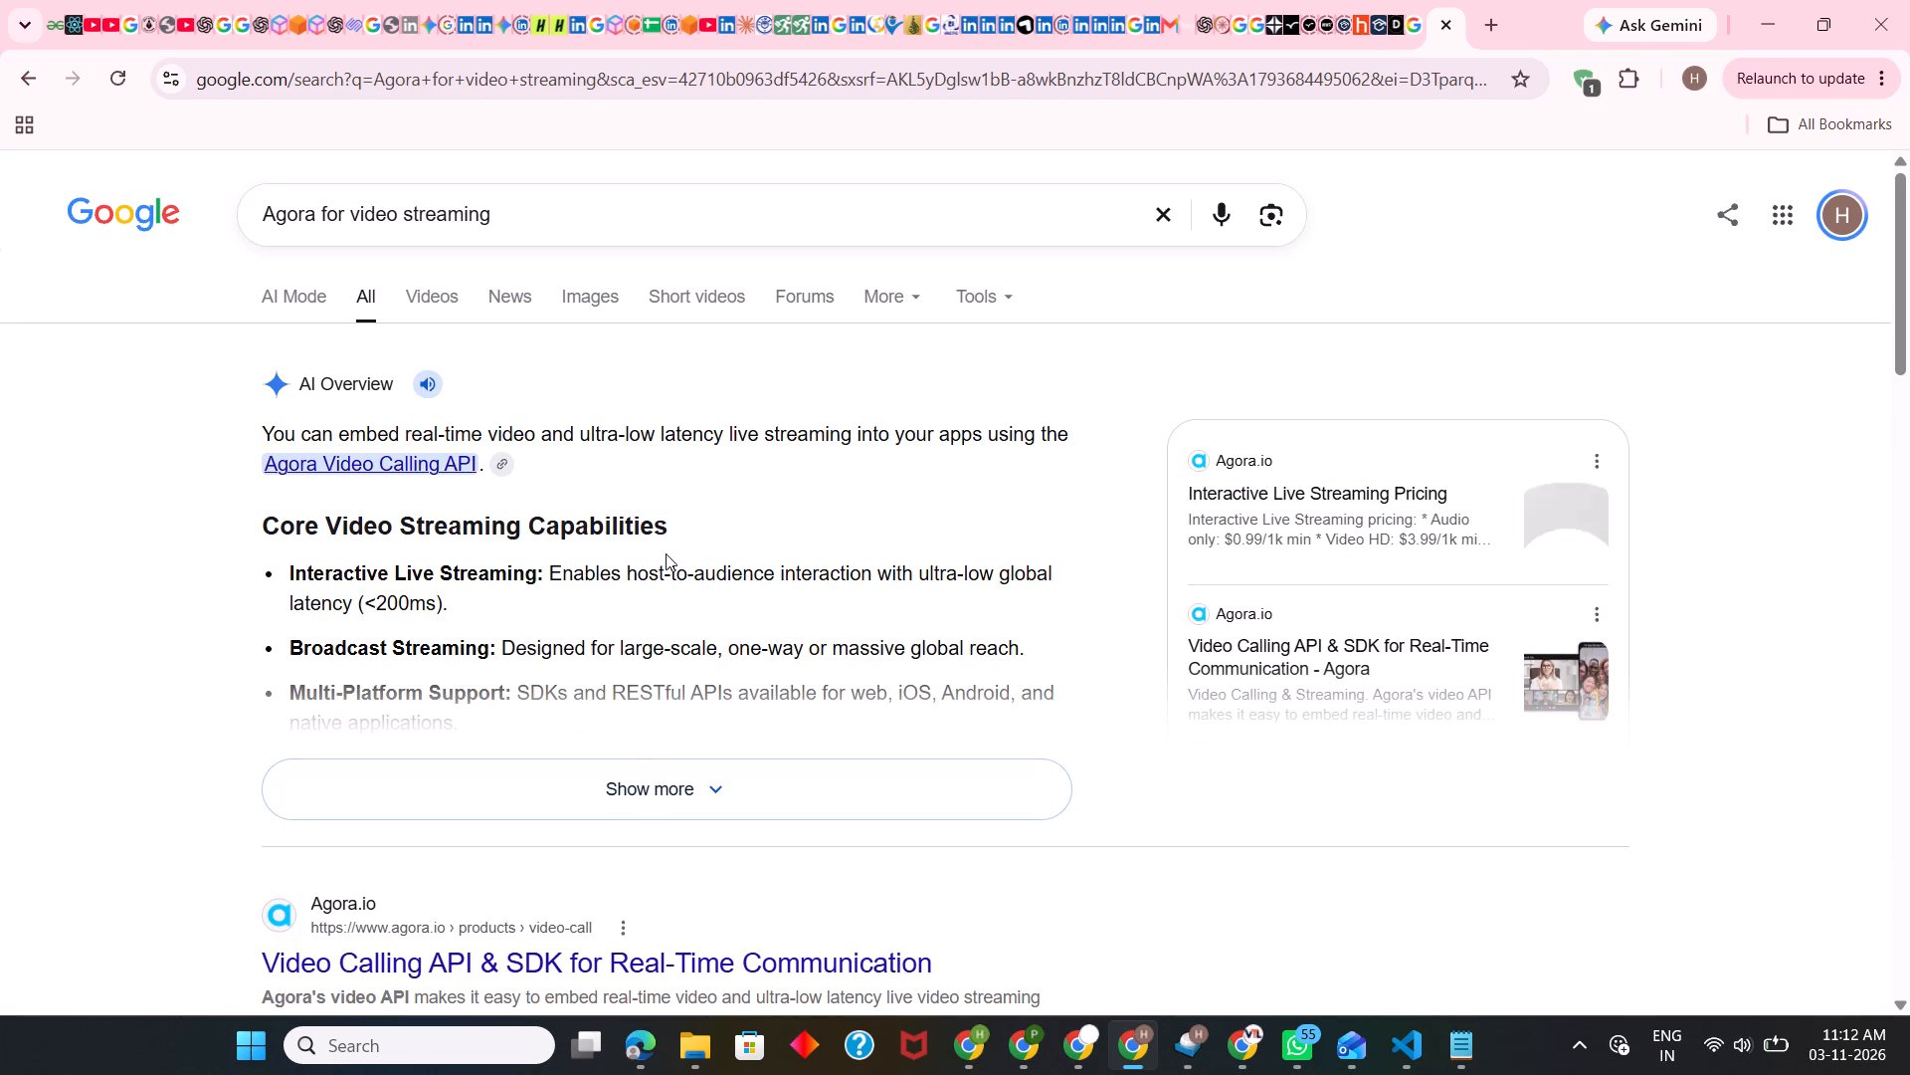
Expand the AI overview on Agora and read its streaming capabilities and pay-as-you-go pricing, including the Video 2K rate.
click(636, 784)
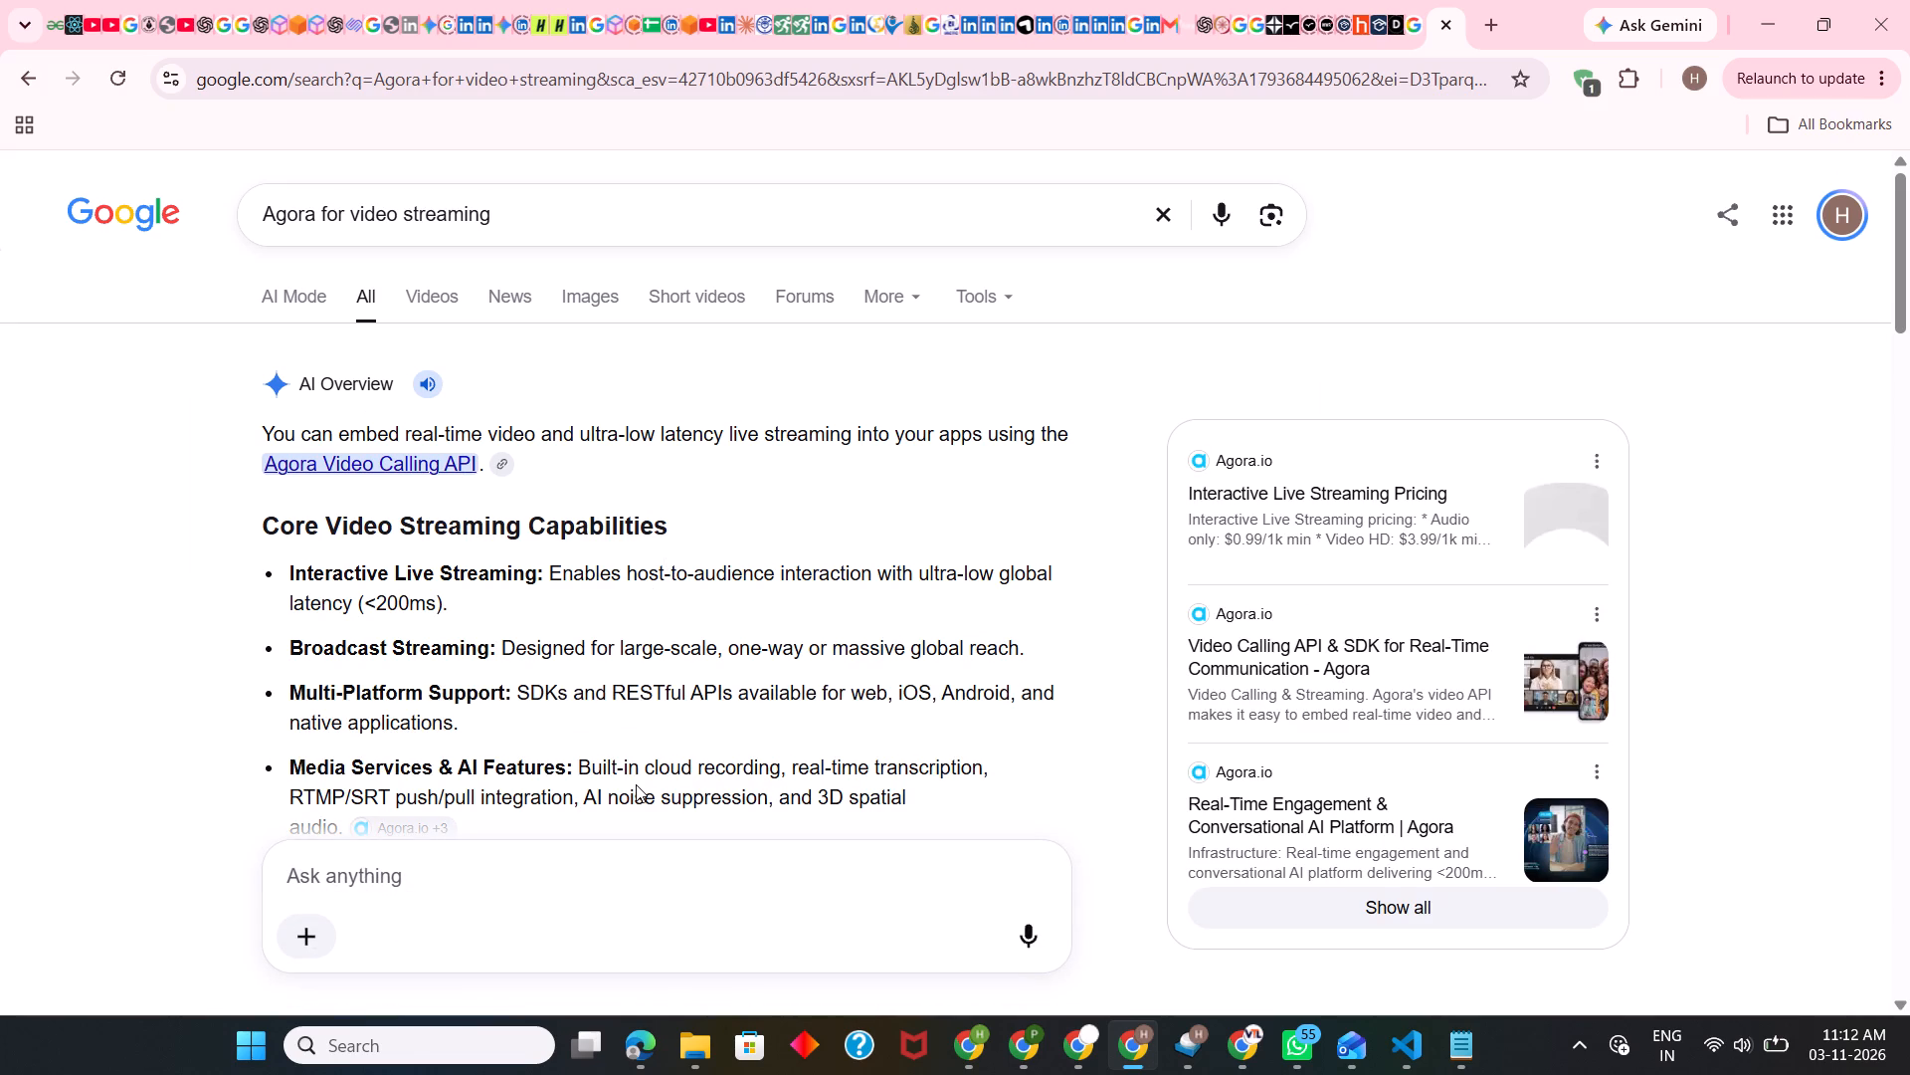
scroll(636, 784, down, 2)
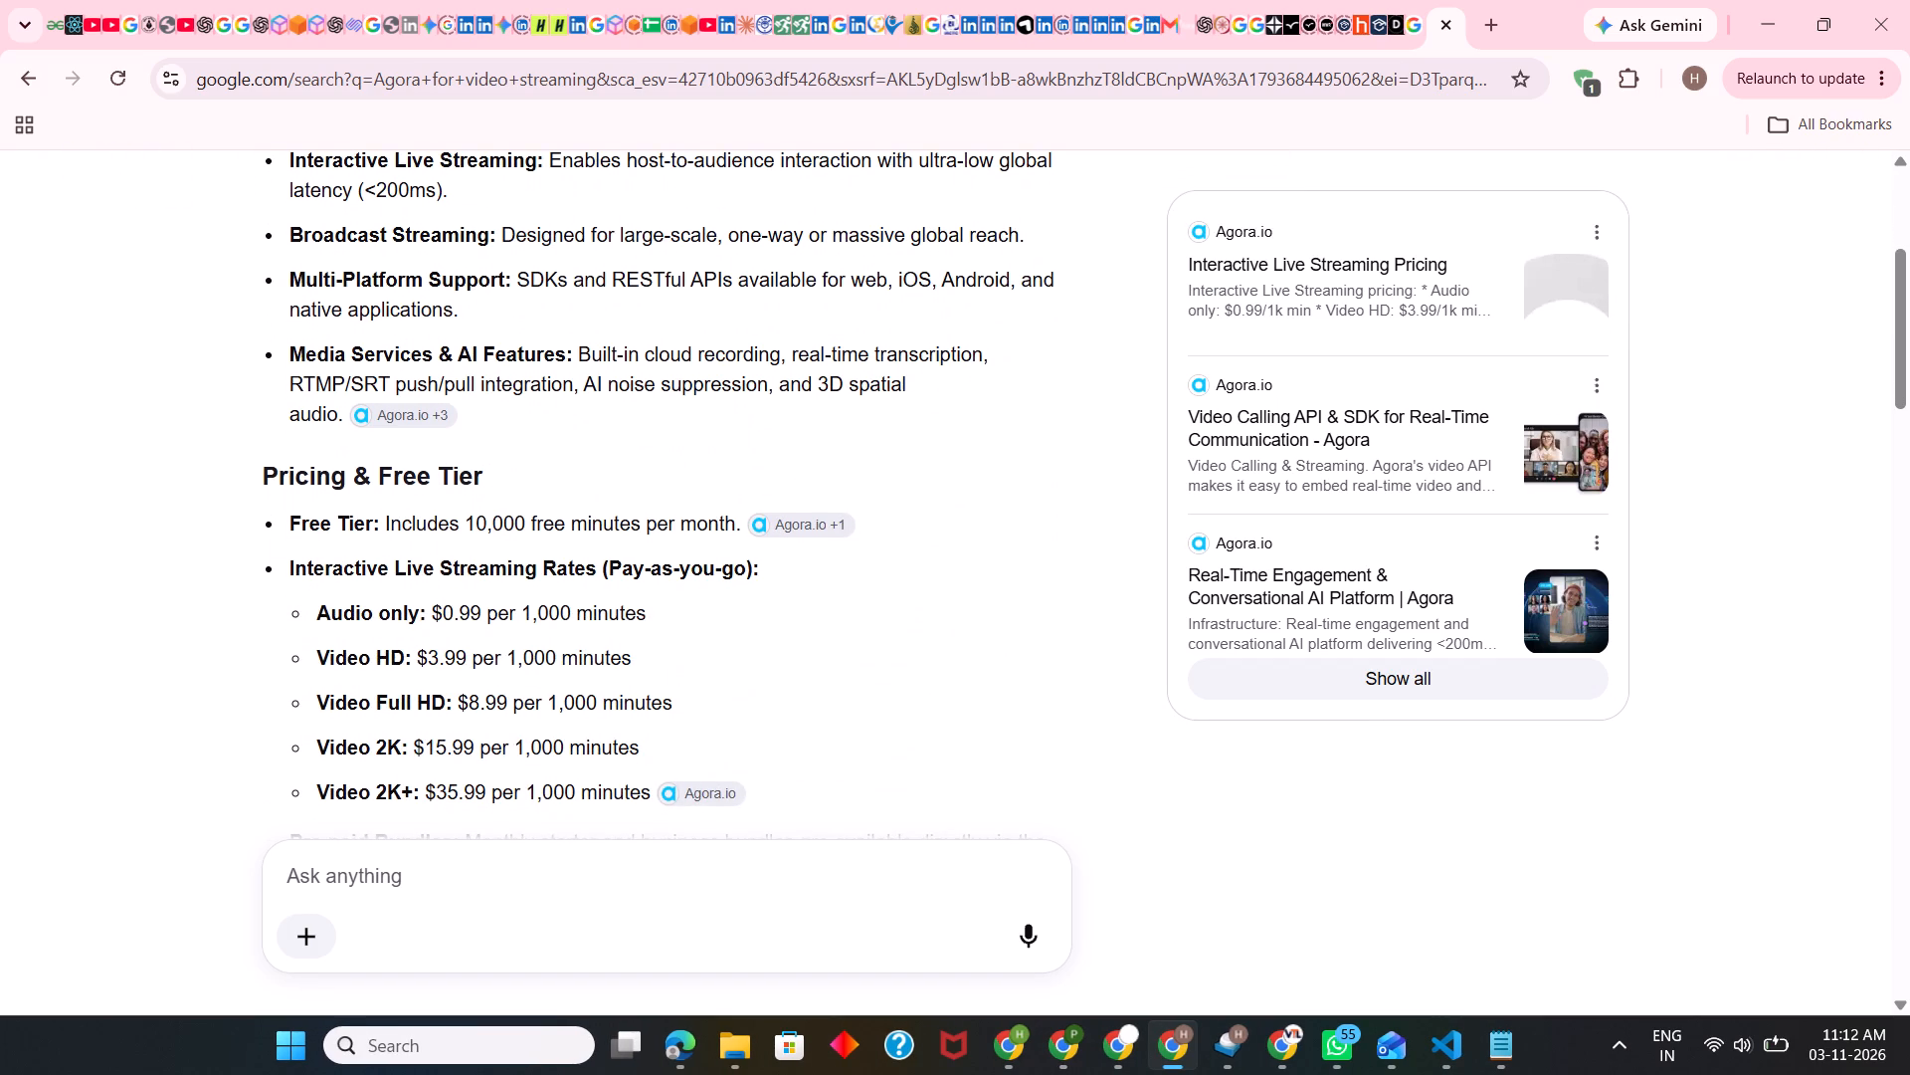
scroll(636, 784, down, 4)
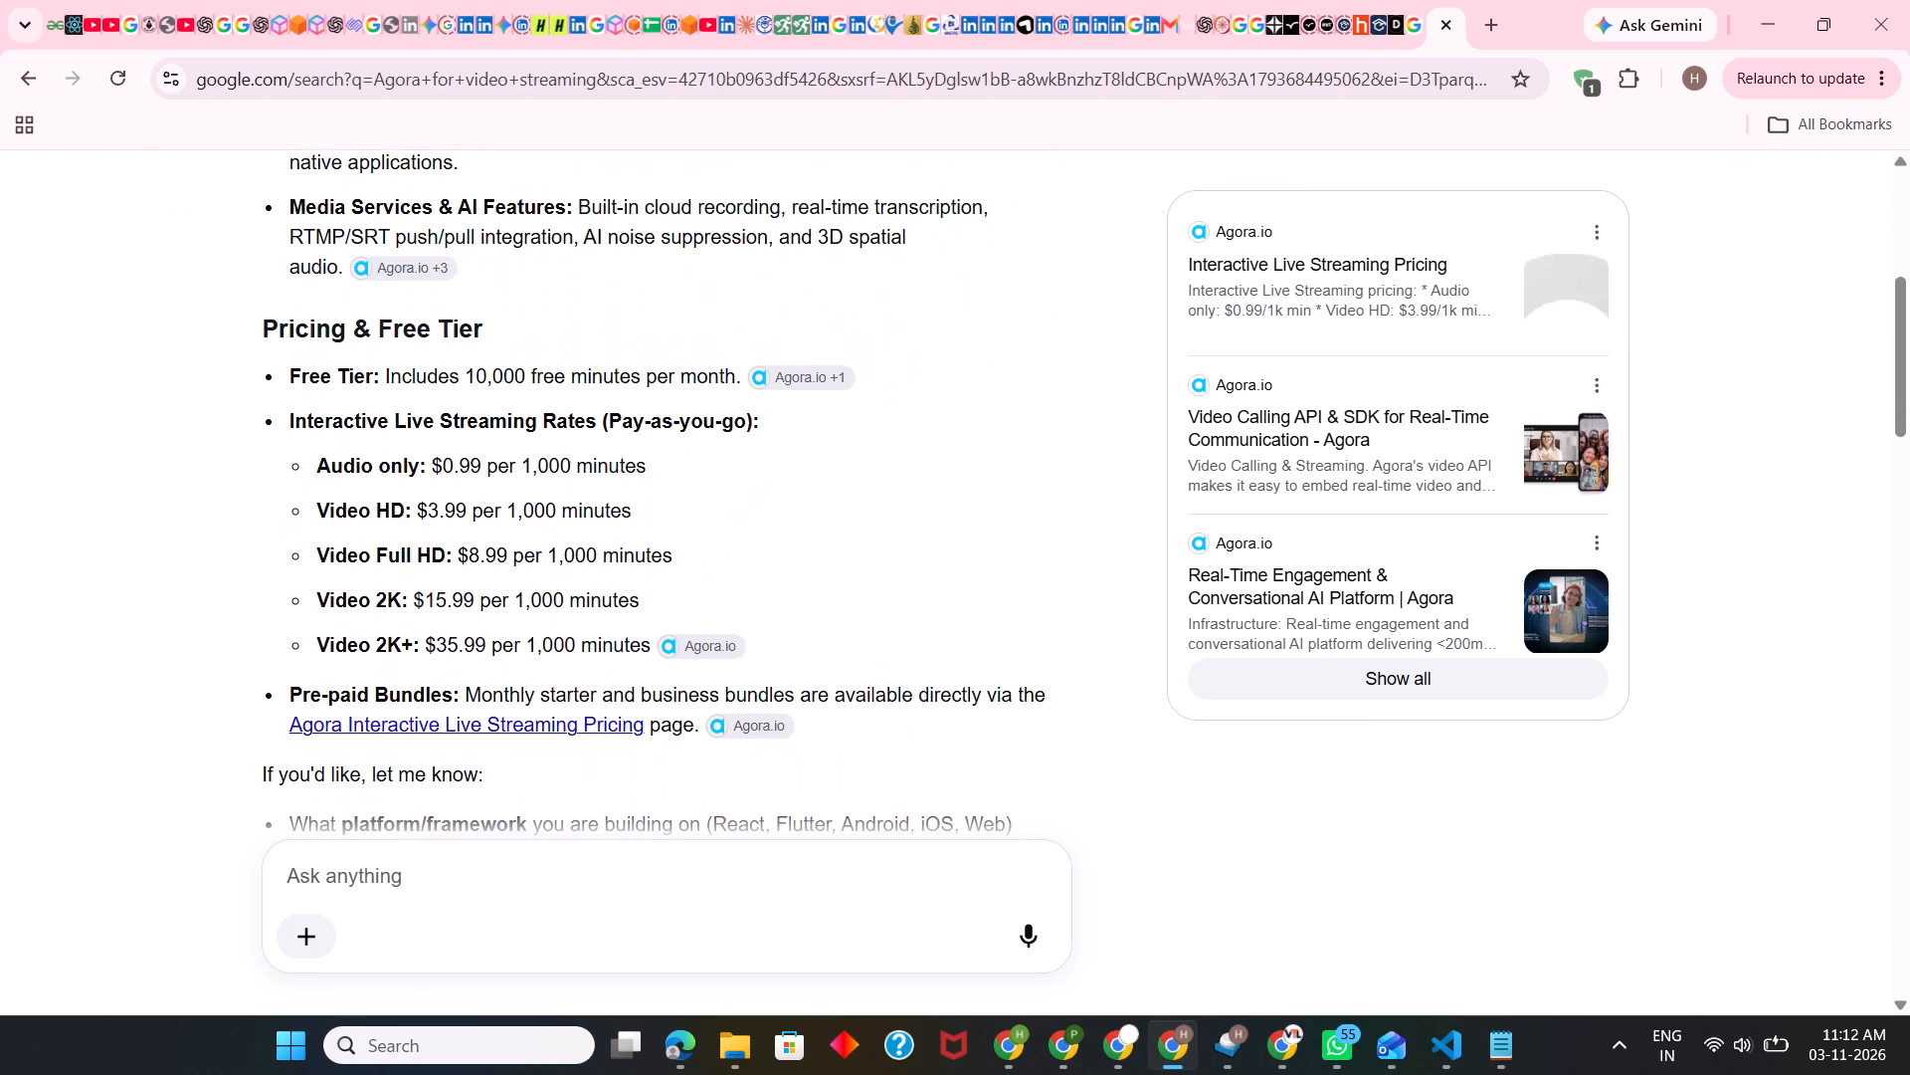
scroll(636, 784, down, 1)
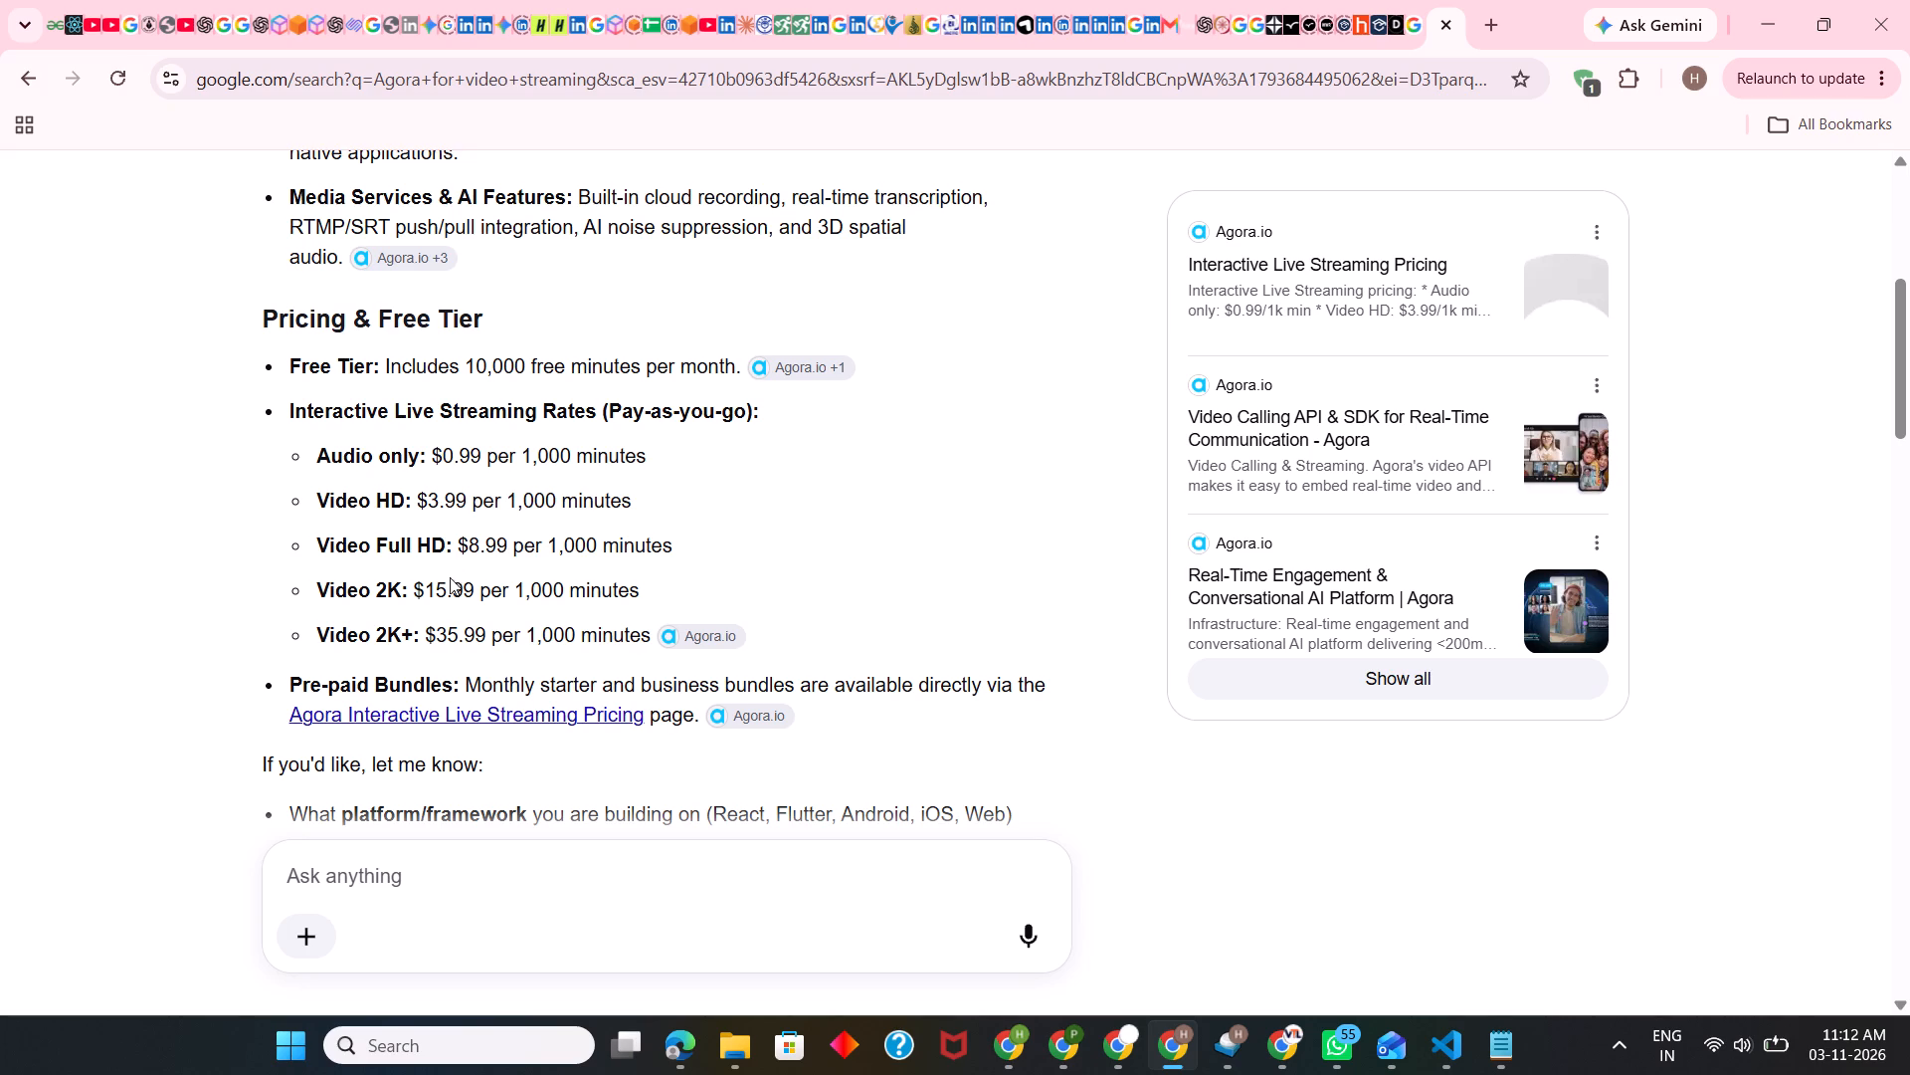
drag(417, 584, 651, 583)
click(651, 583)
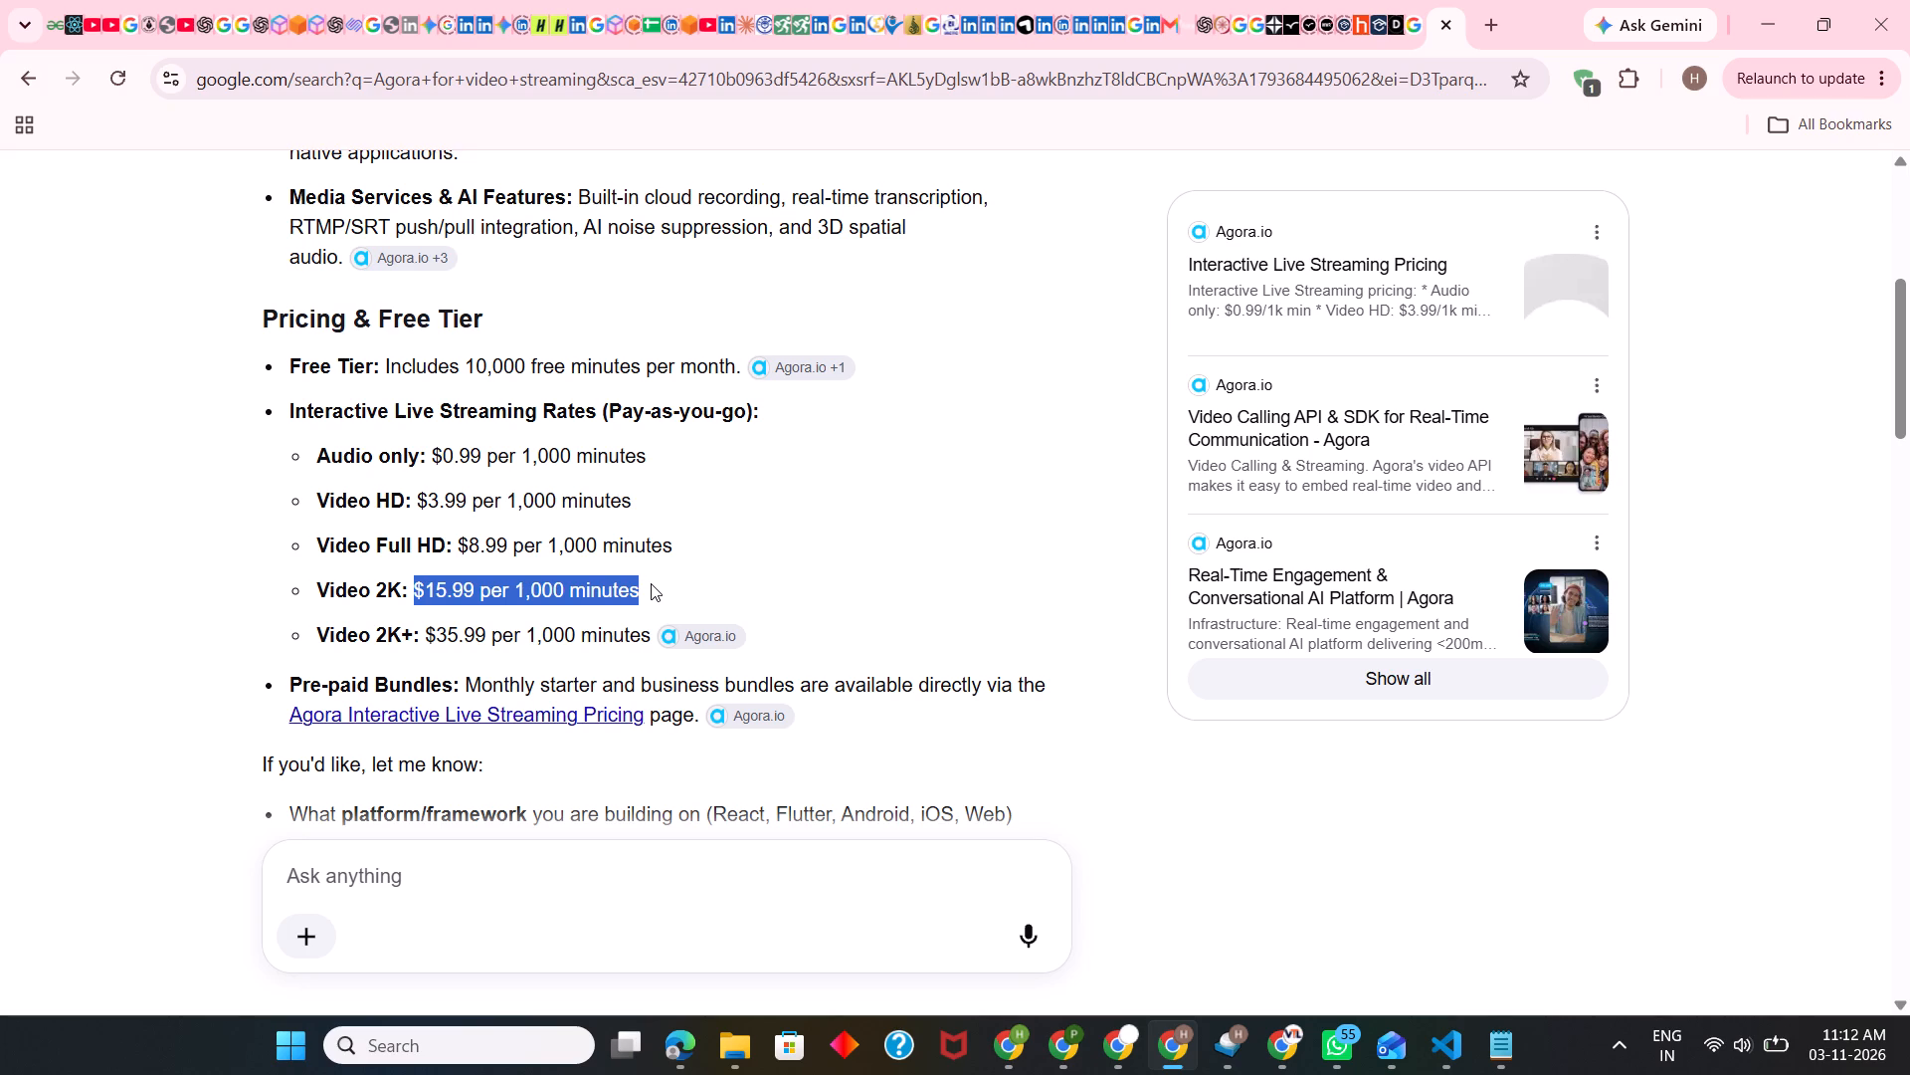
scroll(651, 583, right, 1)
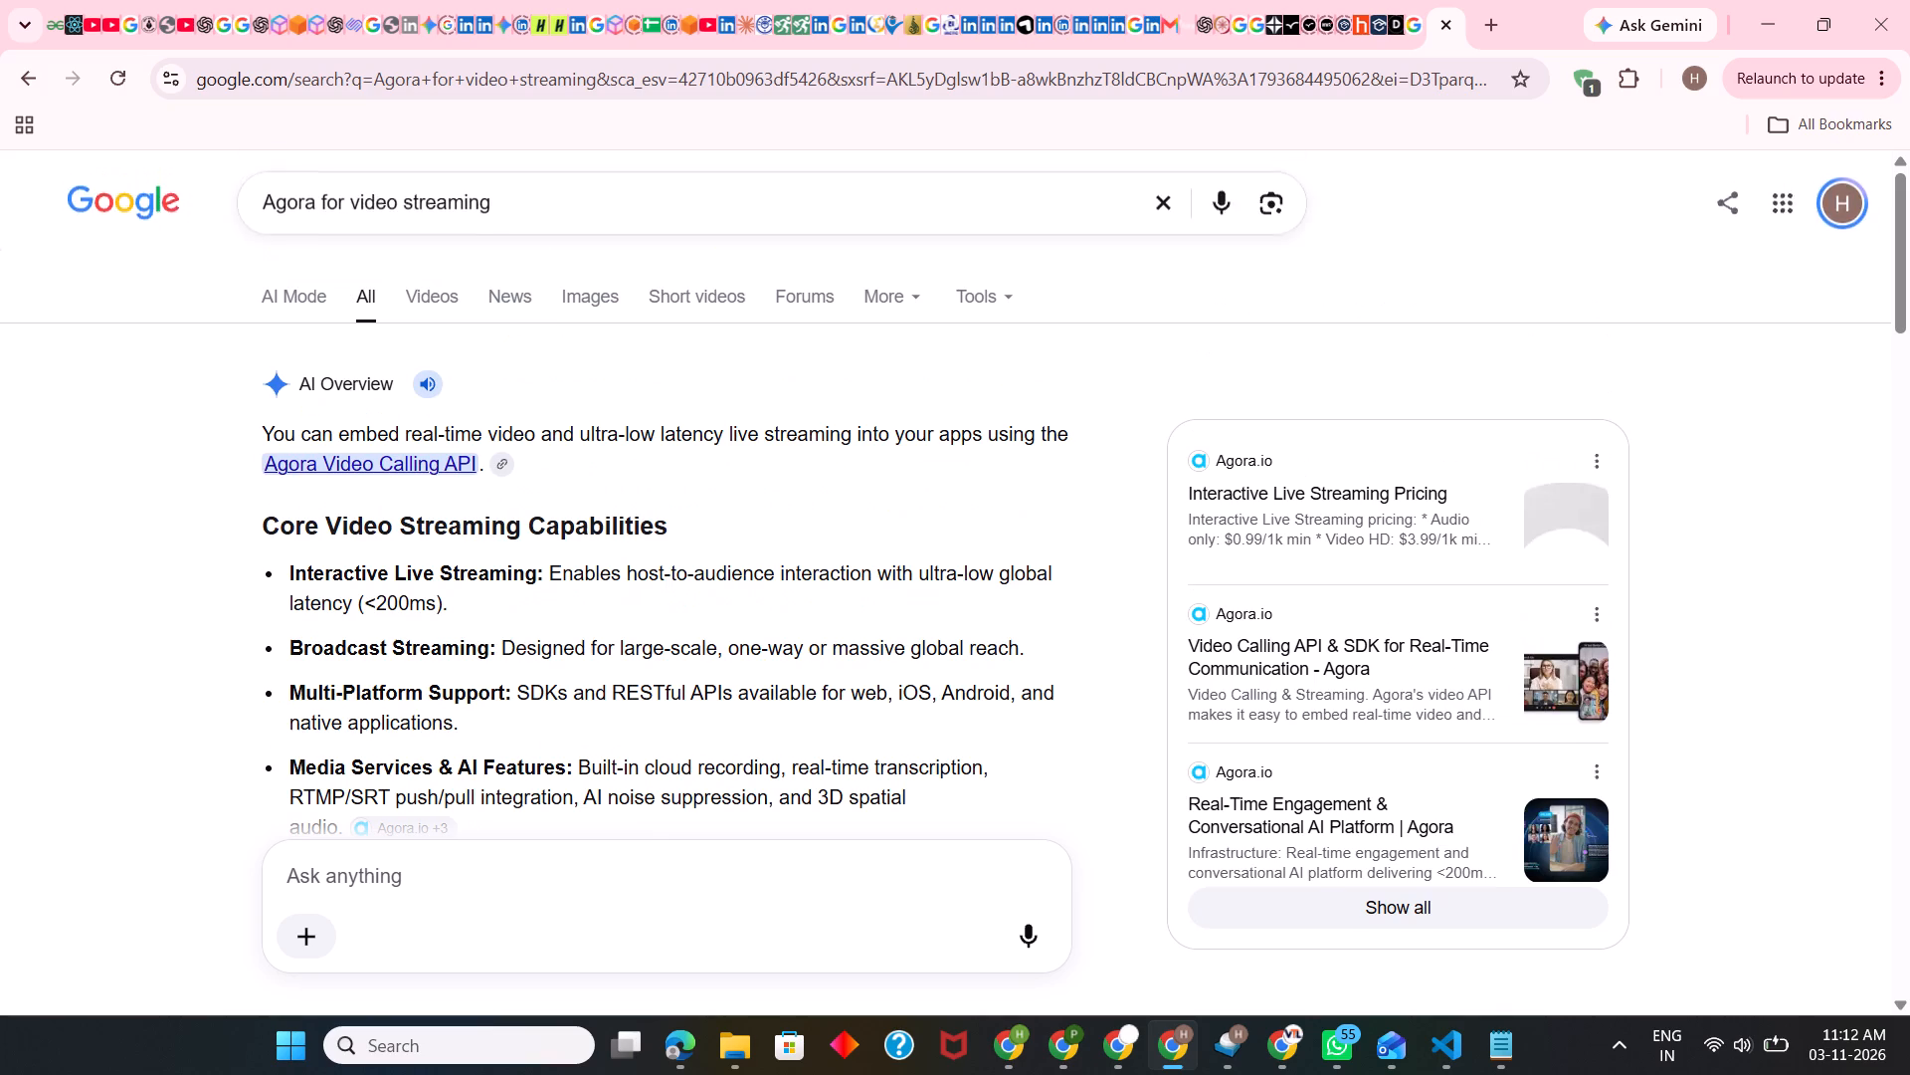
scroll(651, 583, right, 1)
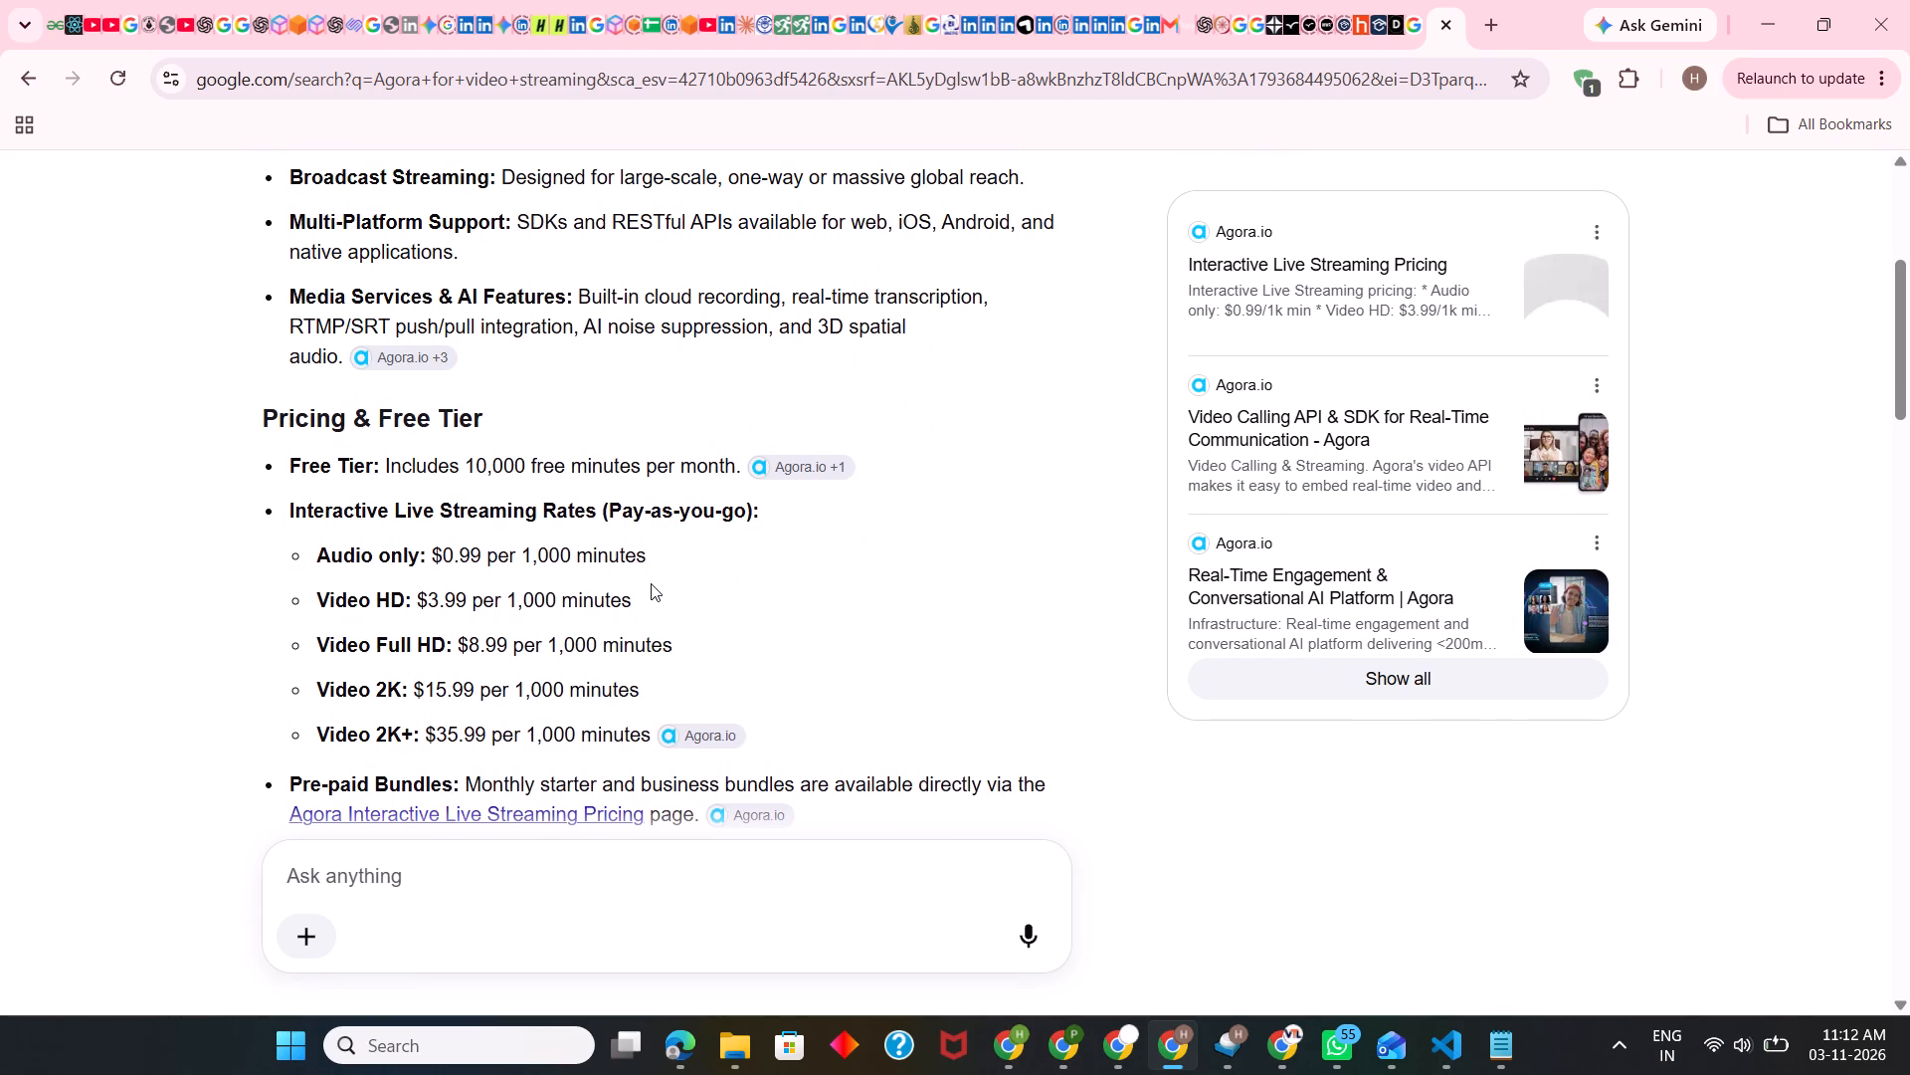
scroll(651, 583, right, 1)
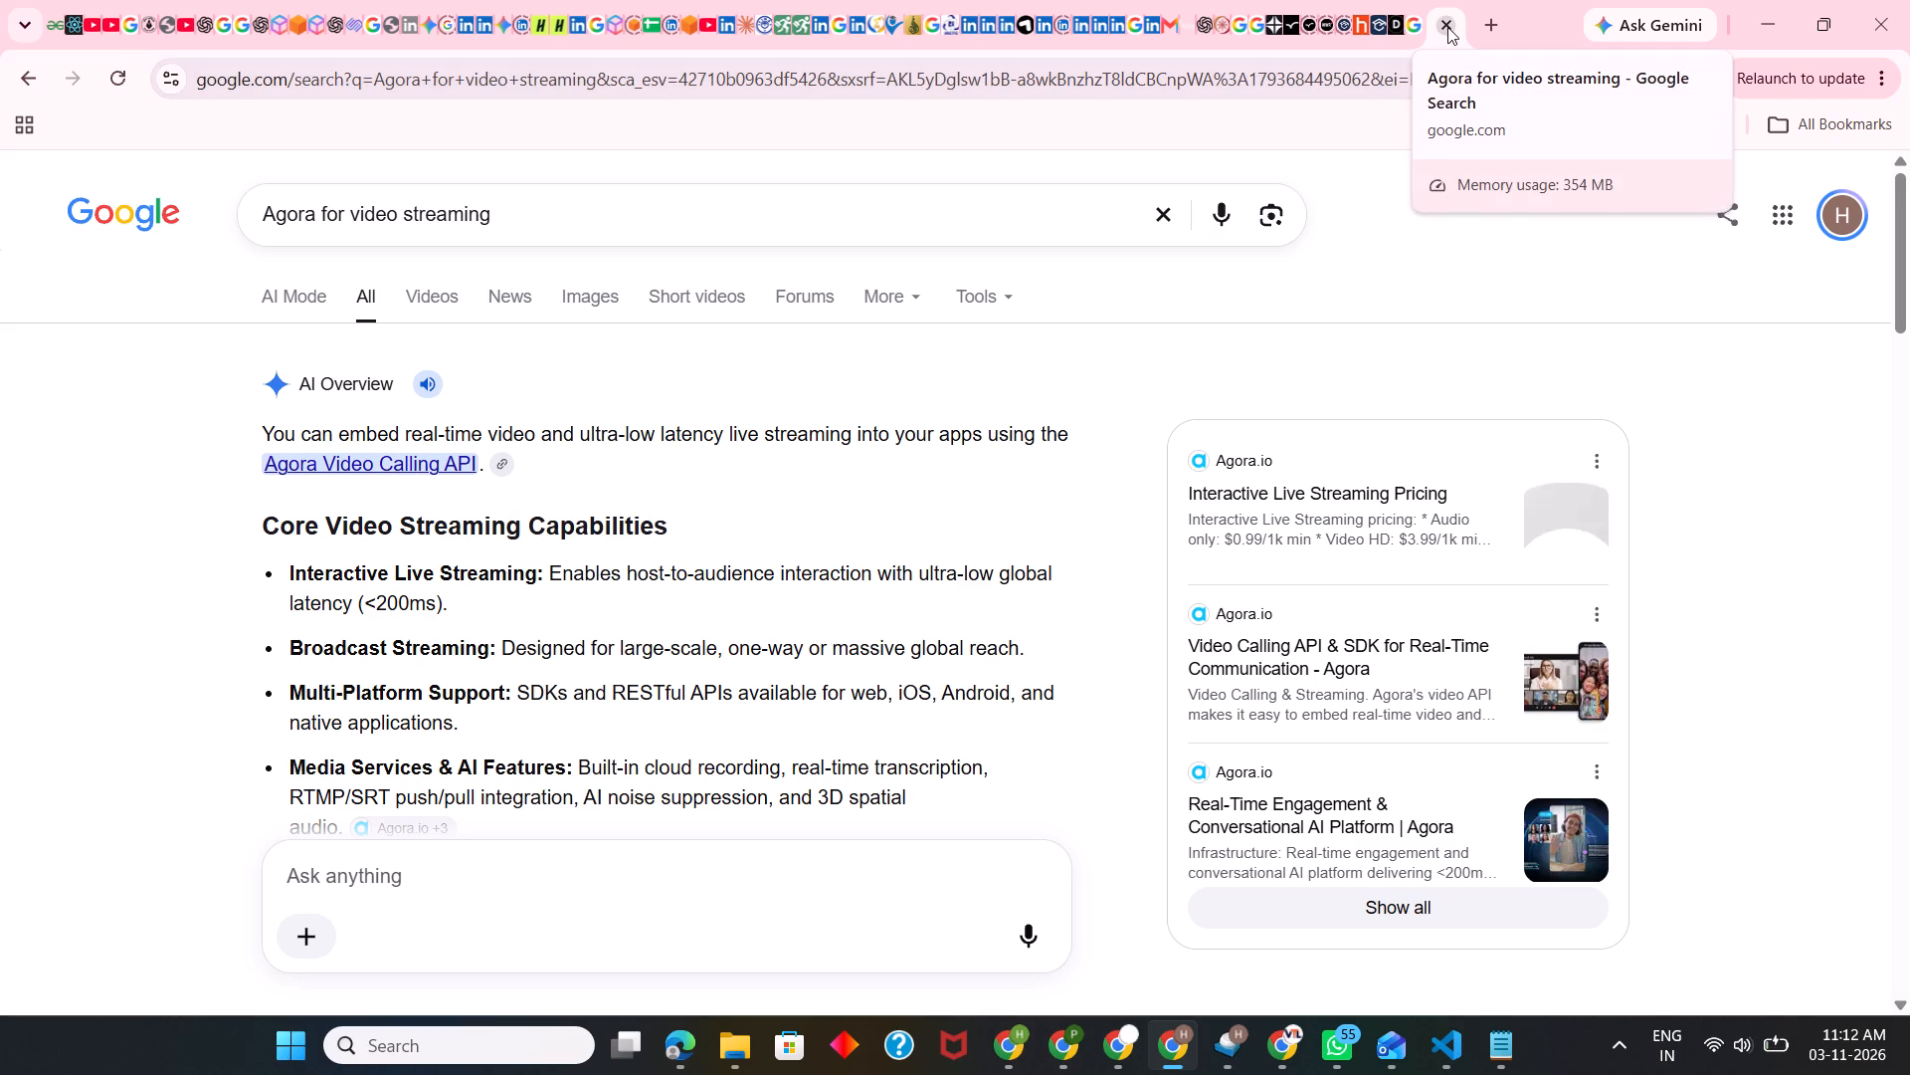
Go back to the coaching institutes search results and review the AI overview's real-time video providers, focusing on 100ms.
click(1414, 31)
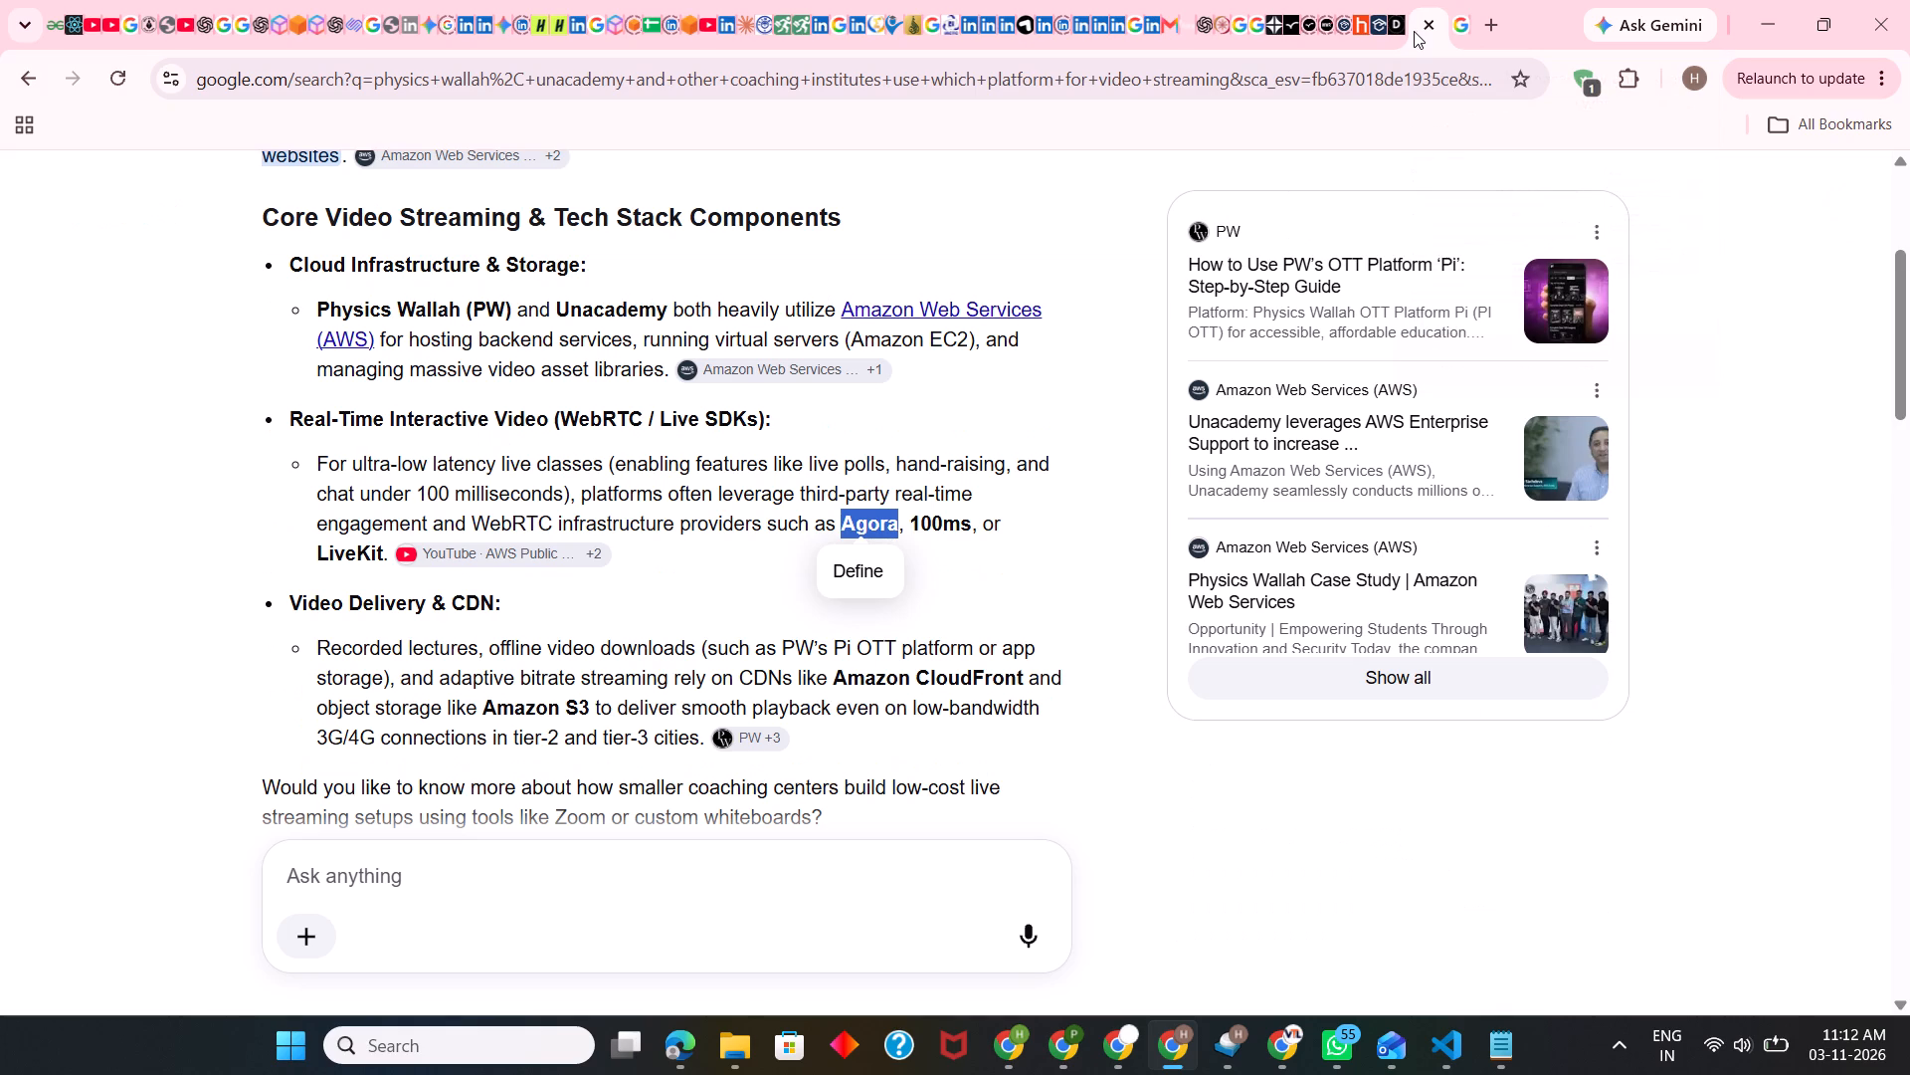
double_click(919, 521)
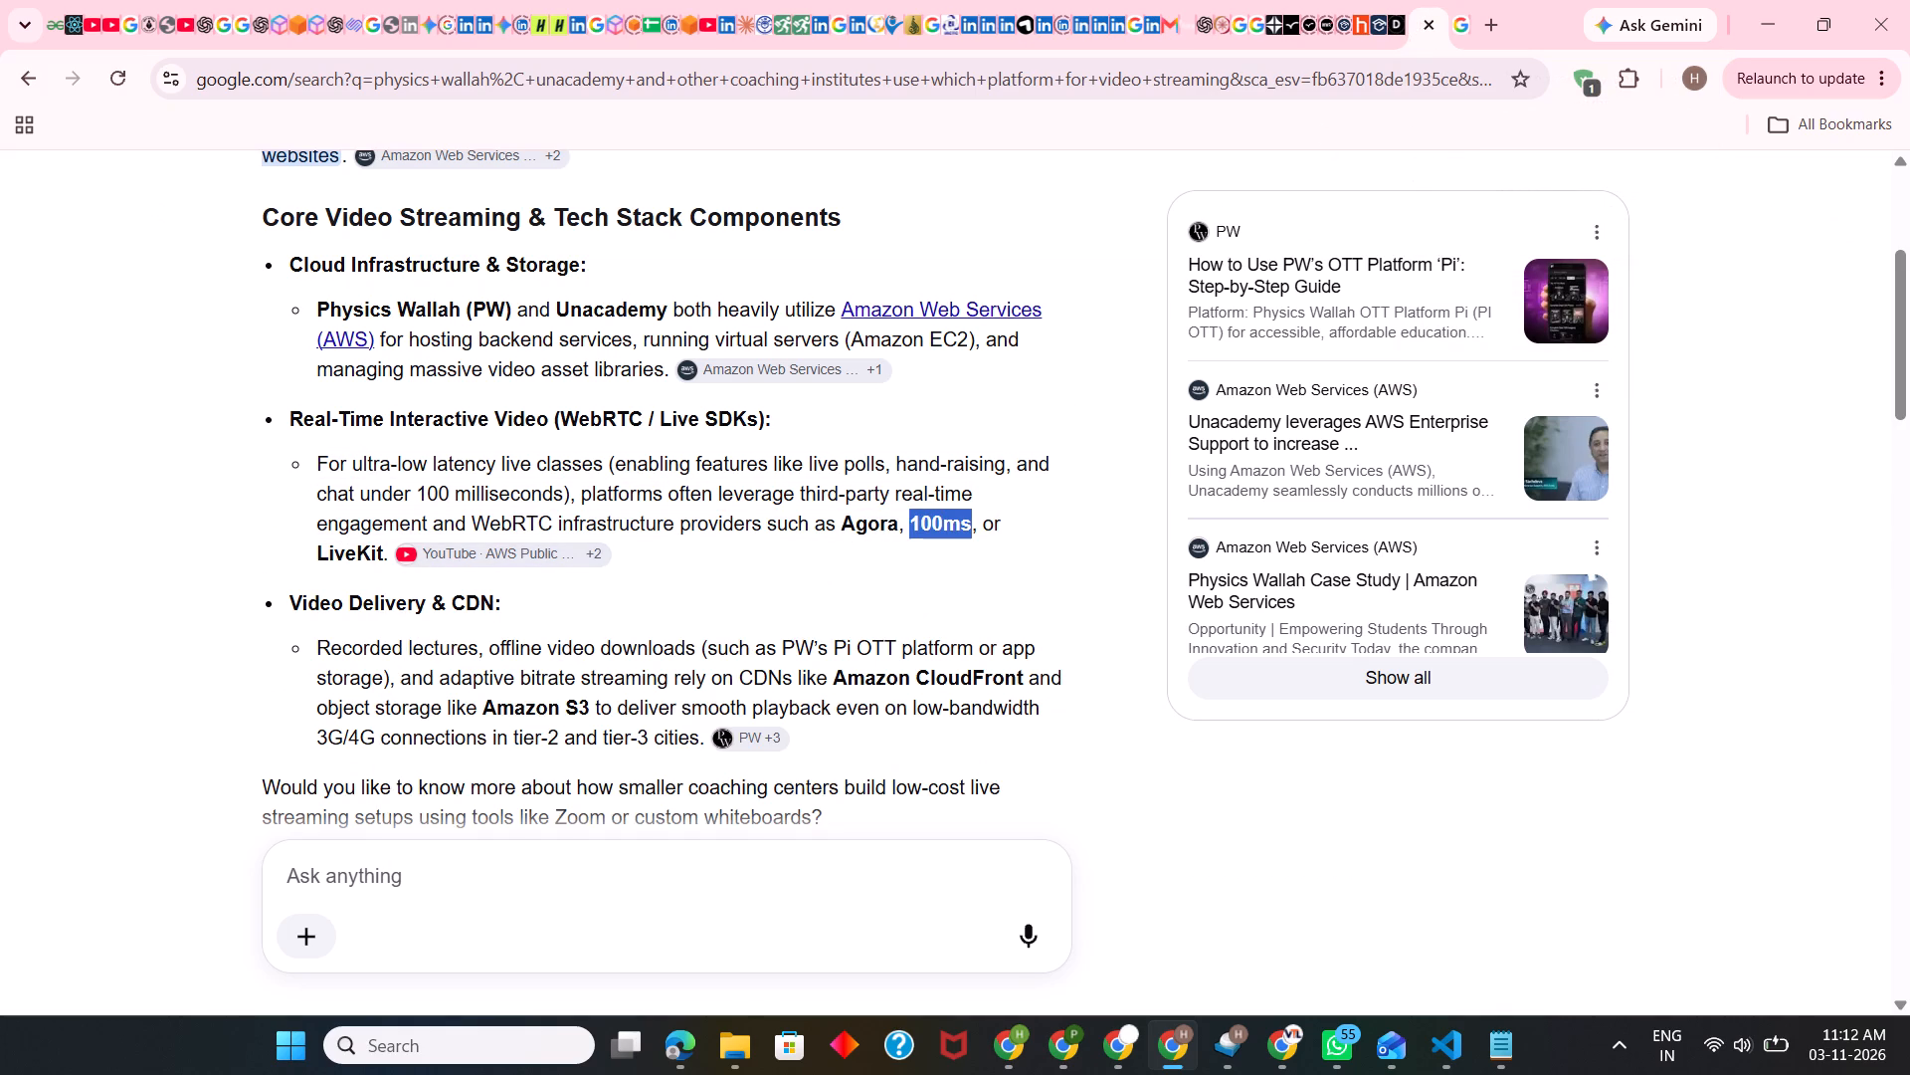
click(919, 521)
double_click(919, 521)
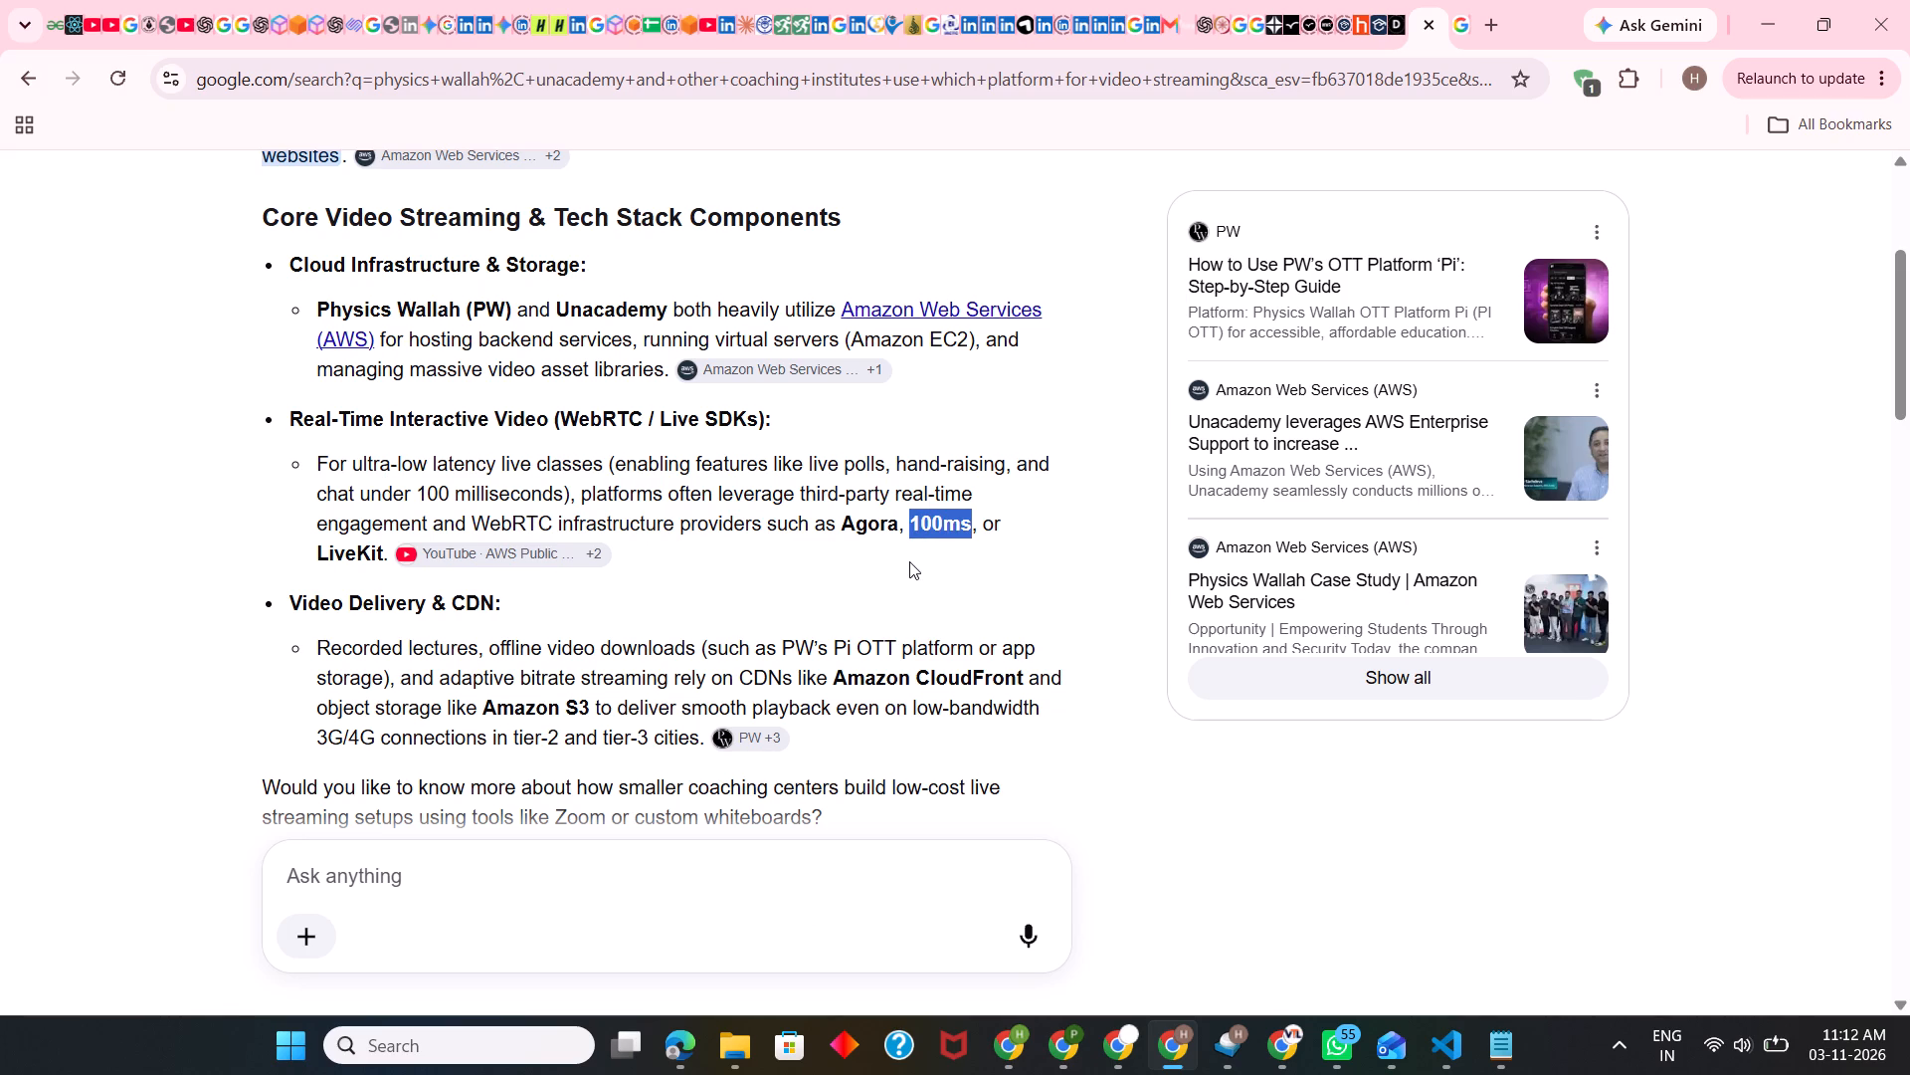
click(909, 561)
scroll(909, 561, down, 5)
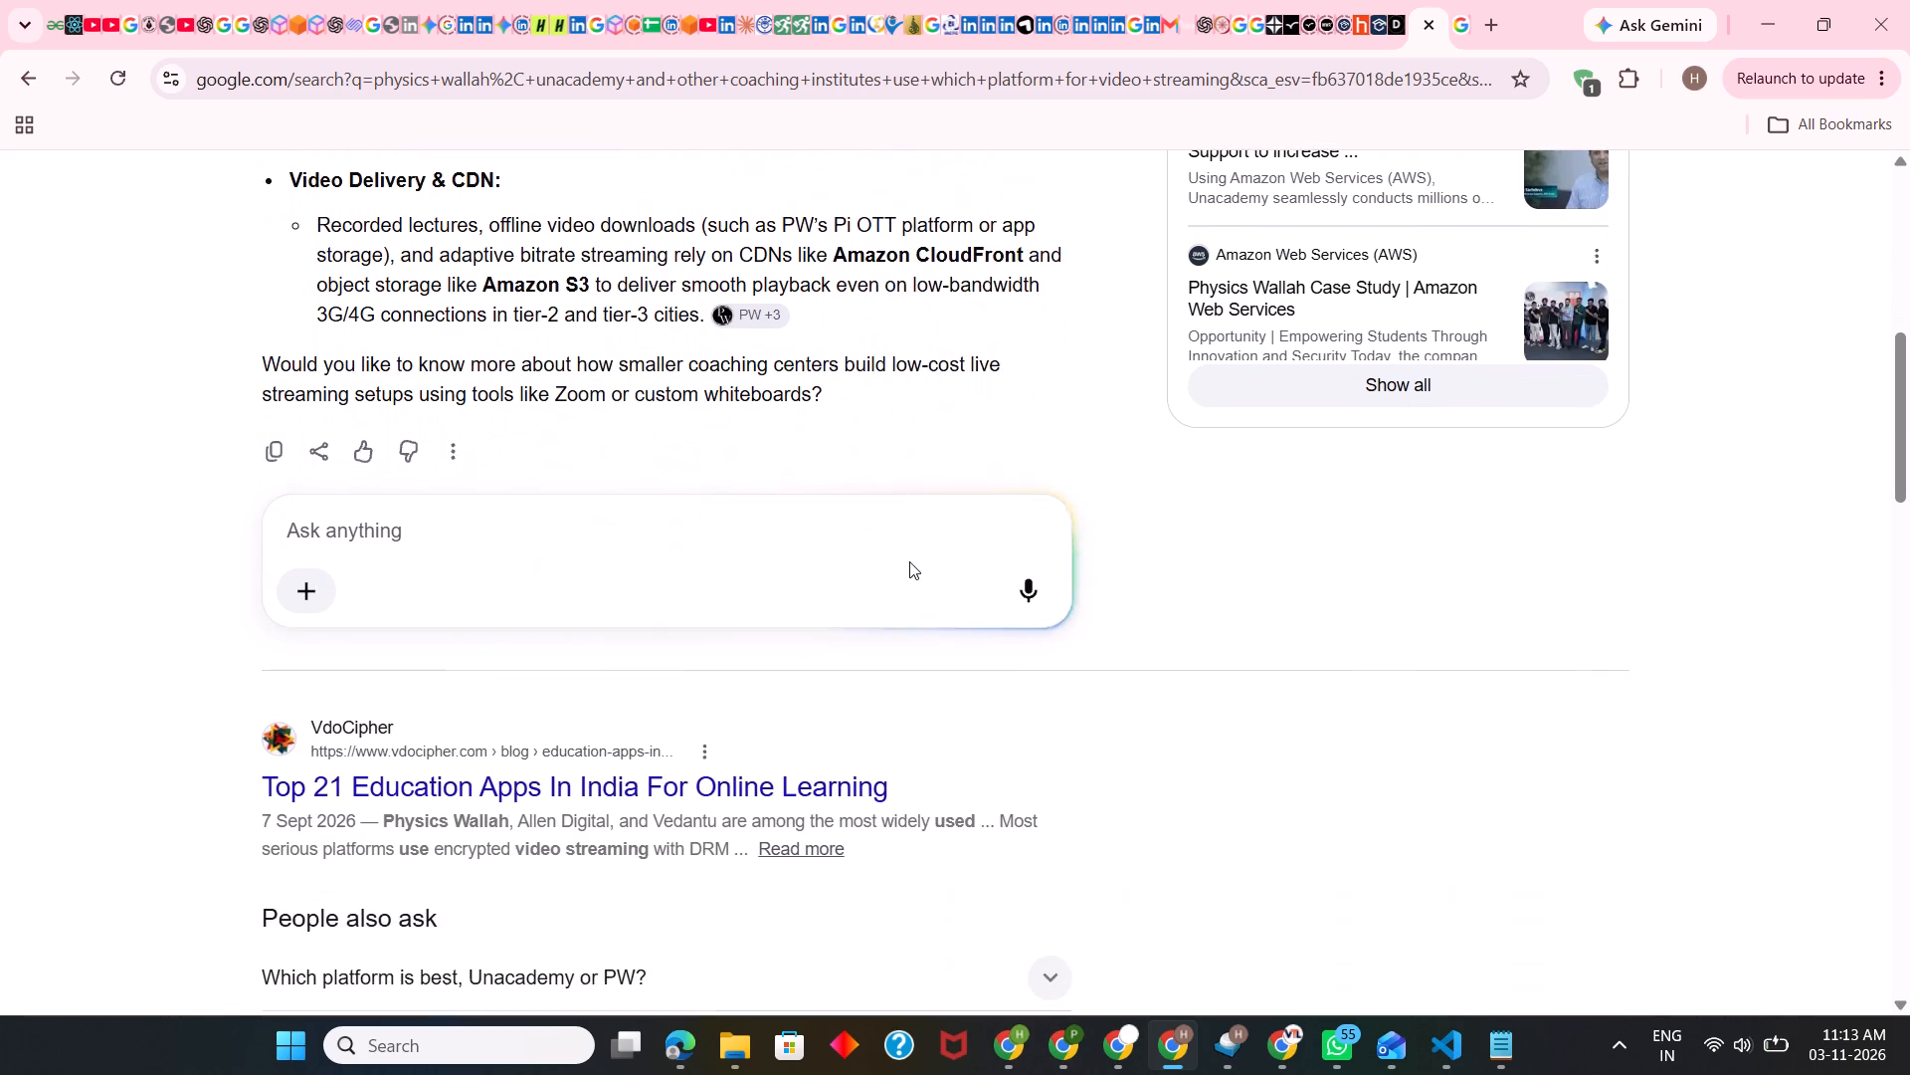
scroll(909, 561, up, 6)
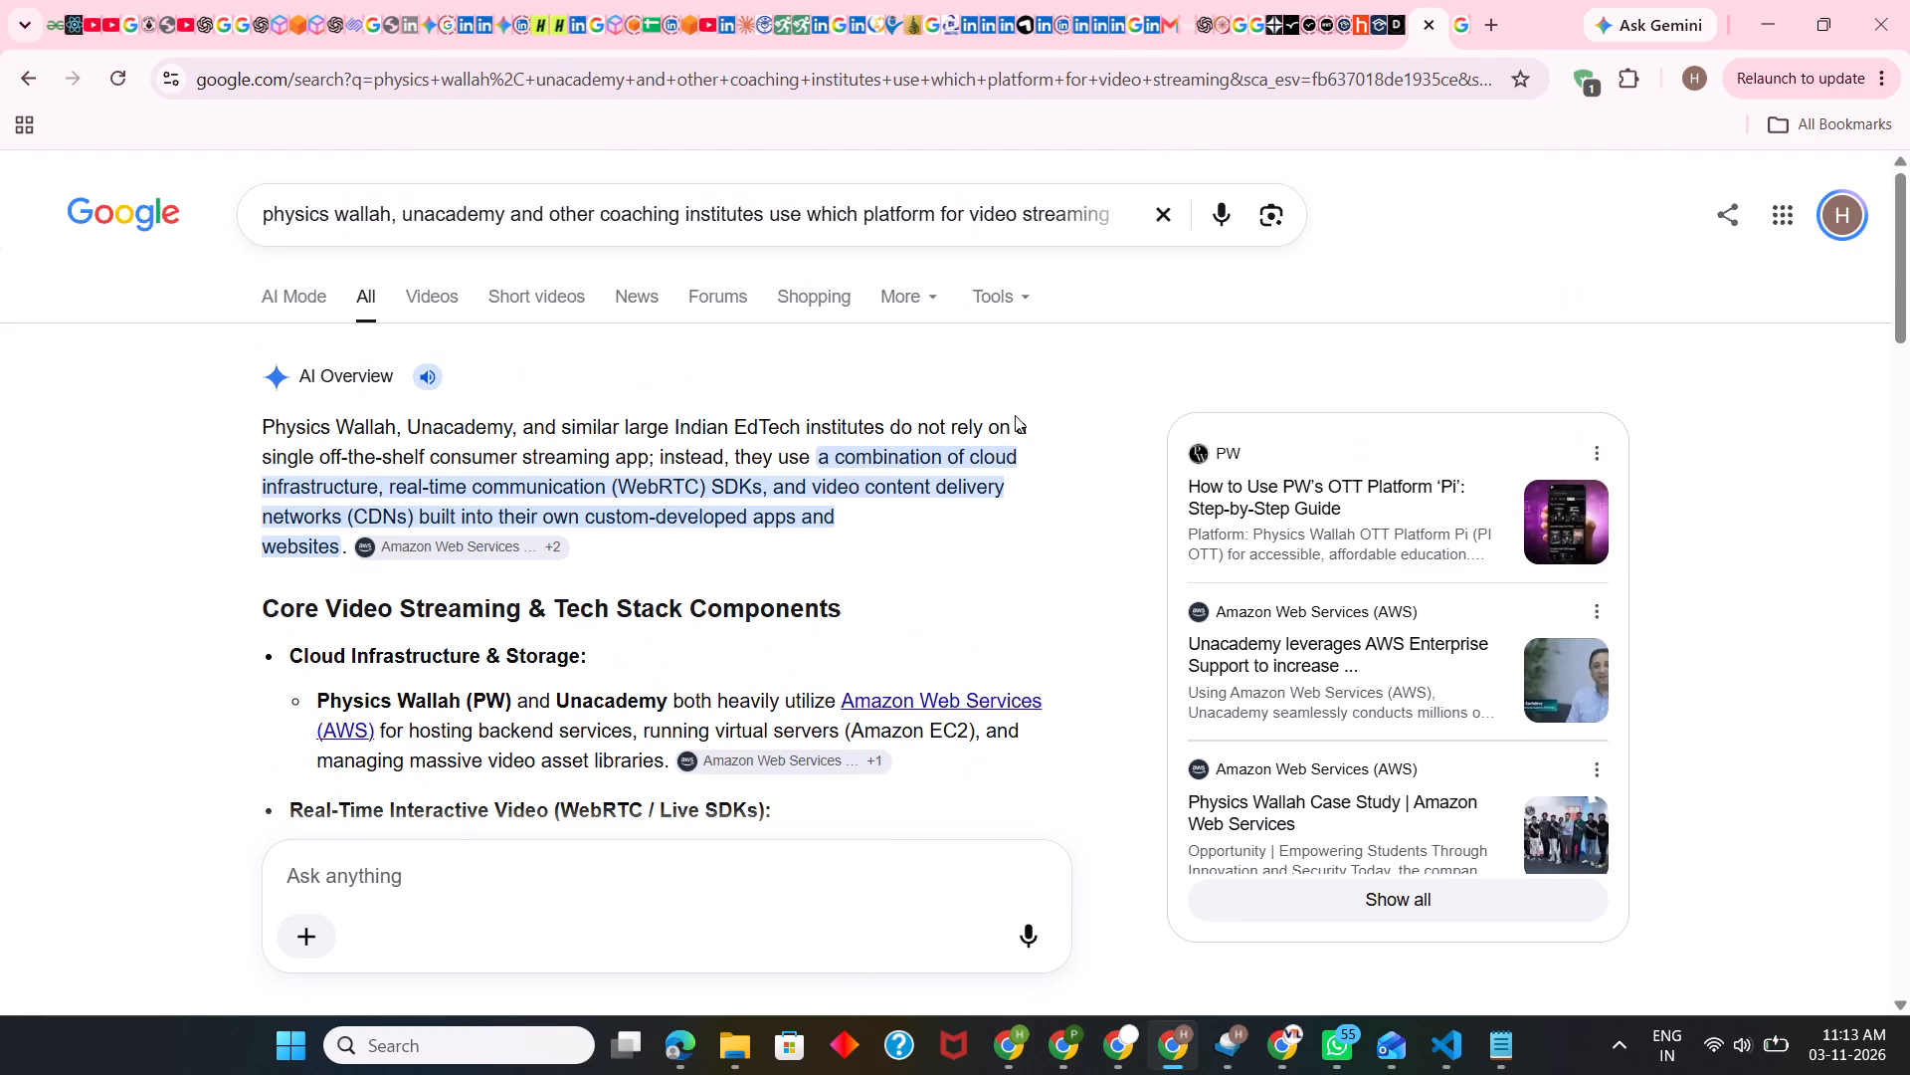
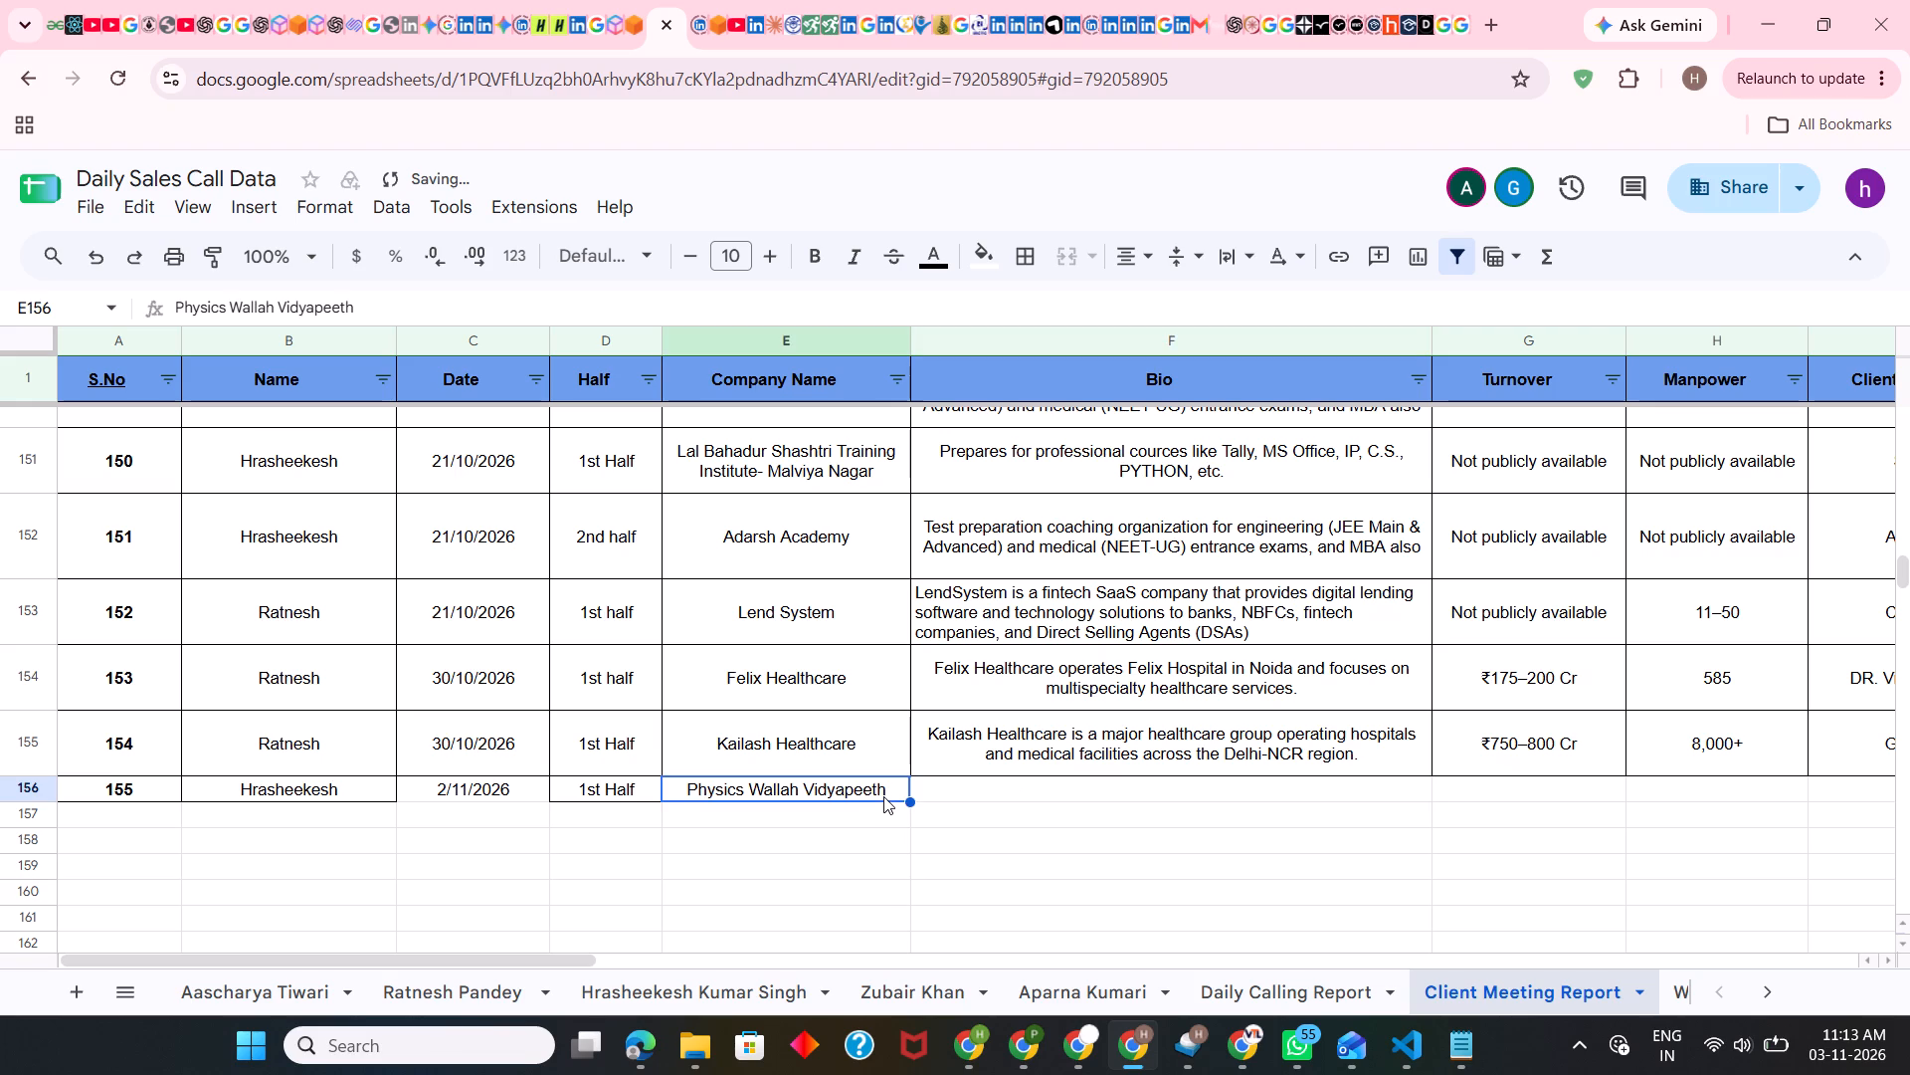
Search Google for the company name Physics Wallah Vidyapeeth copied from the sheet, replacing the Agora search.
click(1447, 27)
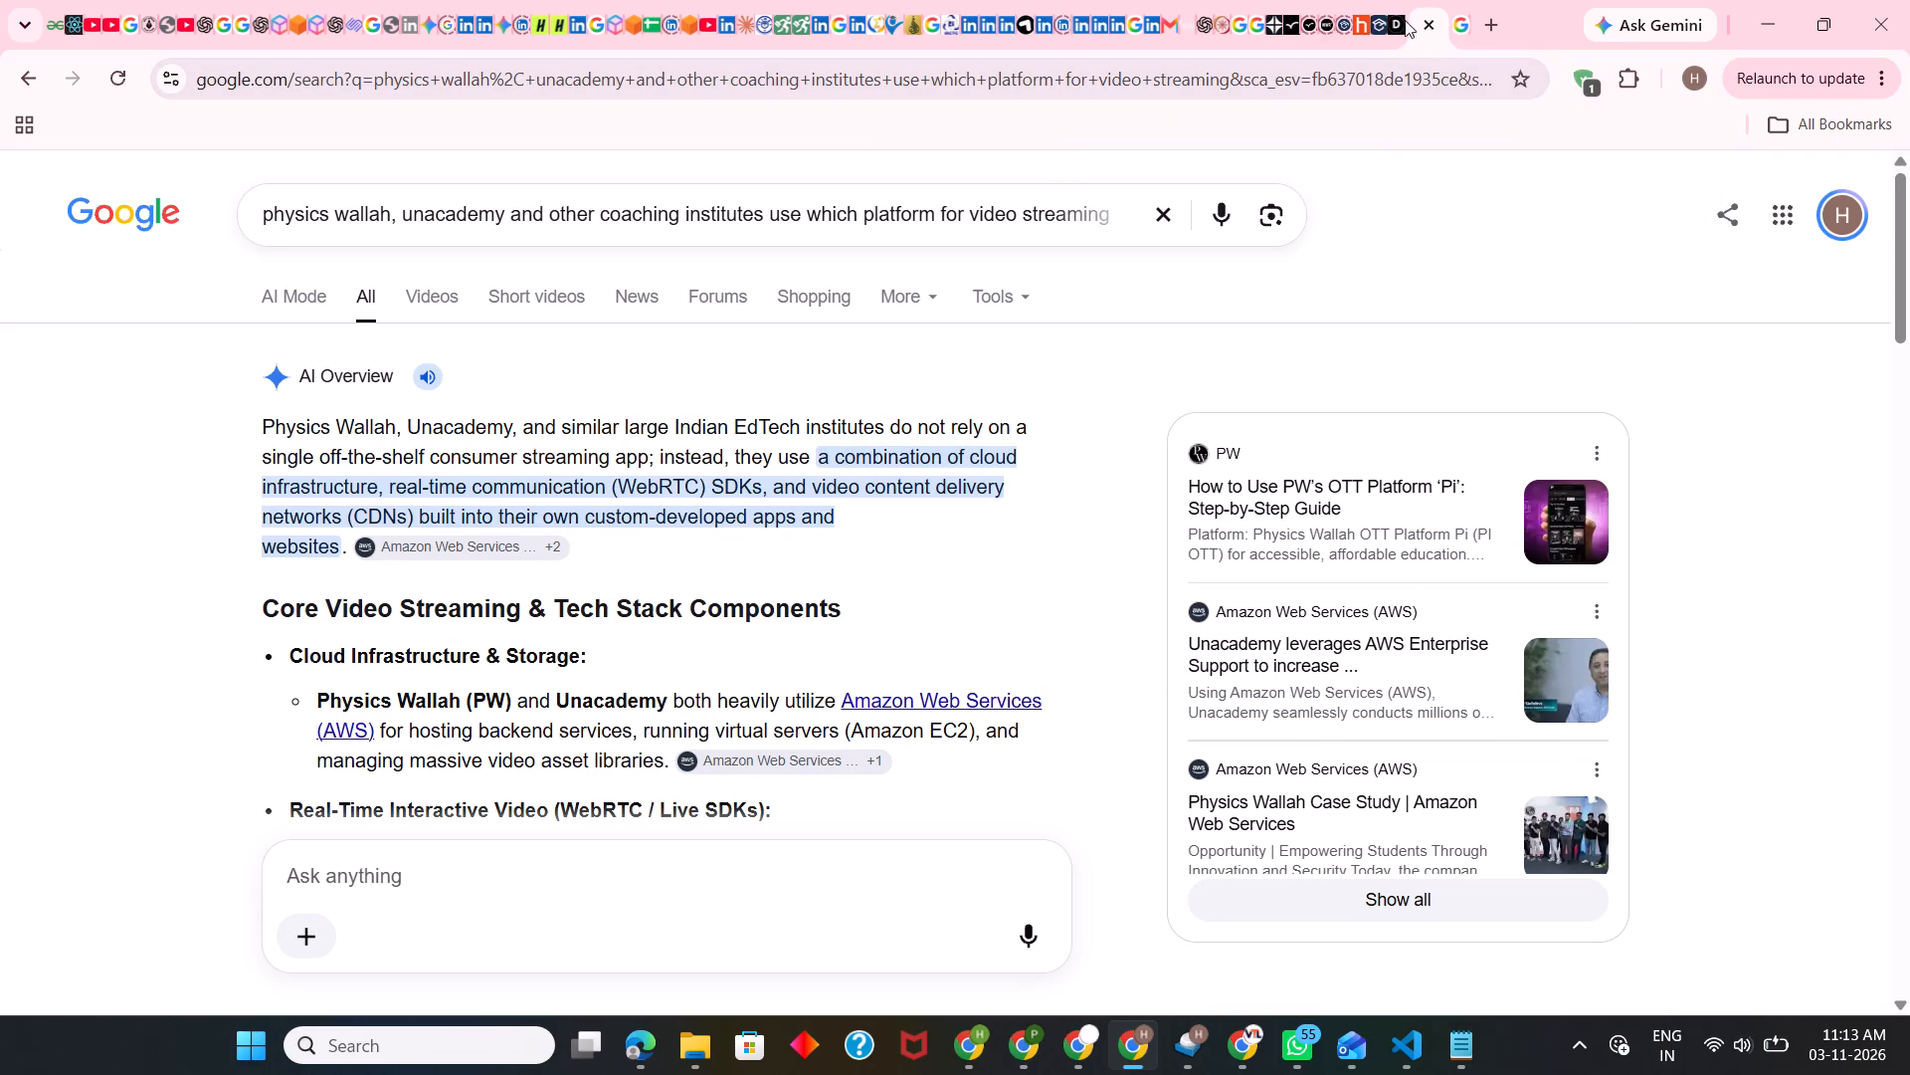
click(1462, 25)
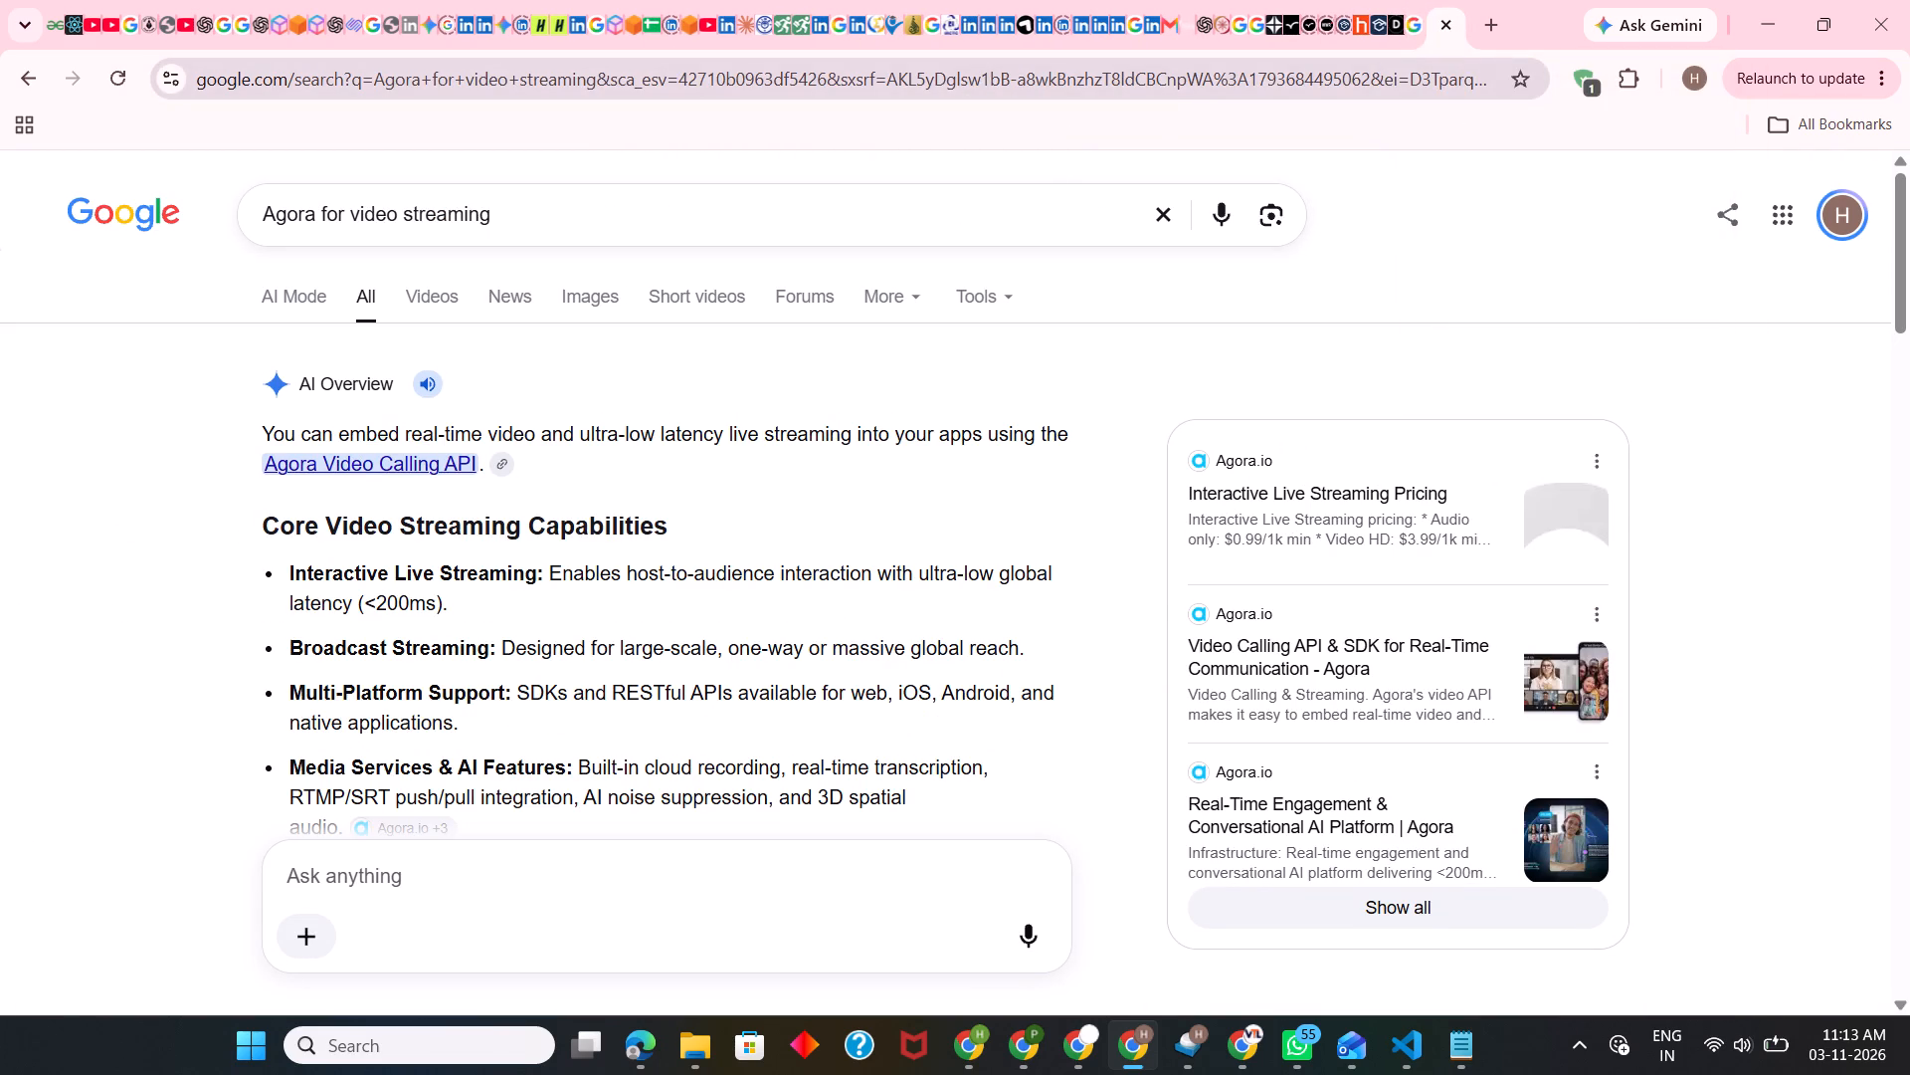
click(1150, 84)
key(ctrl+v)
key(Return)
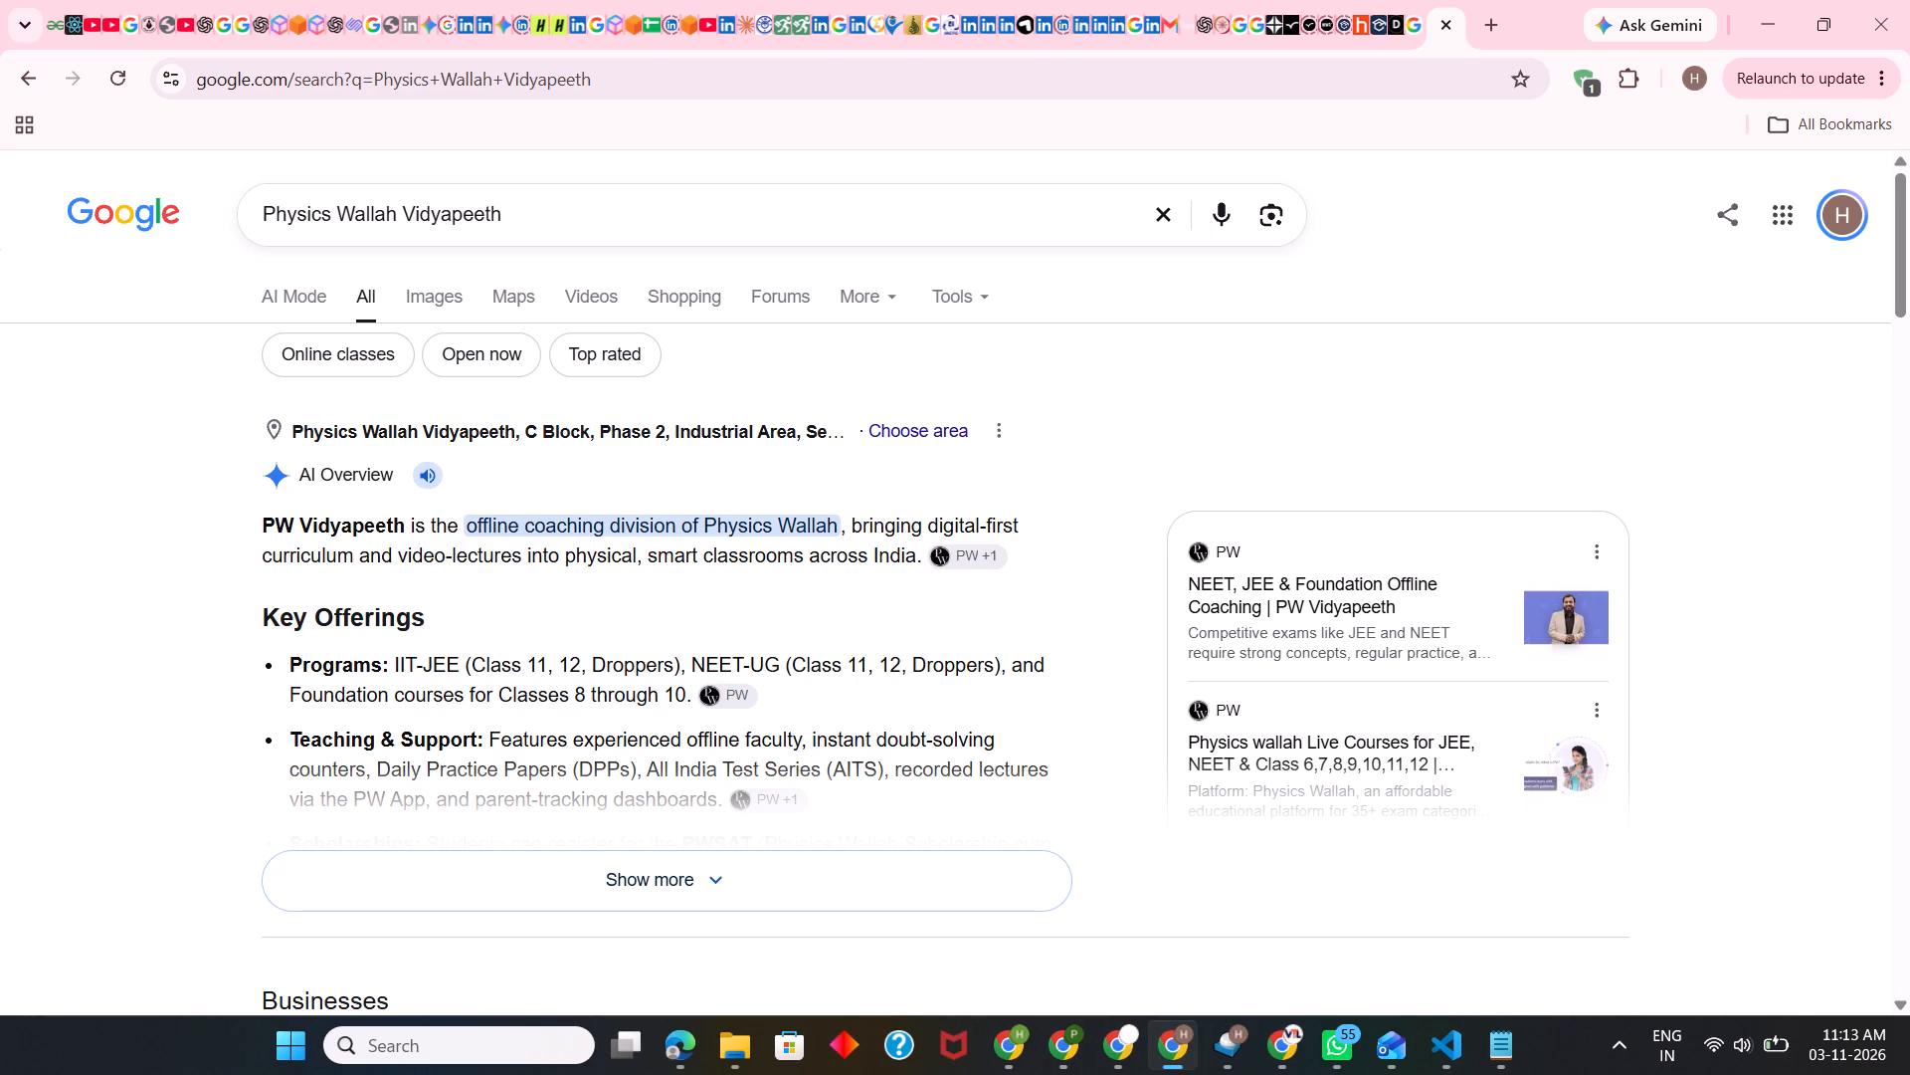
Copy the AI overview's description from "the offline coaching division" to "across India." into the Physics Wallah Vidyapeeth Bio cell as values only.
drag(431, 524, 913, 557)
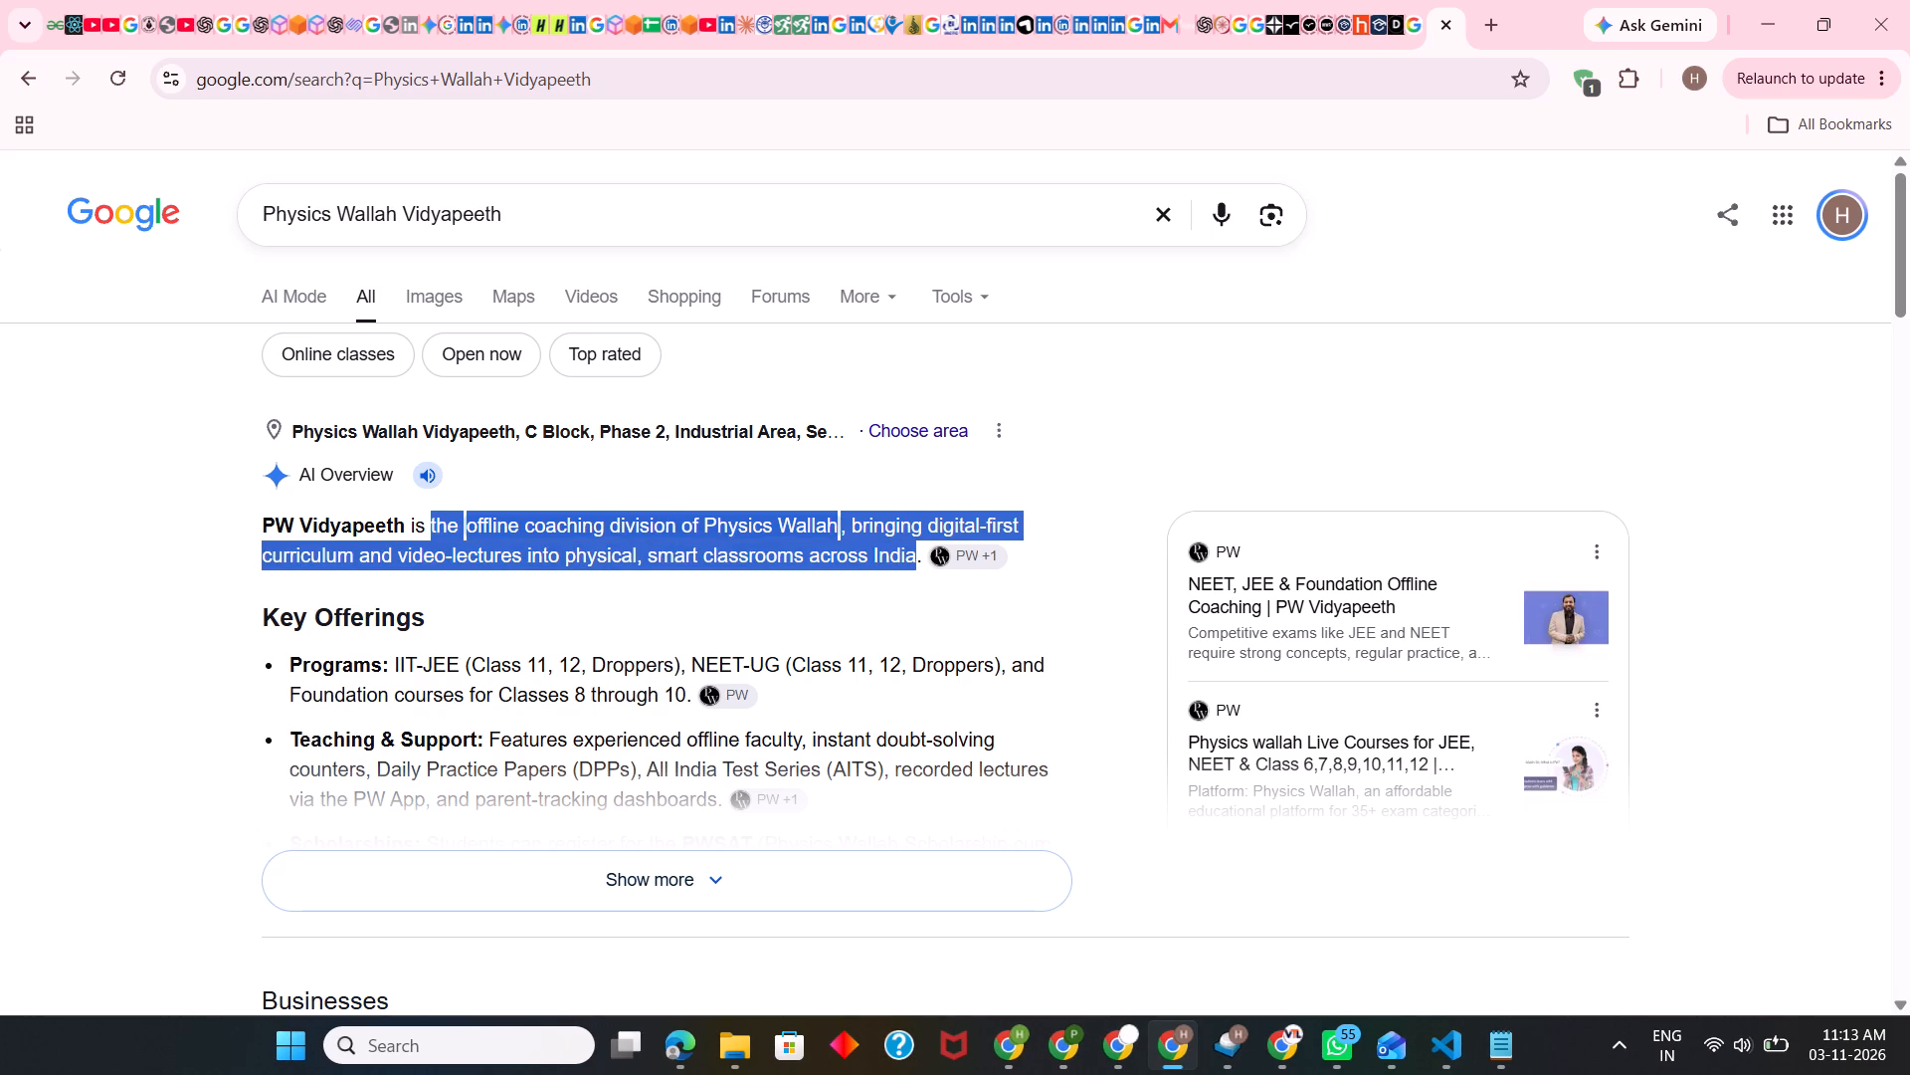
key(shift+Right)
key(ctrl+c)
click(653, 38)
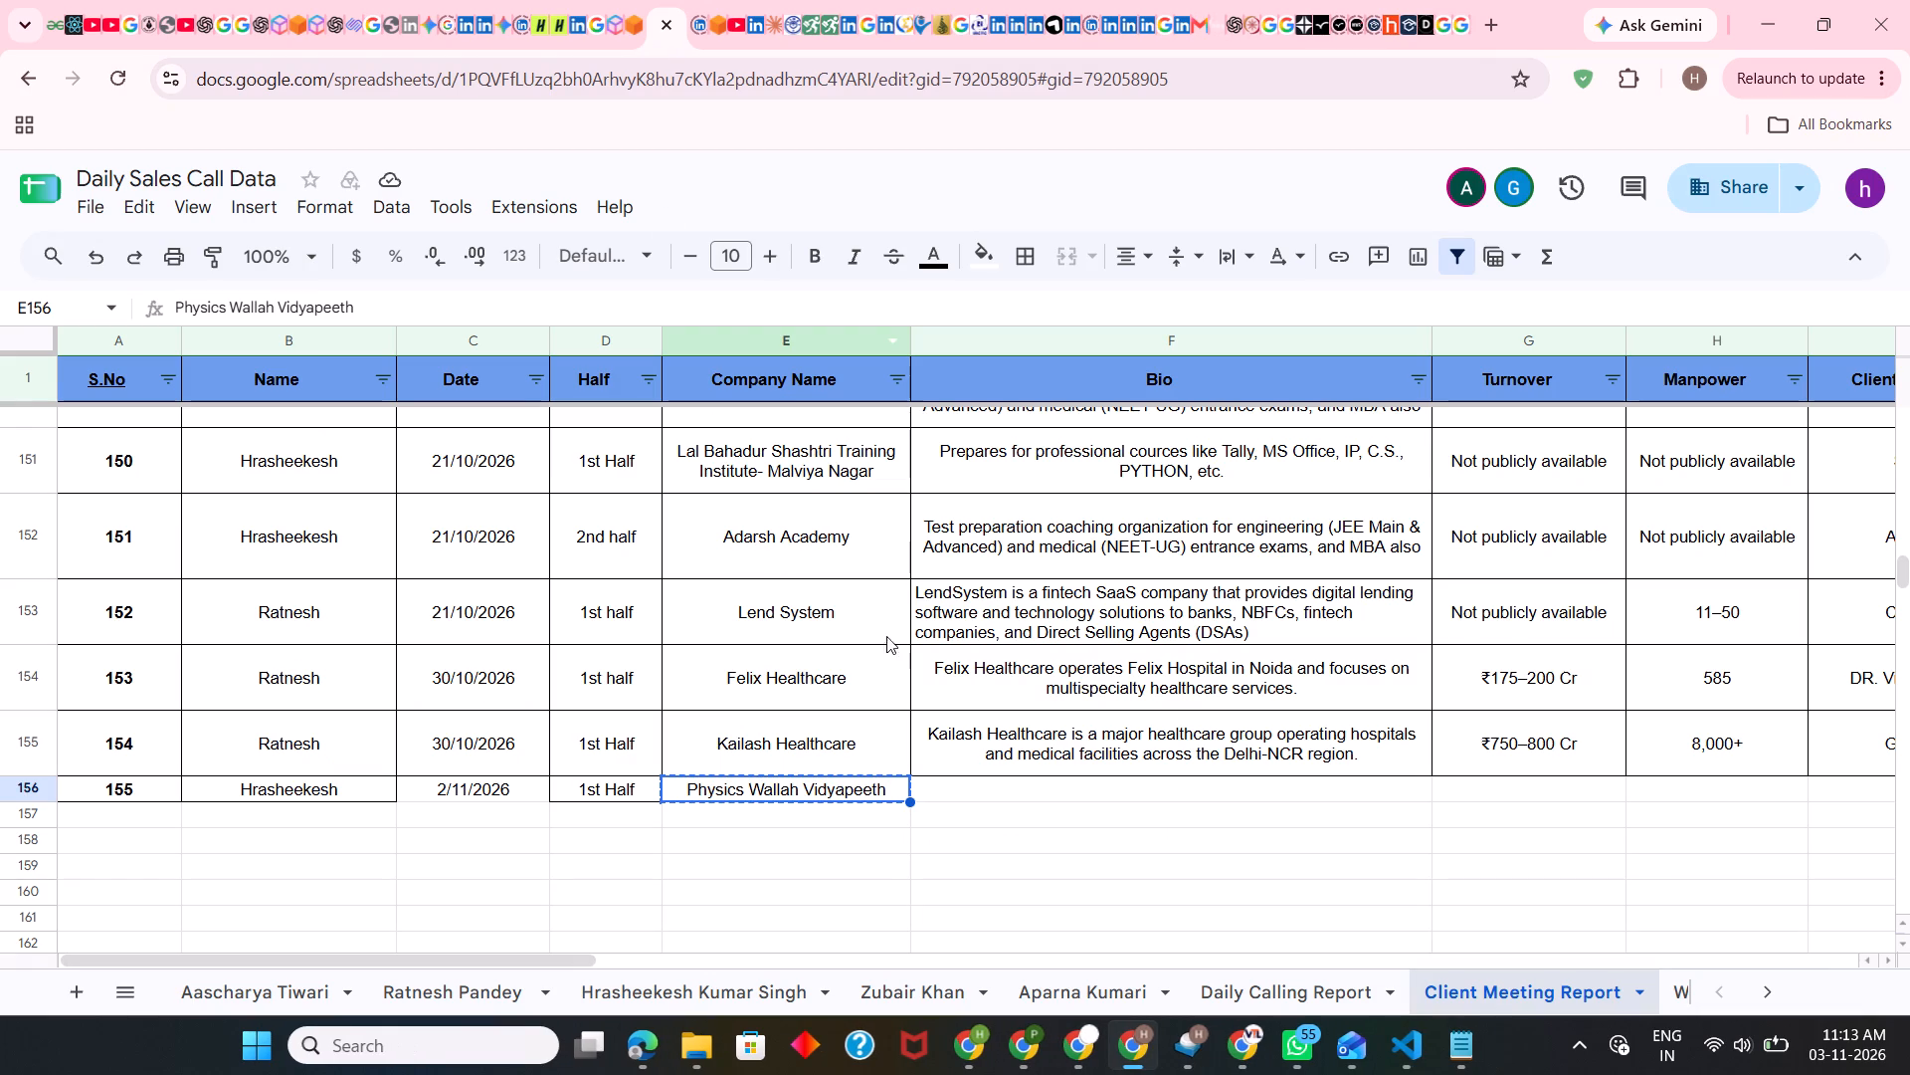
click(1111, 788)
key(ctrl+v)
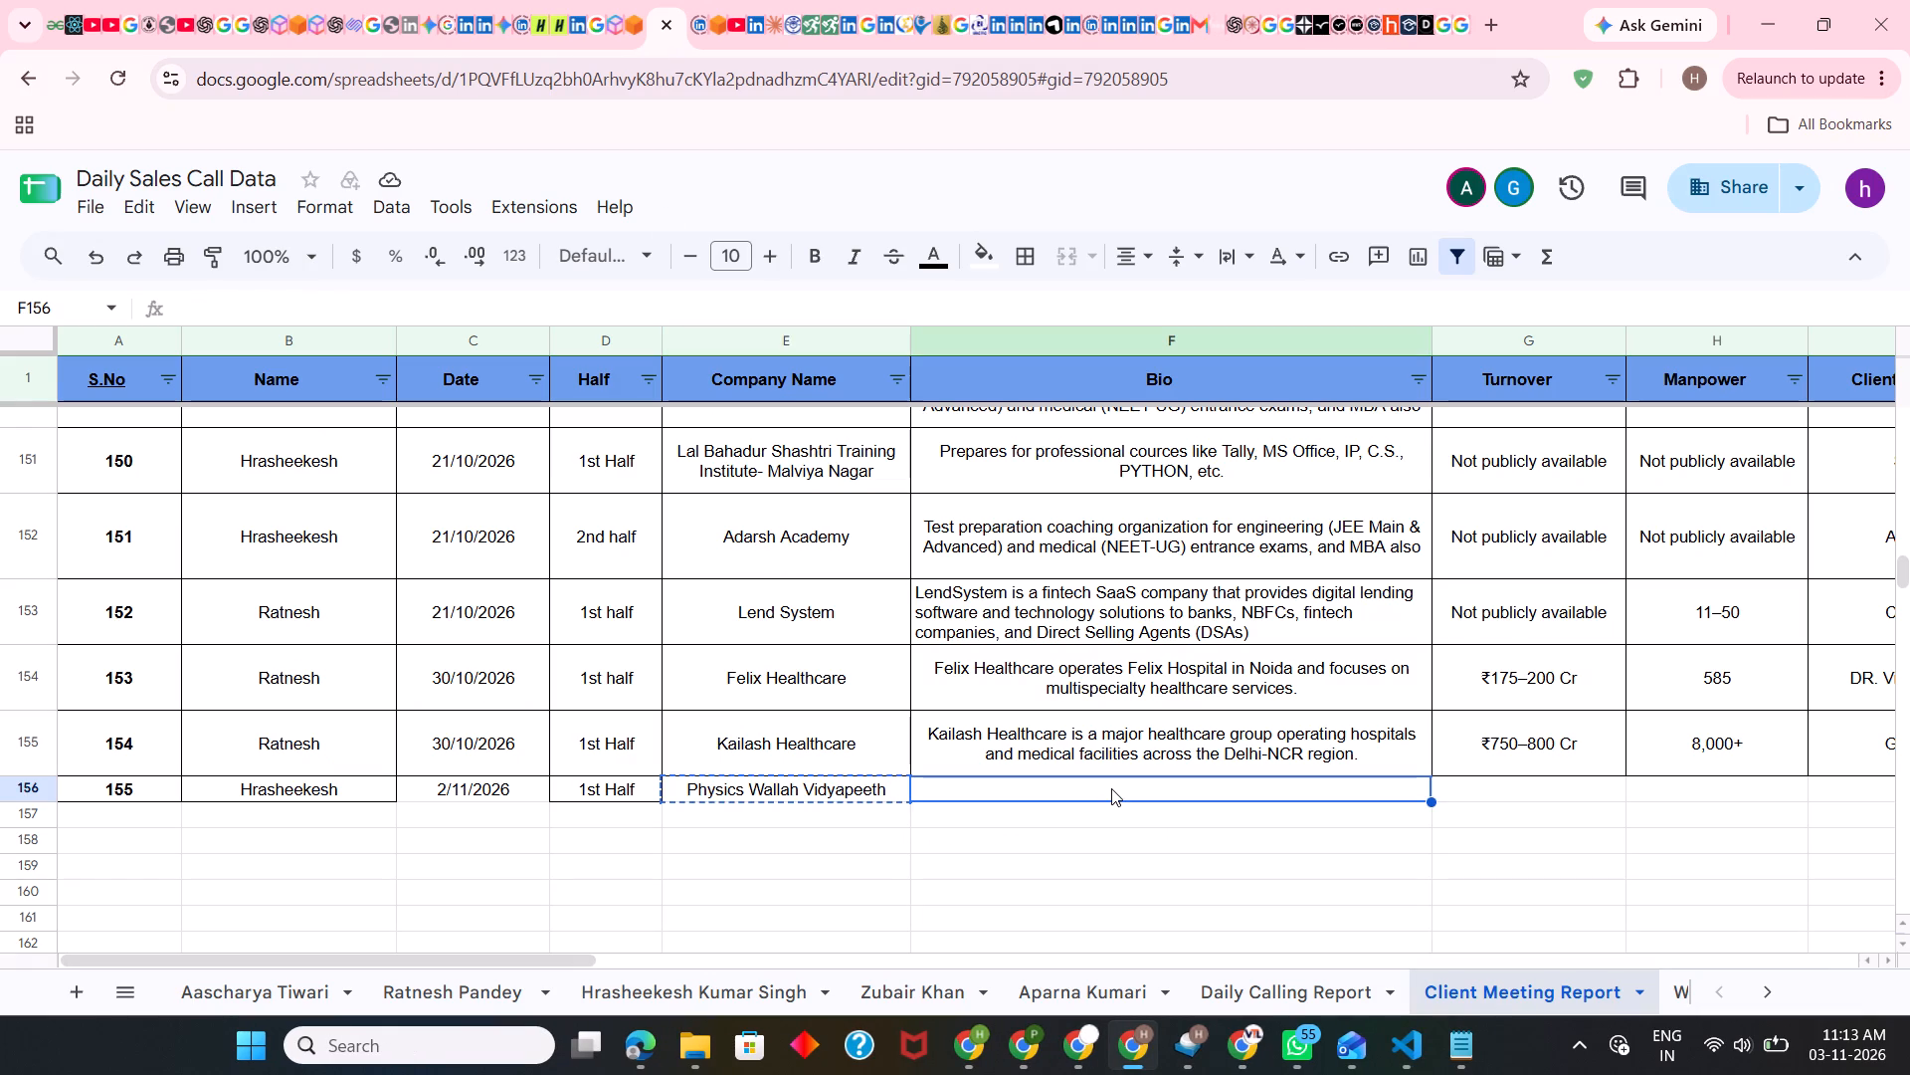
click(1491, 824)
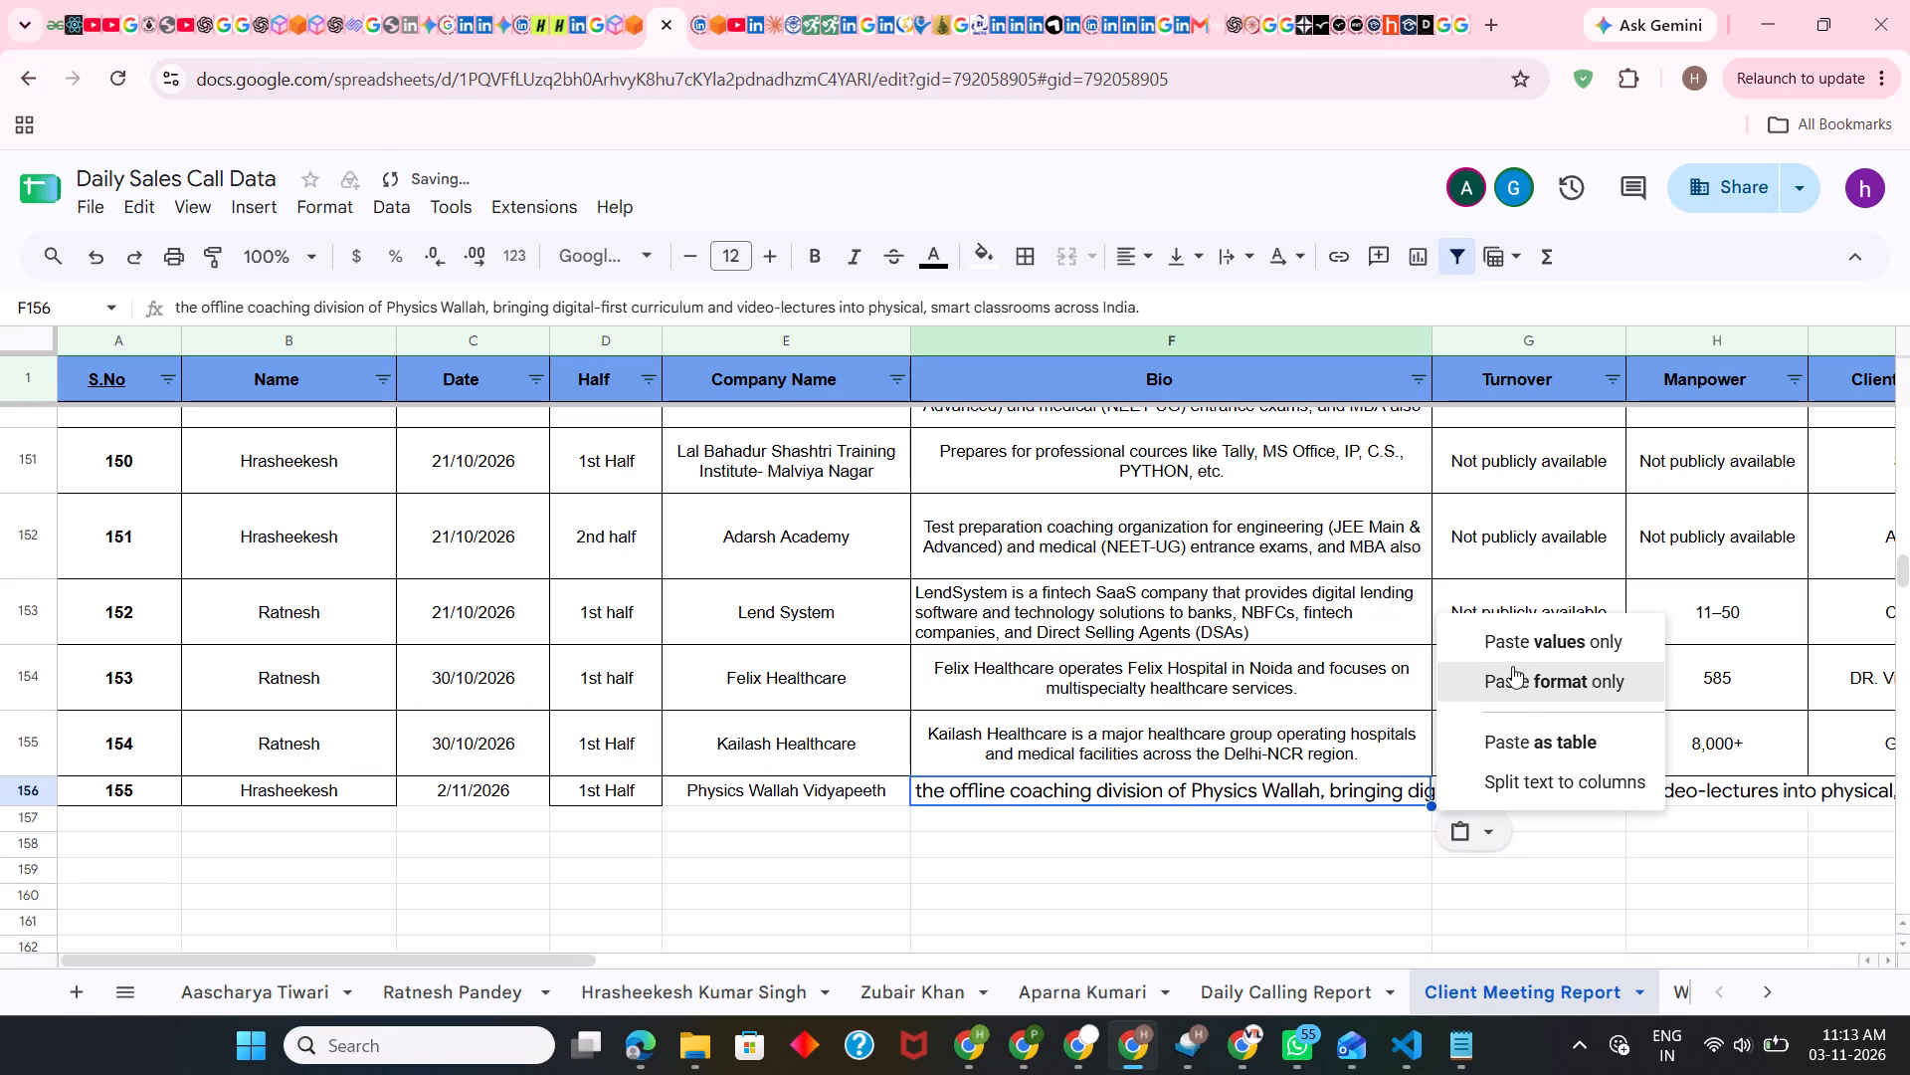
click(1518, 654)
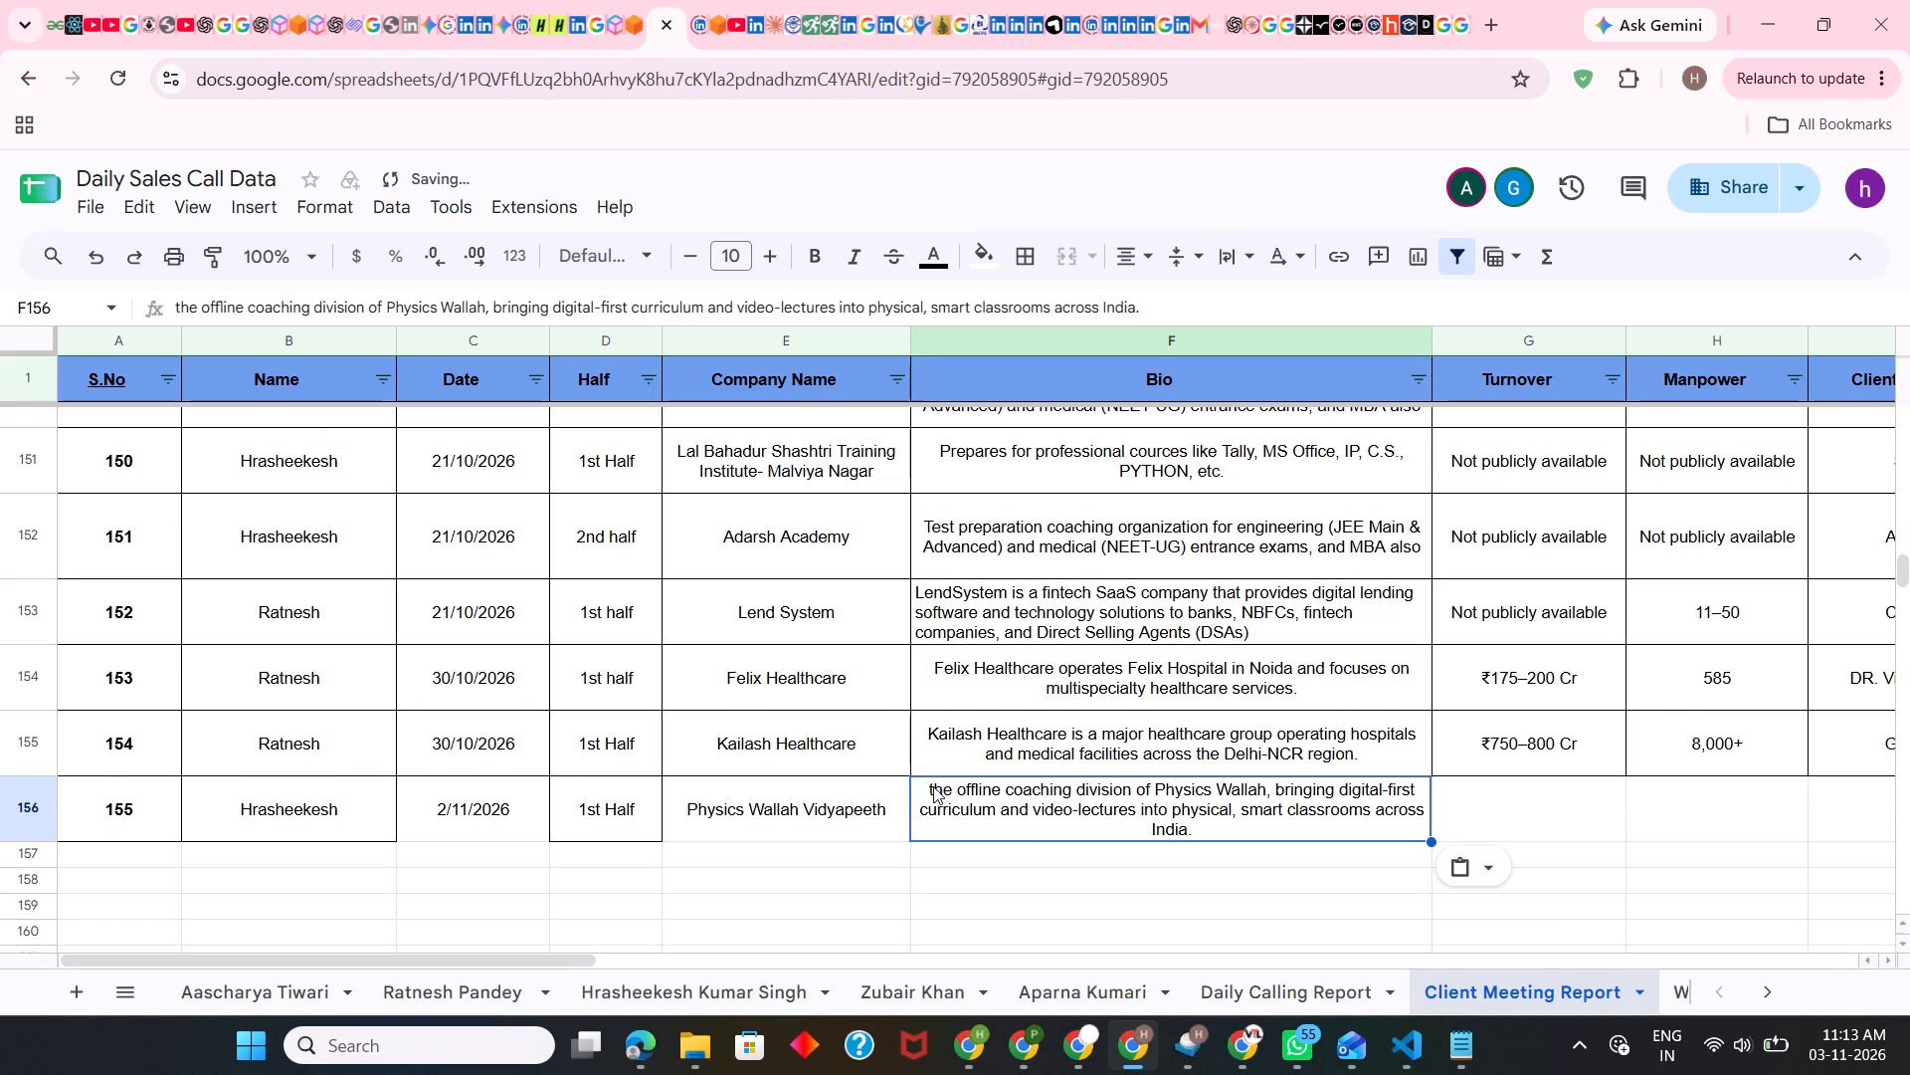
Capitalise the first word of the Physics Wallah Vidyapeeth bio so it starts with "The".
double_click(933, 786)
click(924, 787)
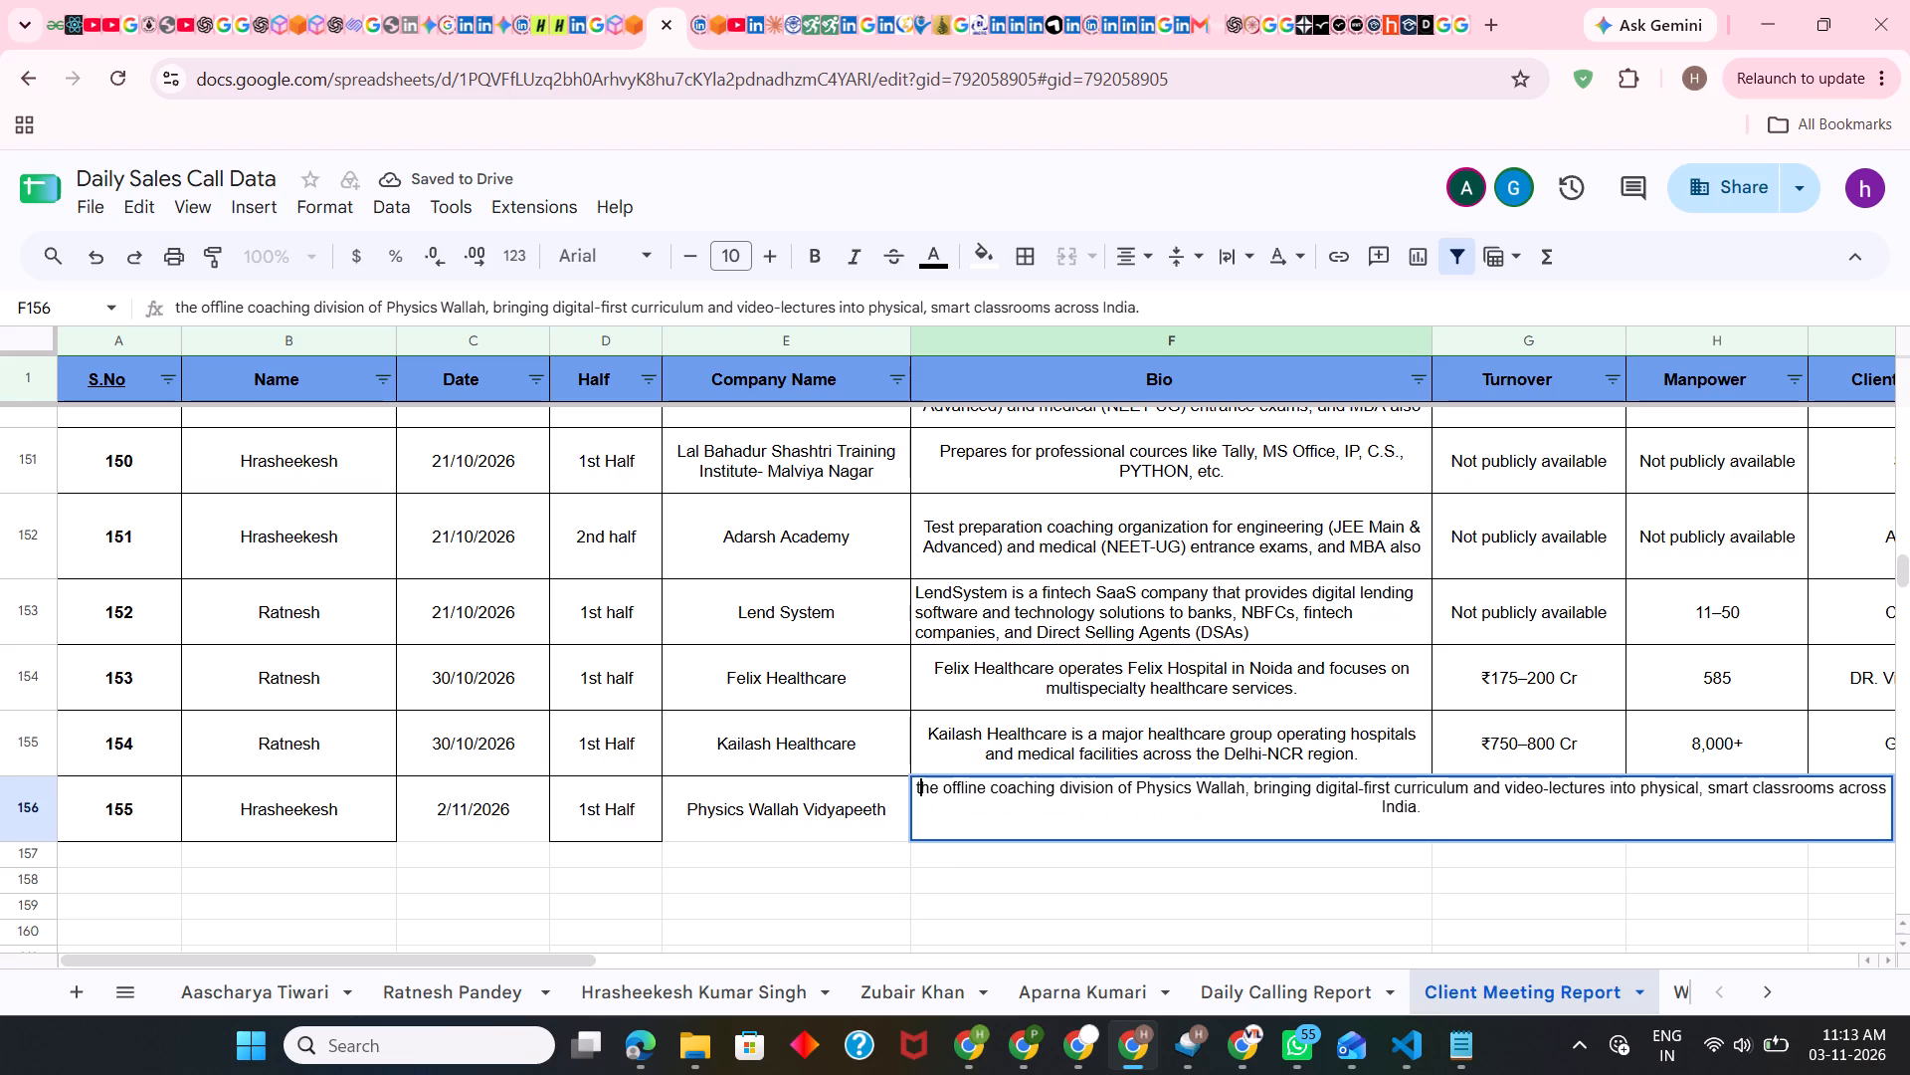
key(BackSpace)
key(shift+t)
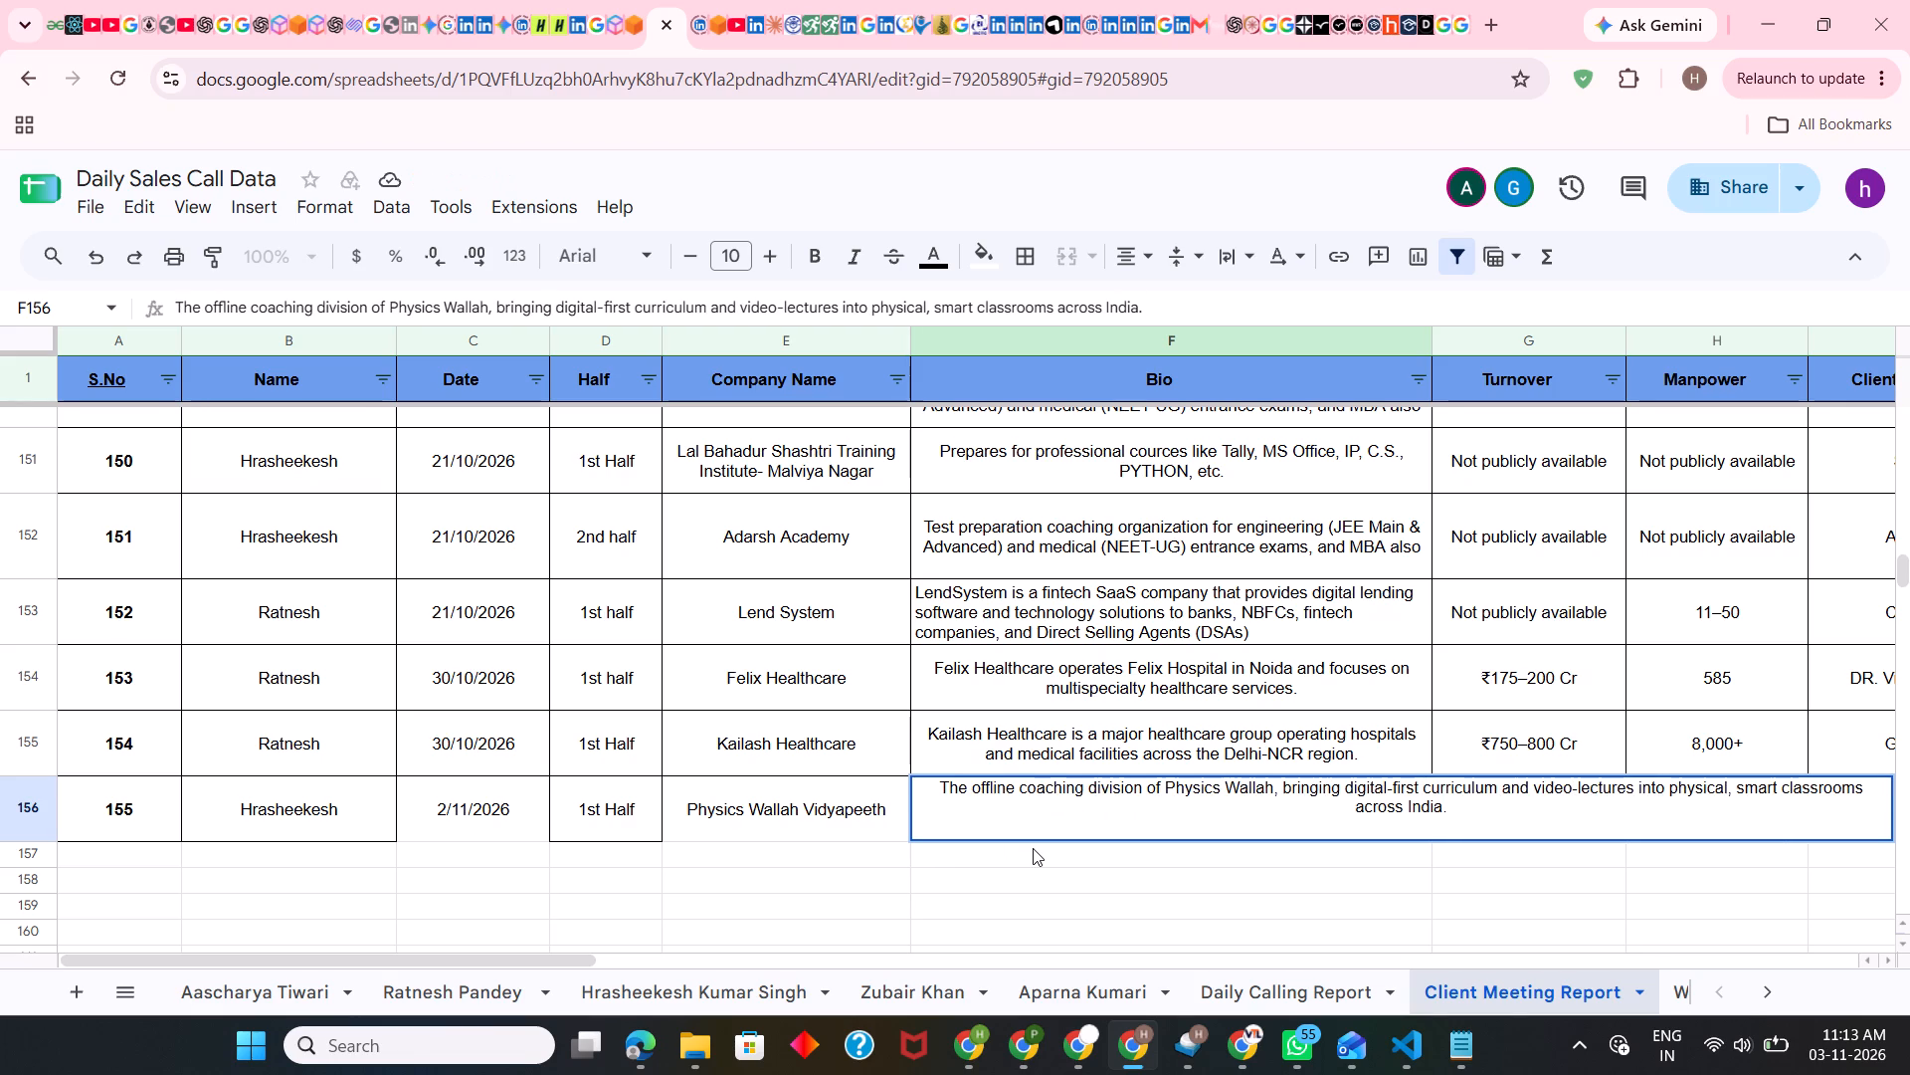
click(1035, 848)
Extend the Google search to "Physics Wallah Vidyapeeth revenue" to find the turnover figure.
click(1503, 826)
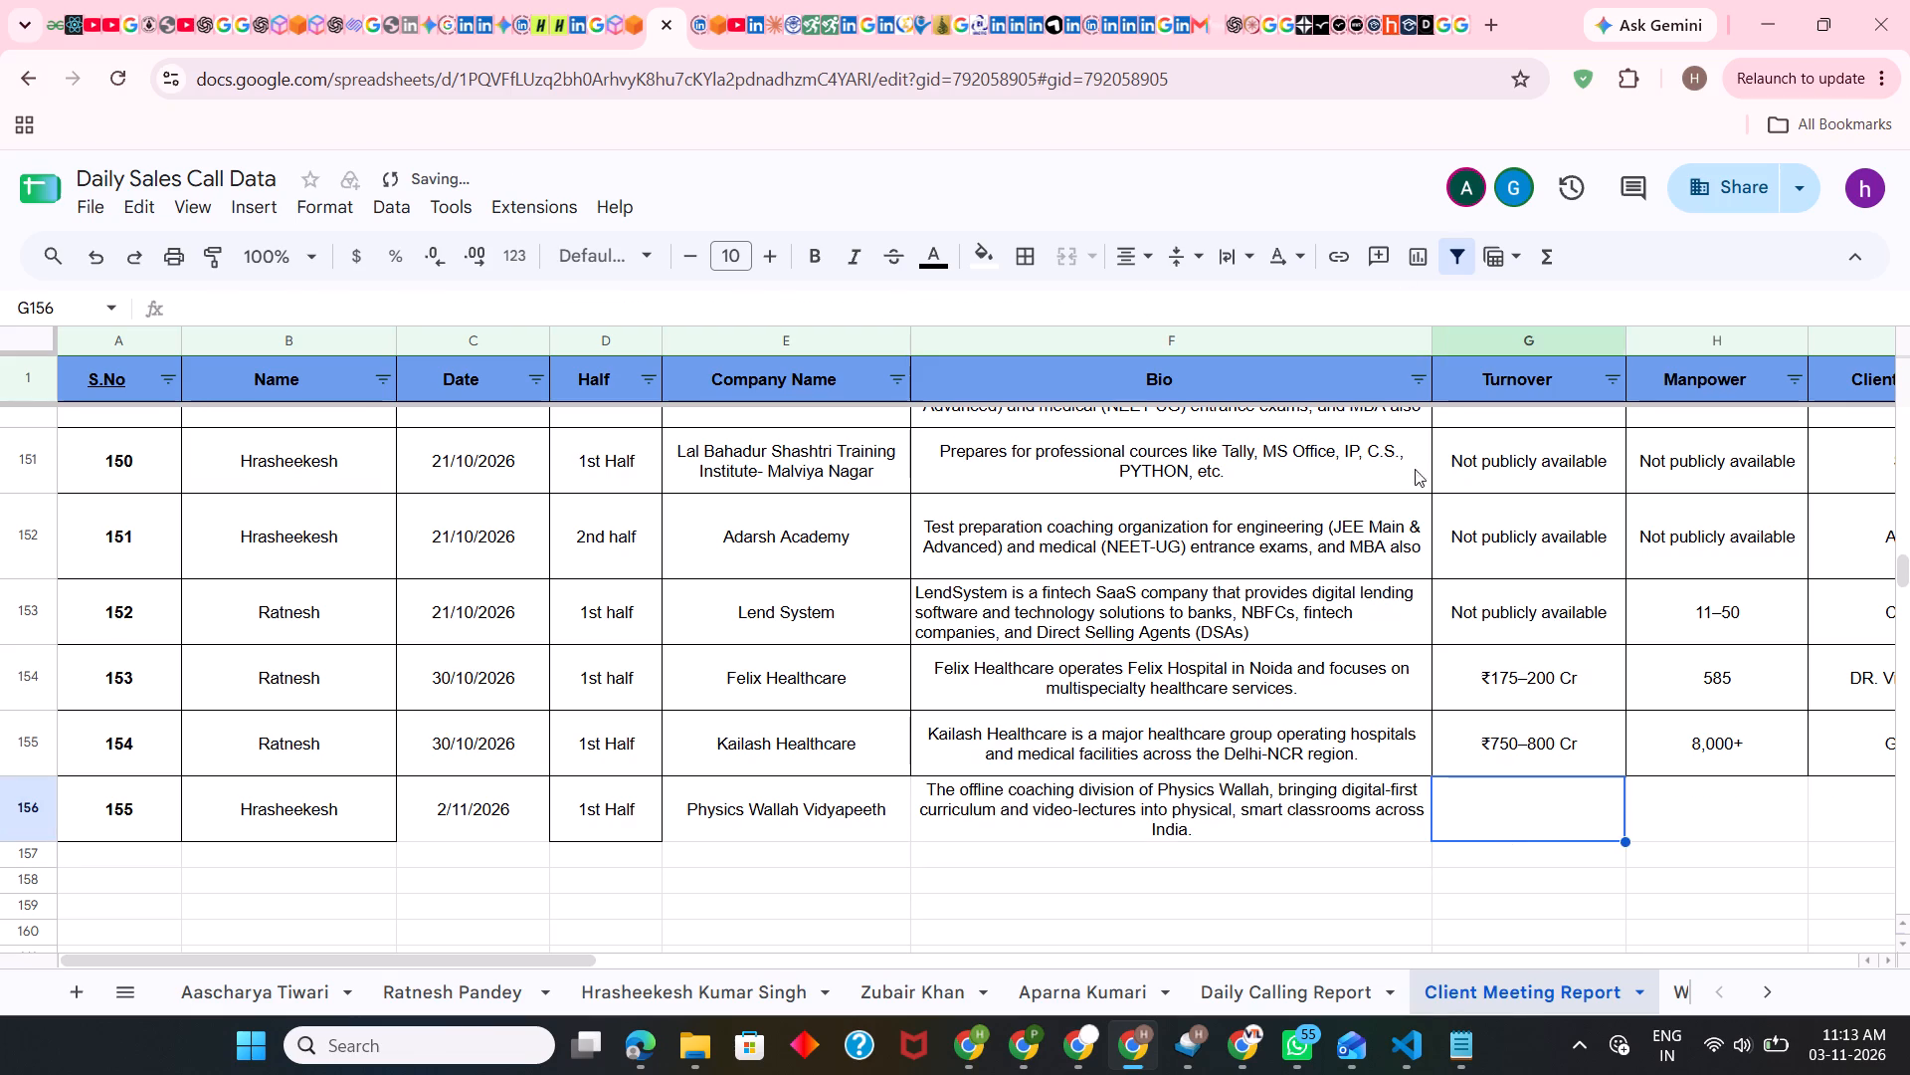
click(1458, 23)
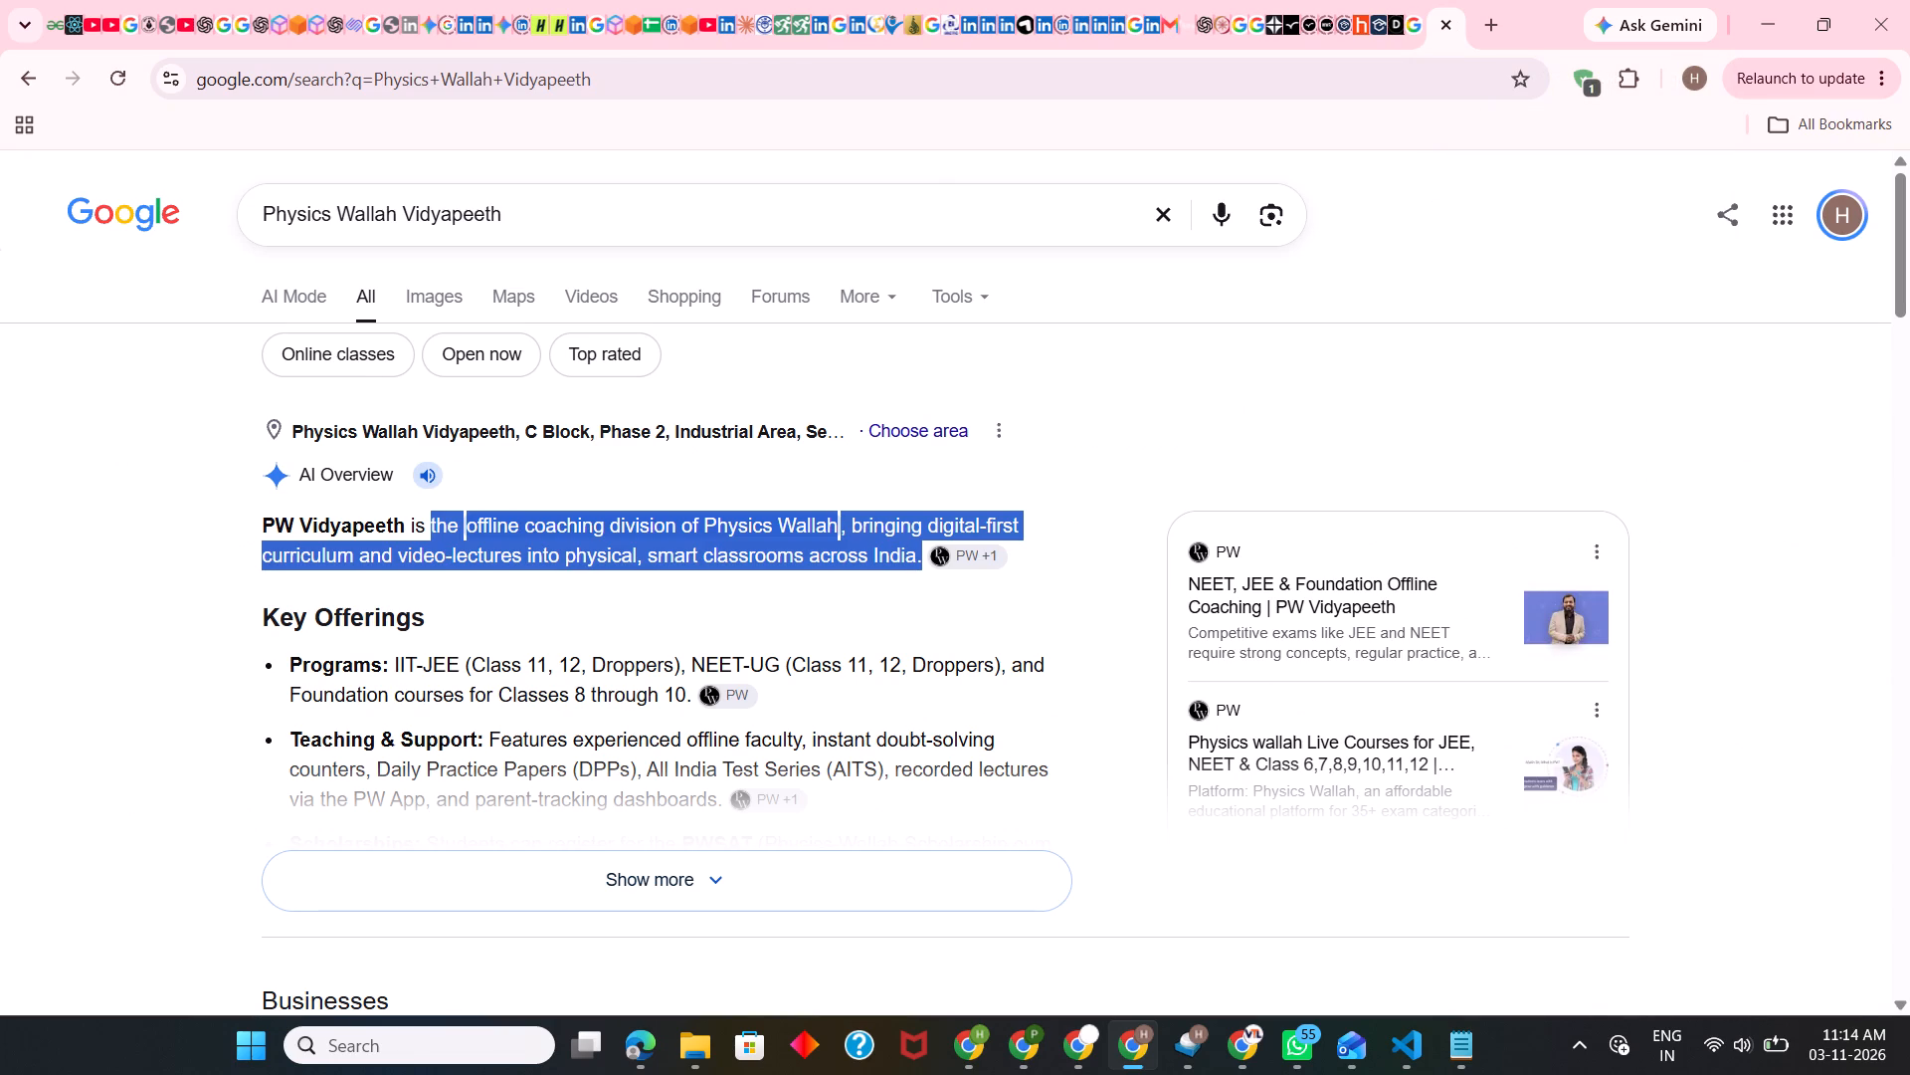
click(928, 184)
key(space)
text(revenue)
key(Return)
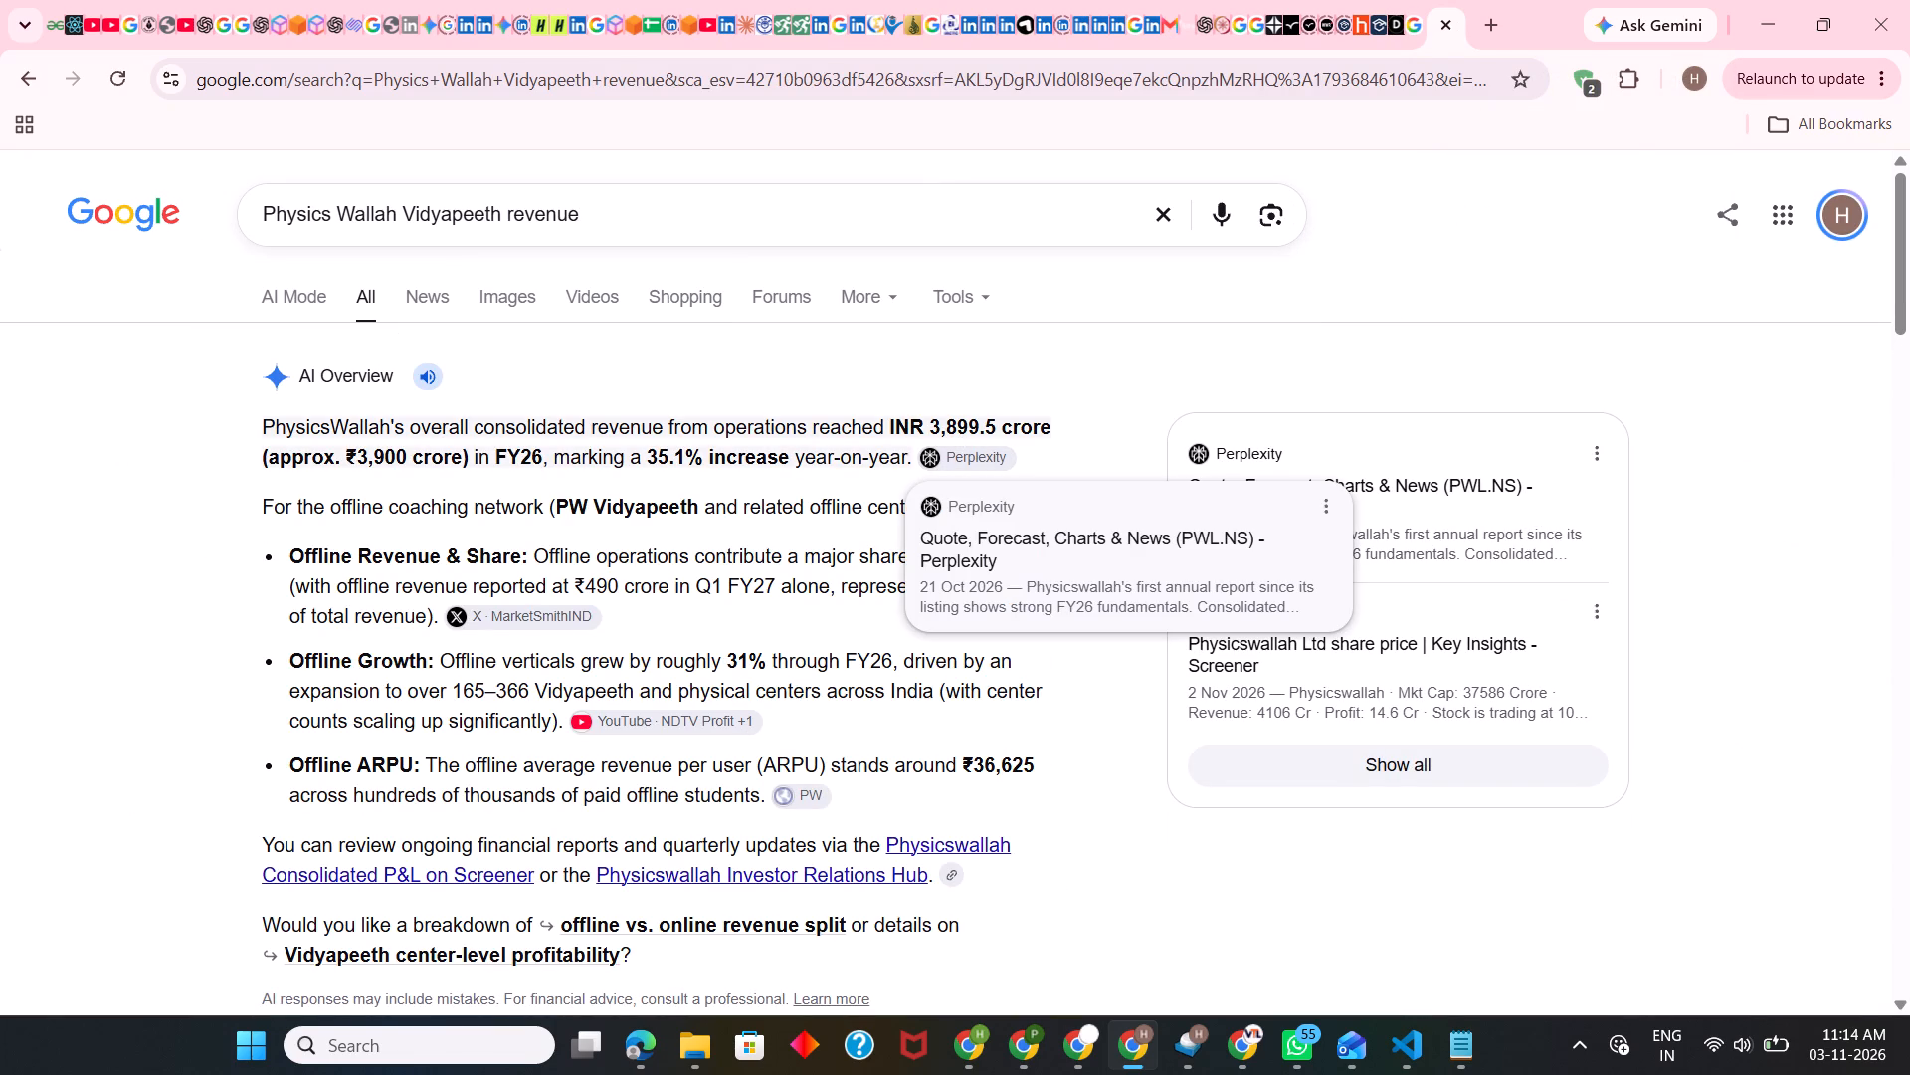
Copy the consolidated revenue "3,899.5 cr" from the AI overview into the Turnover cell of the Physics Wallah Vidyapeeth row.
drag(932, 425, 1022, 427)
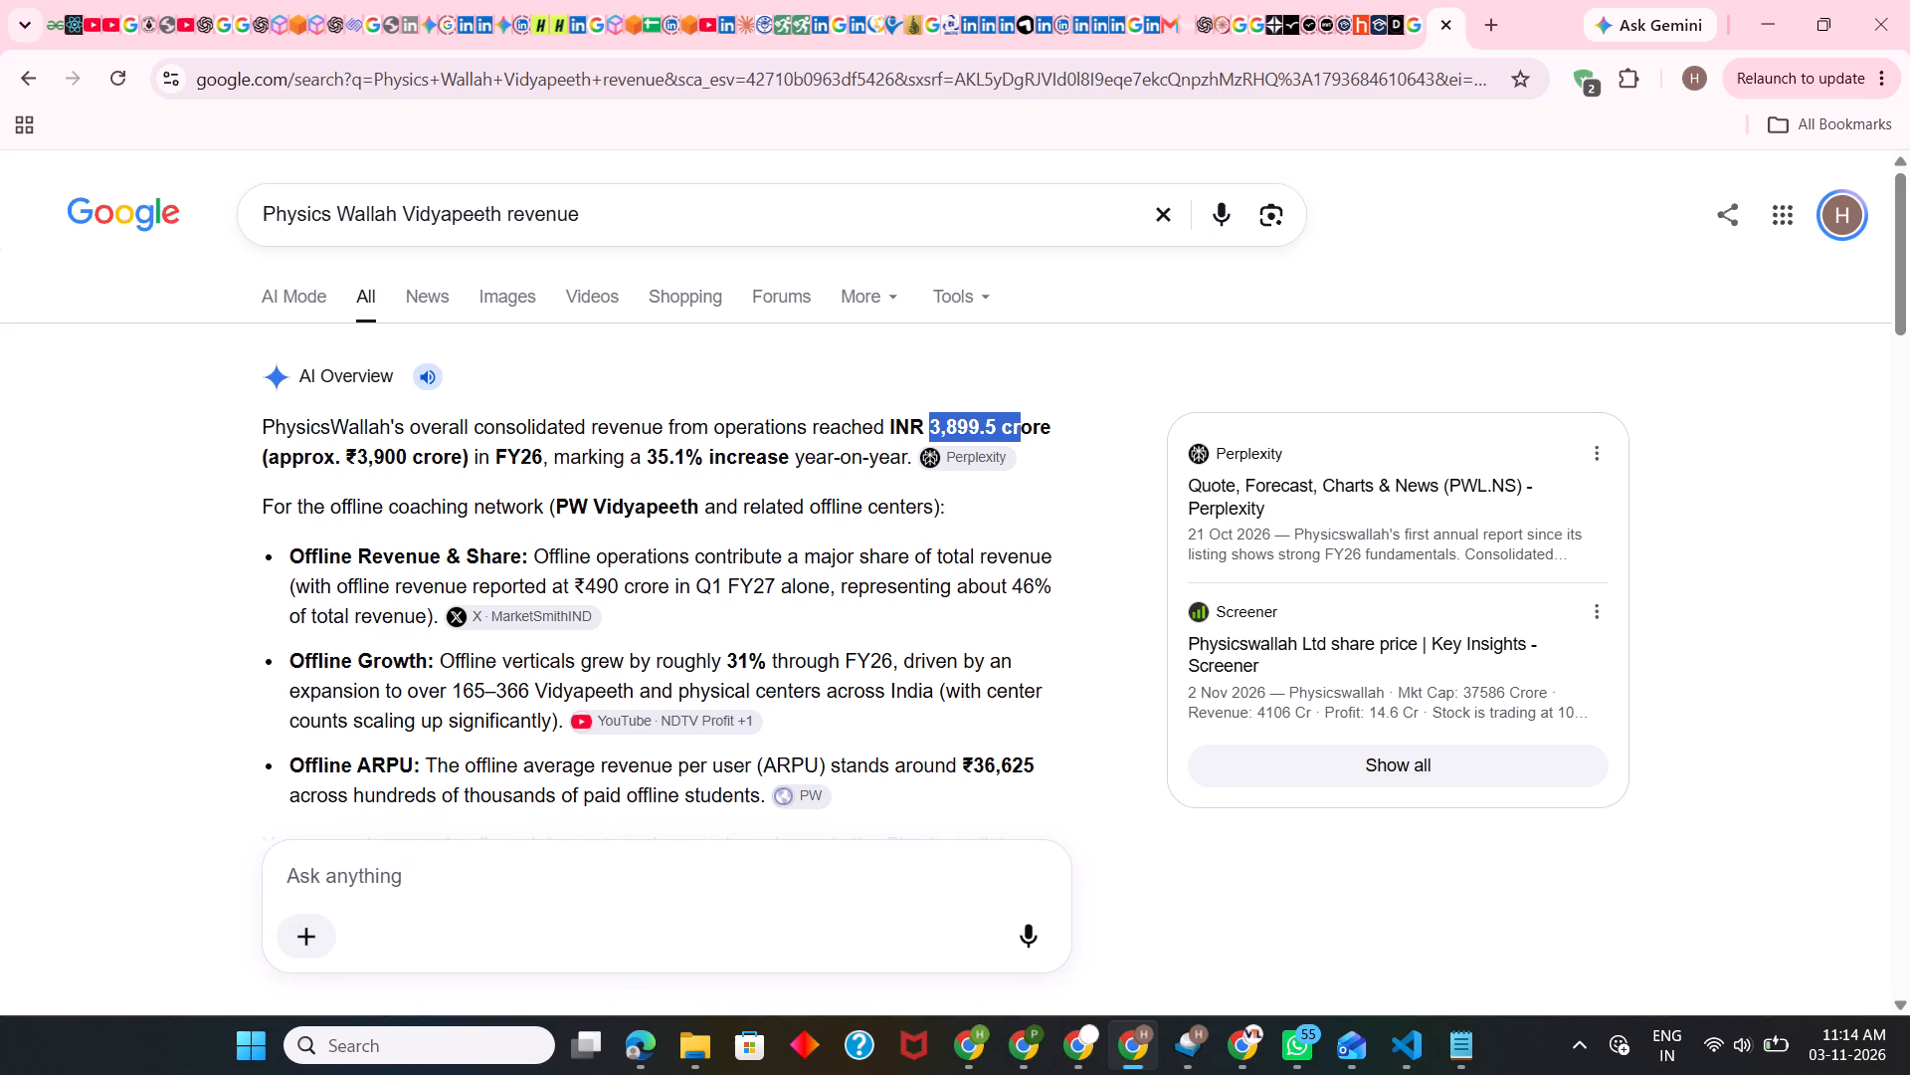
key(ctrl+c)
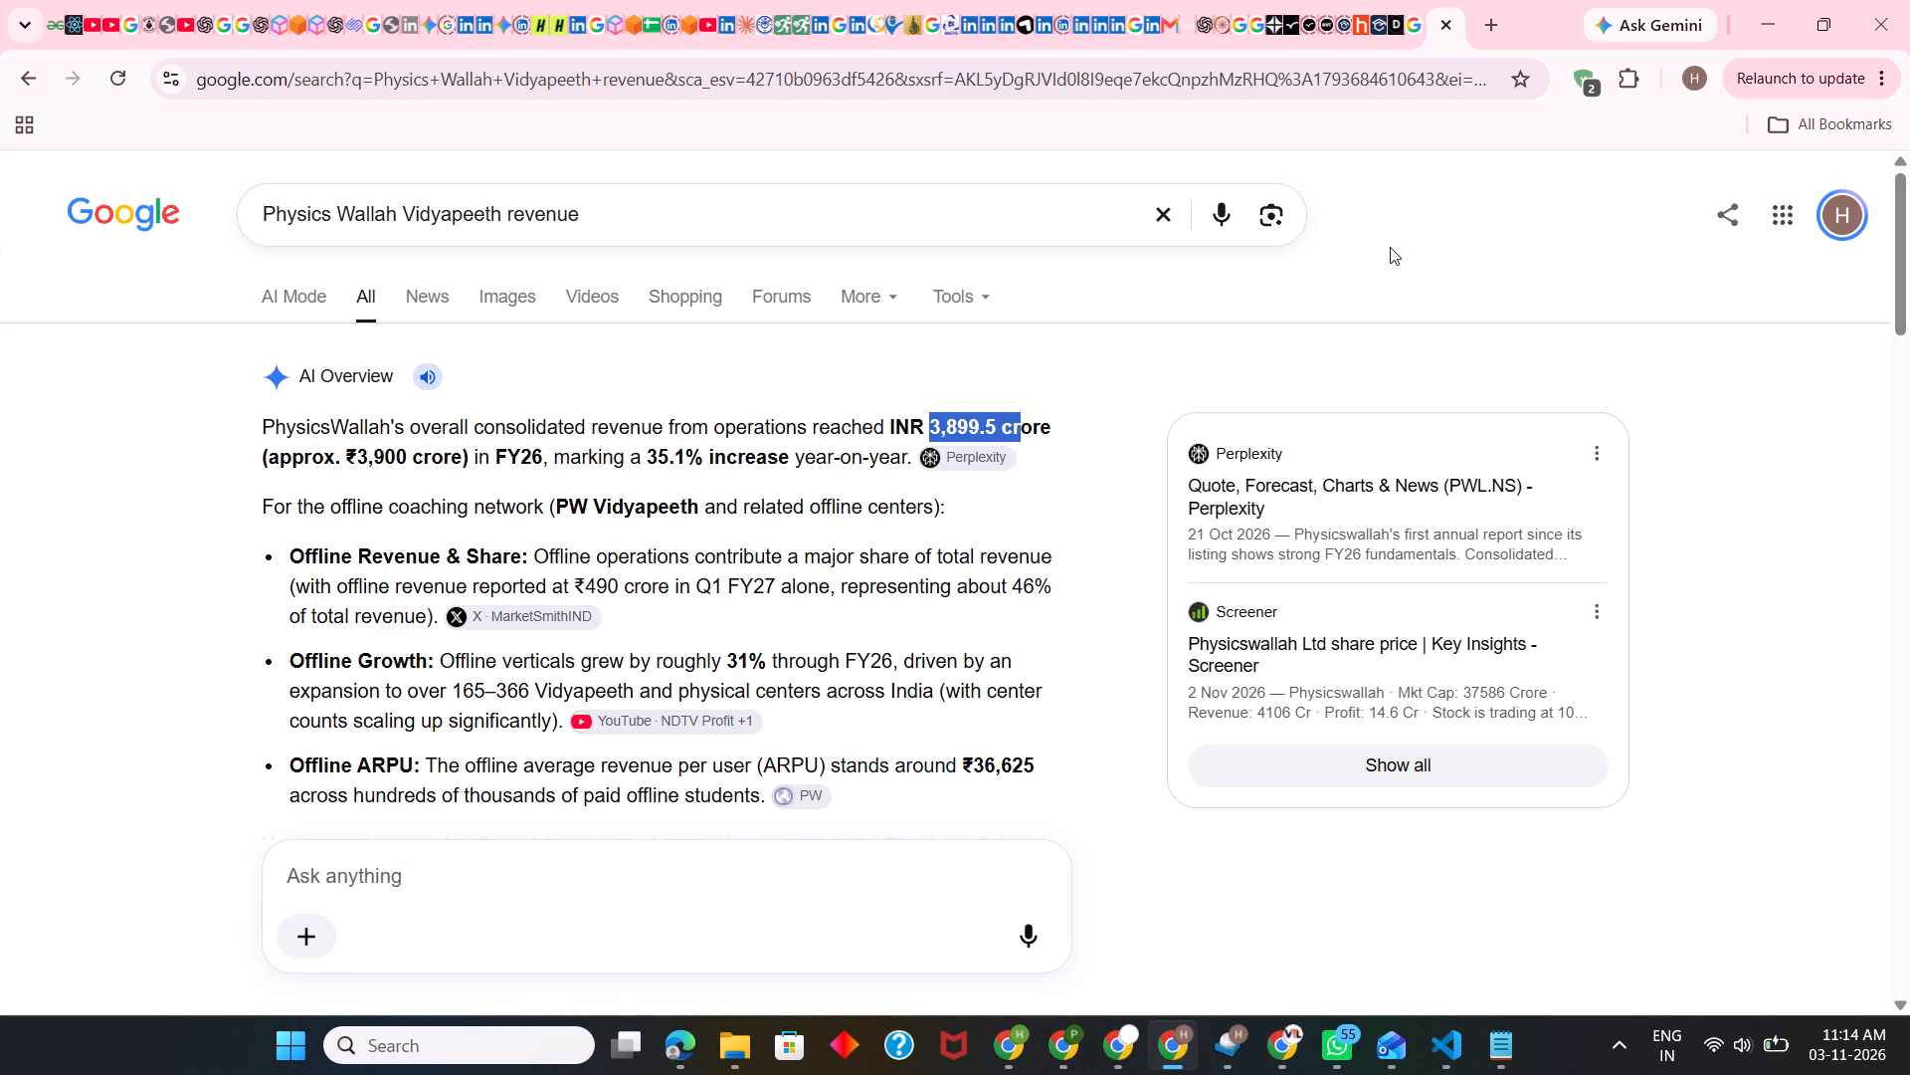
click(653, 24)
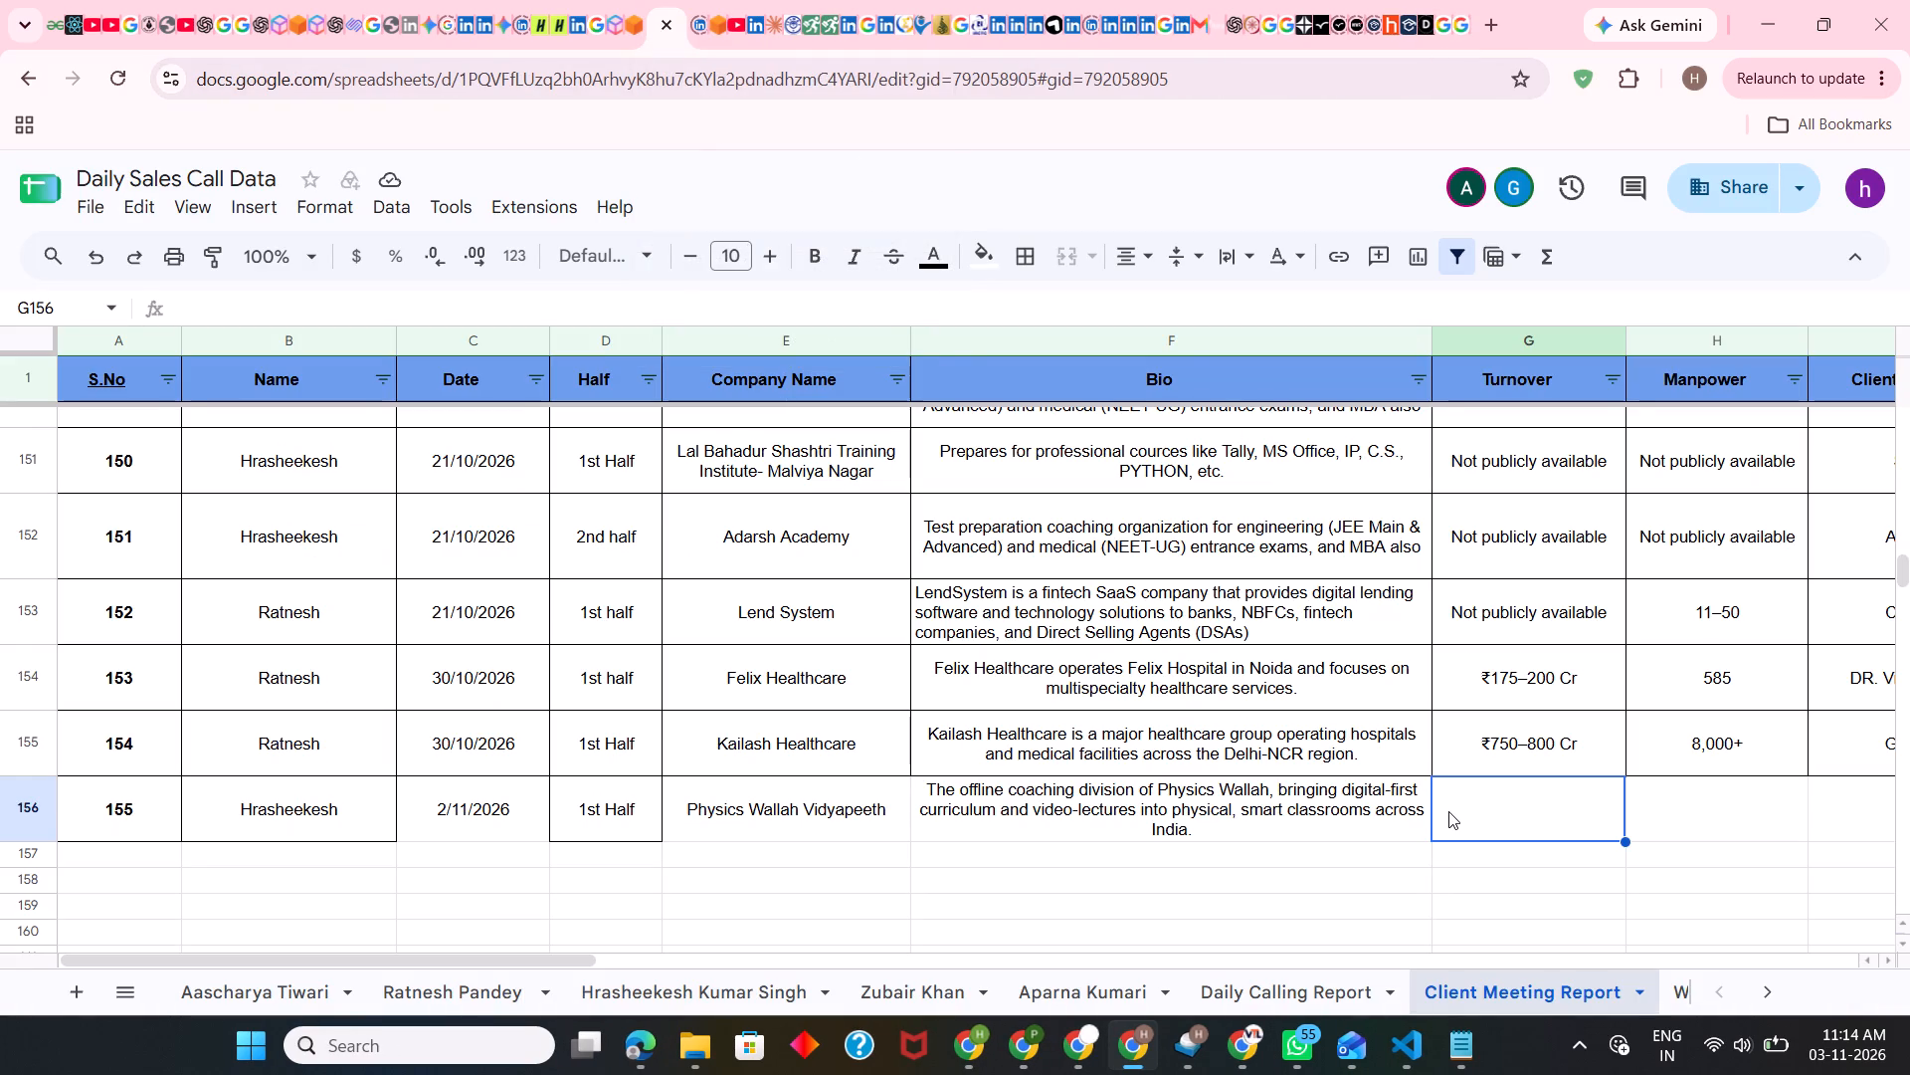
key(ctrl+v)
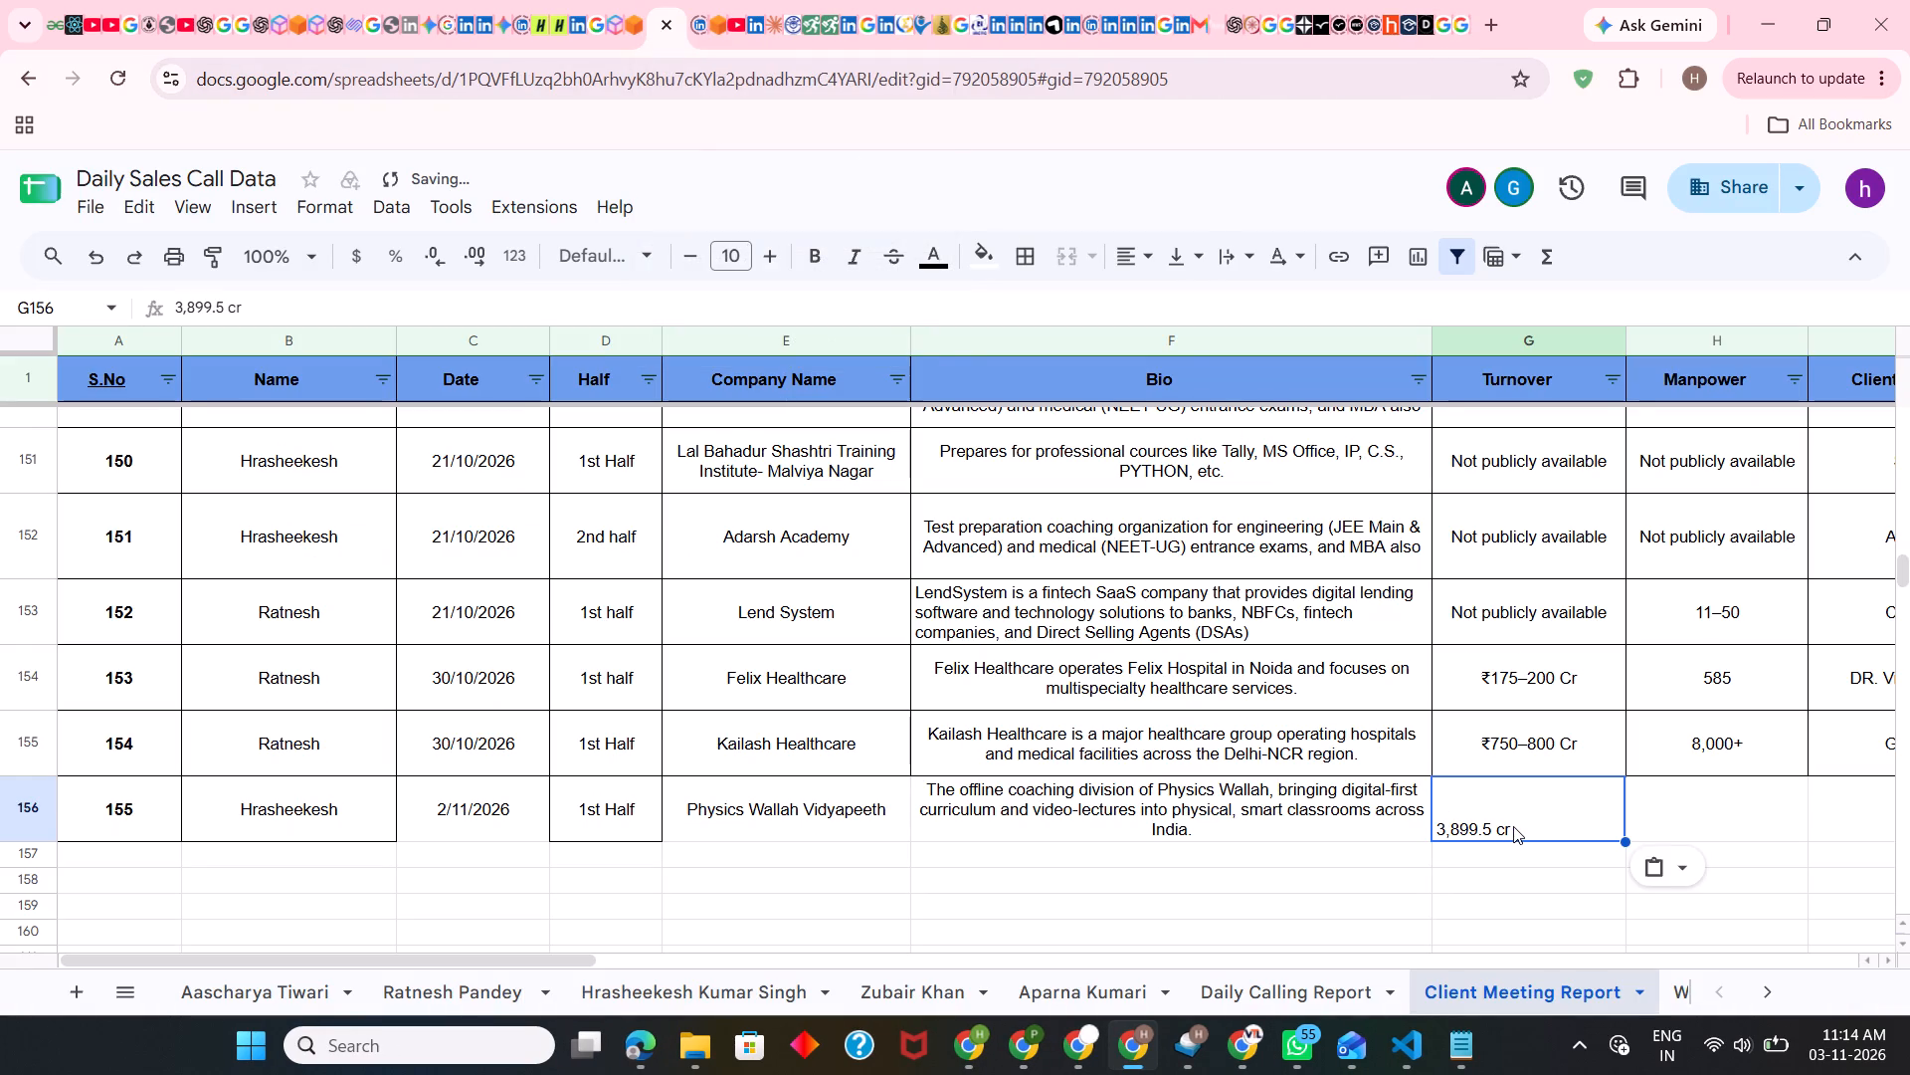
Remove the "cr" suffix from the Physics Wallah Vidyapeeth turnover, leaving only the number 3,899.5.
double_click(1513, 826)
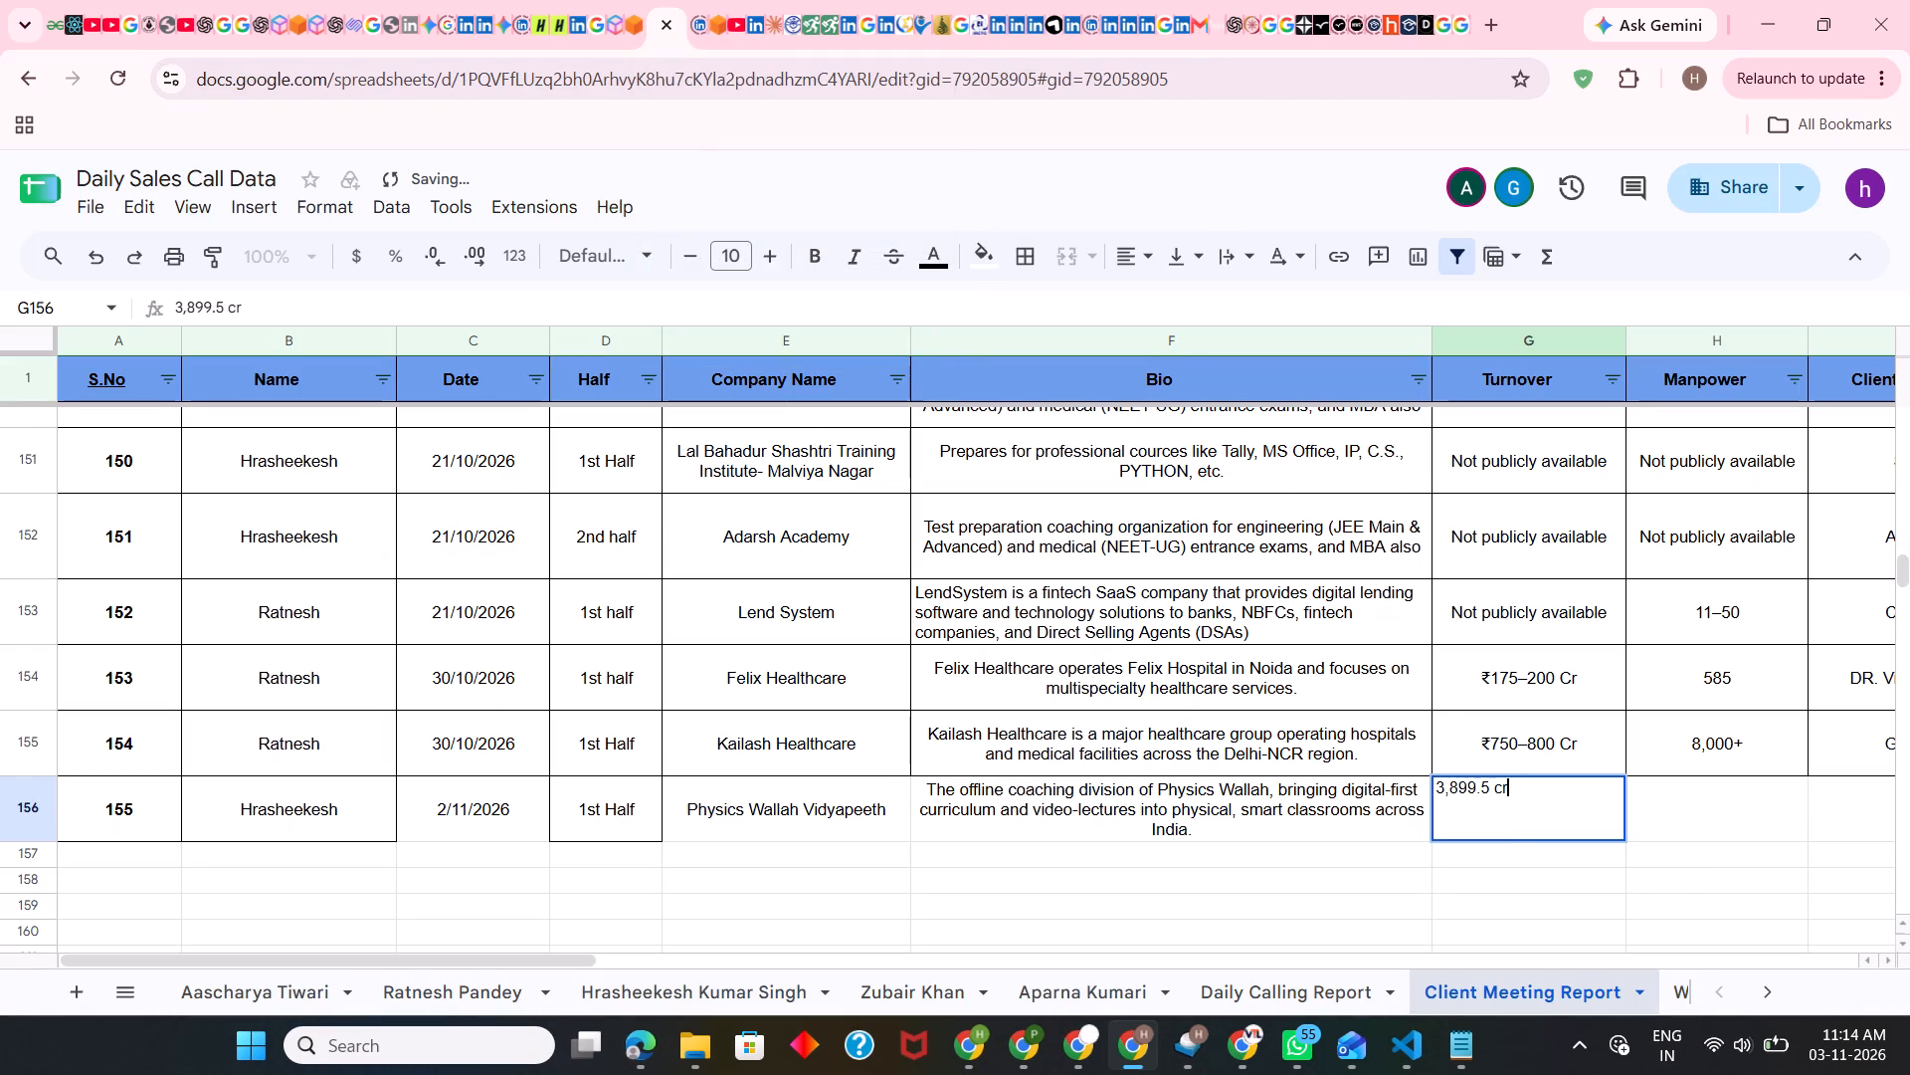
key(BackSpace)
key(BackSpace)
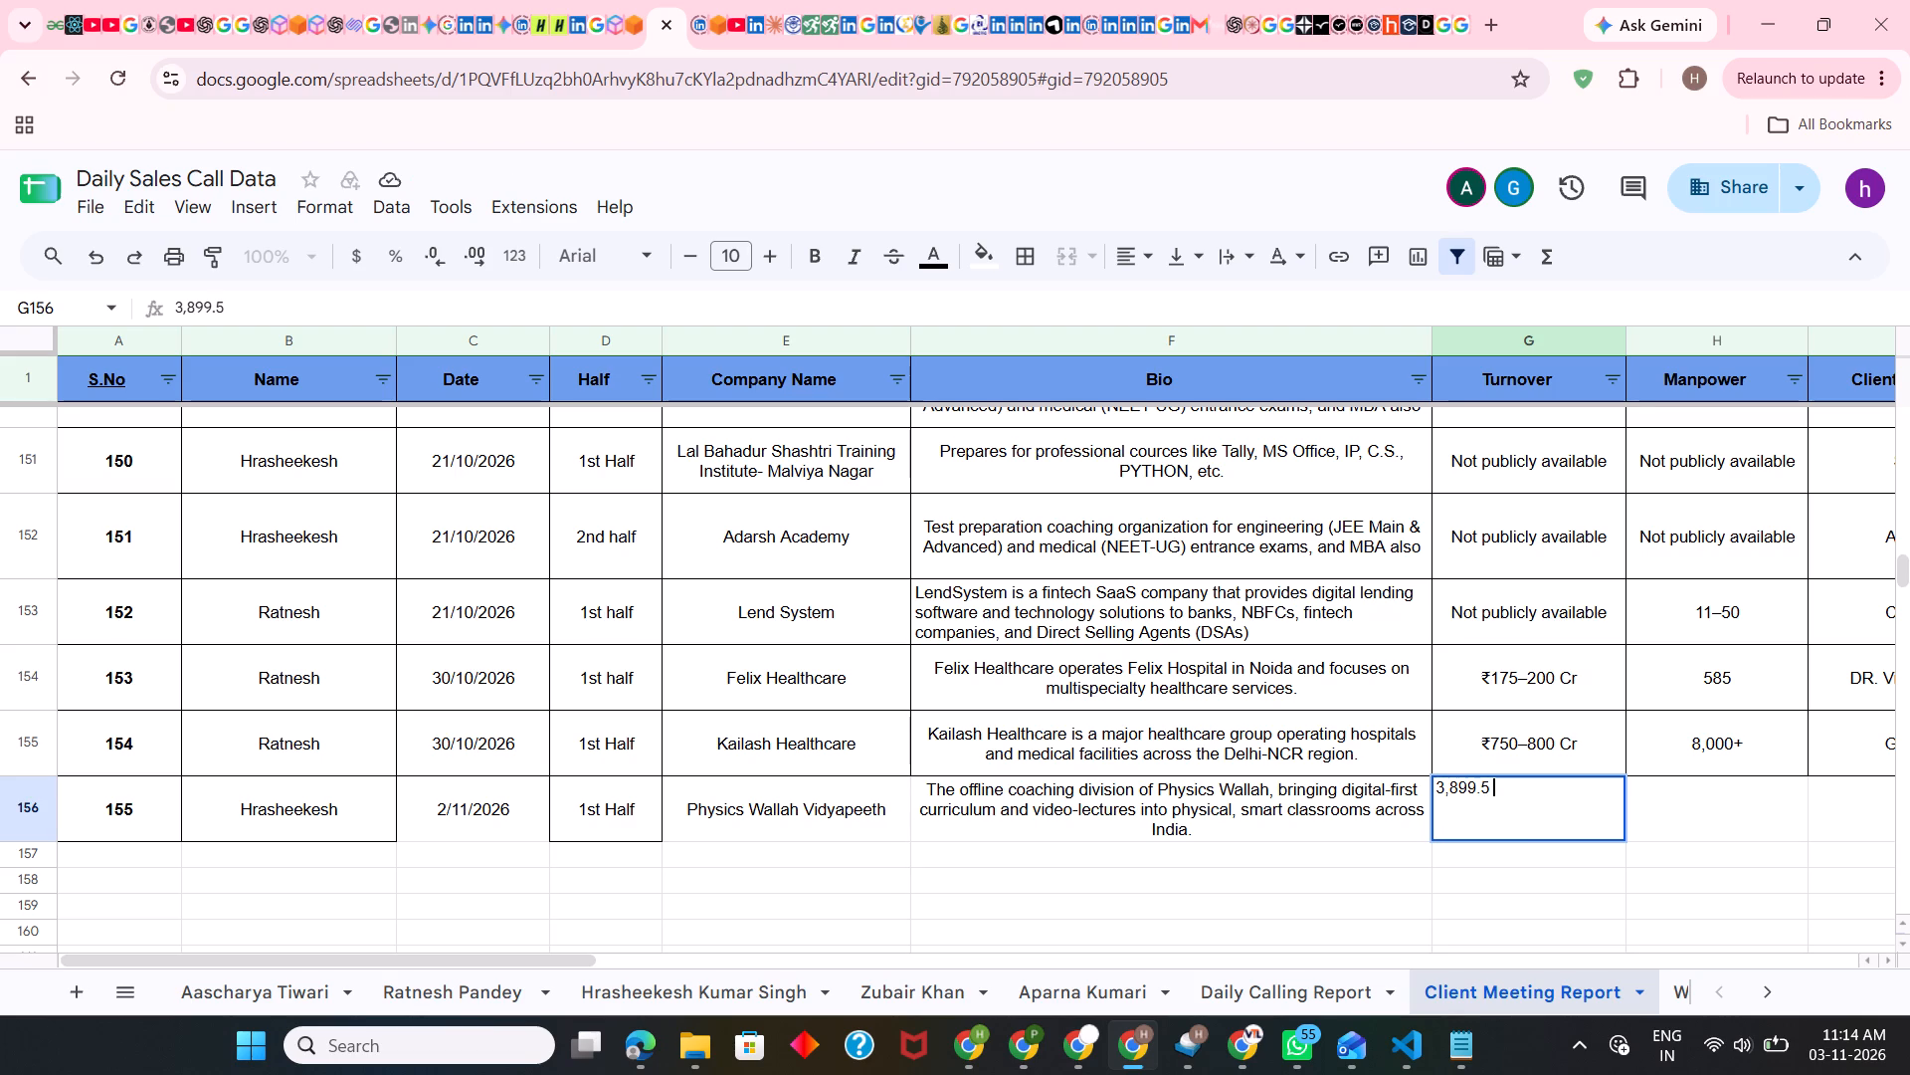
drag(1495, 771, 1492, 757)
Copy the ₹ symbol from Kailash Healthcare's turnover and insert it with a space before 3899.5 in the Physics Wallah Vidyapeeth row.
double_click(1492, 757)
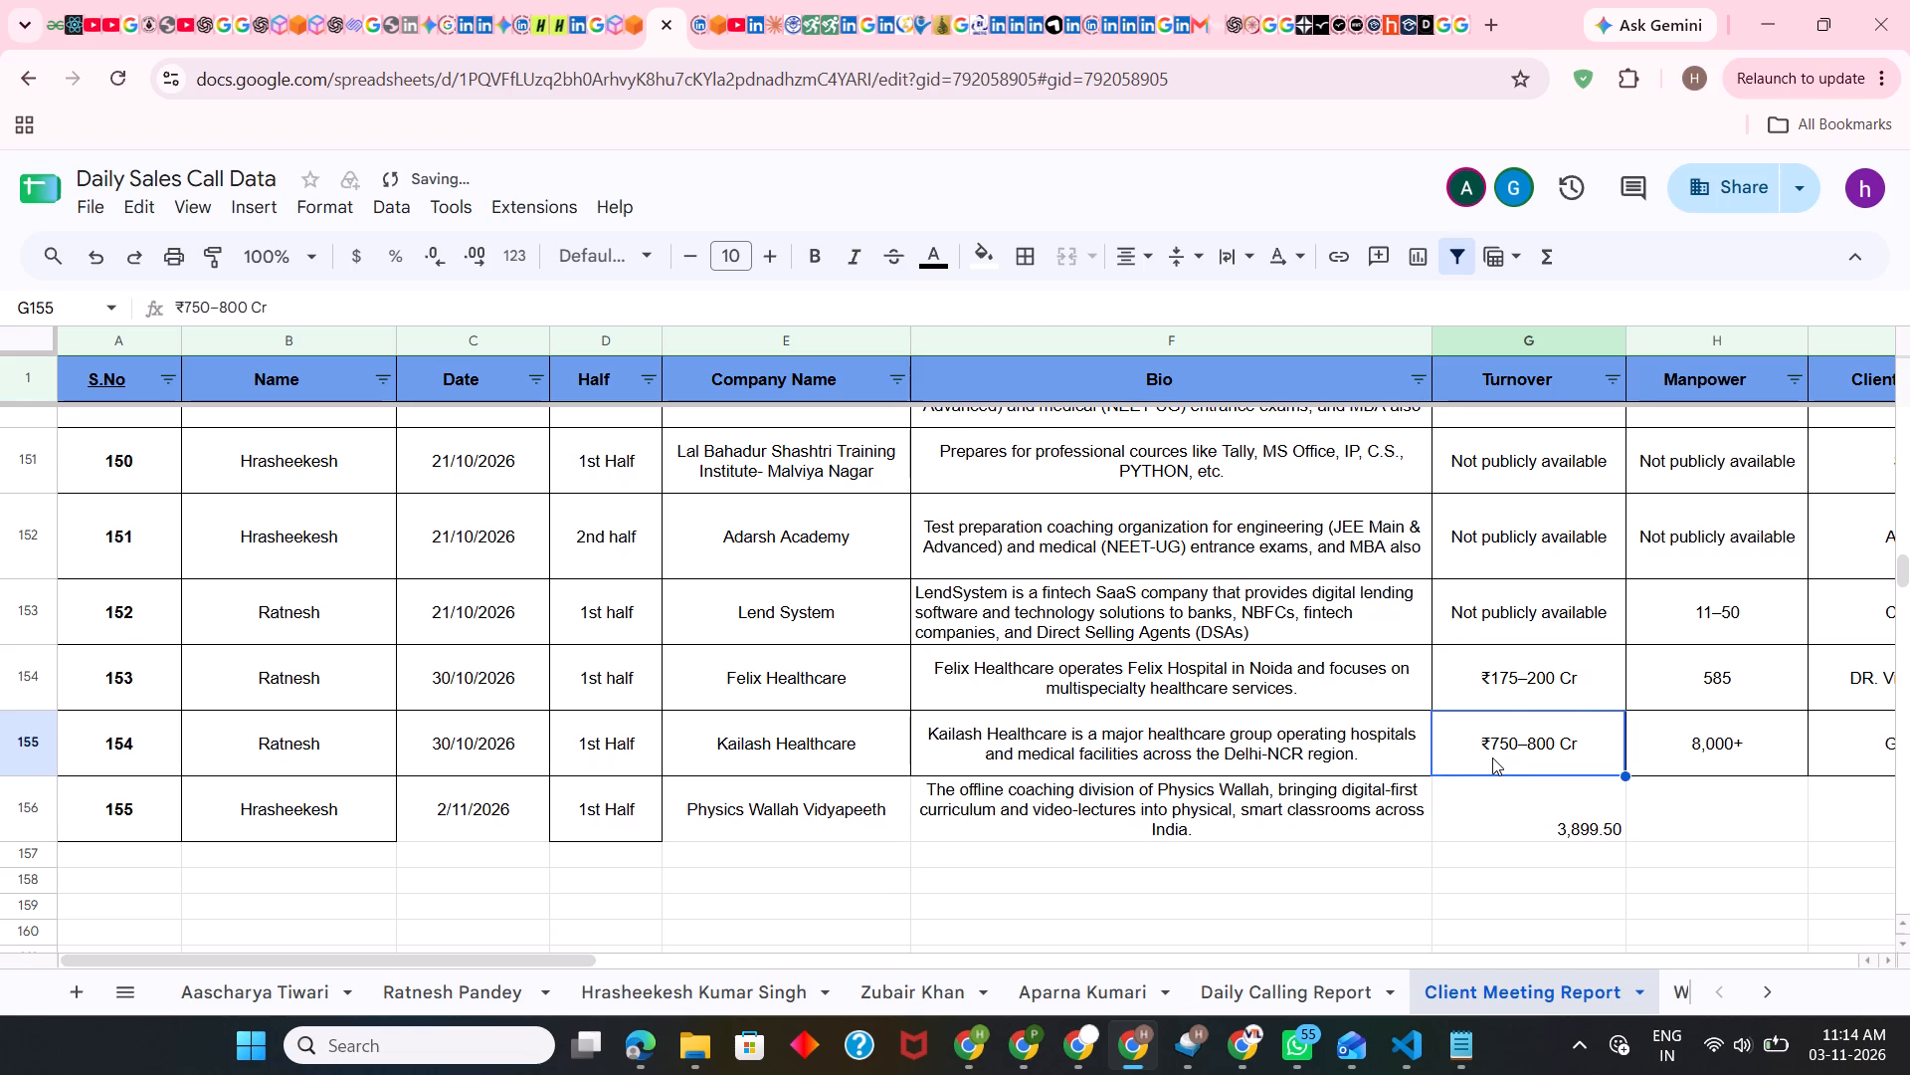
double_click(1487, 725)
double_click(1487, 725)
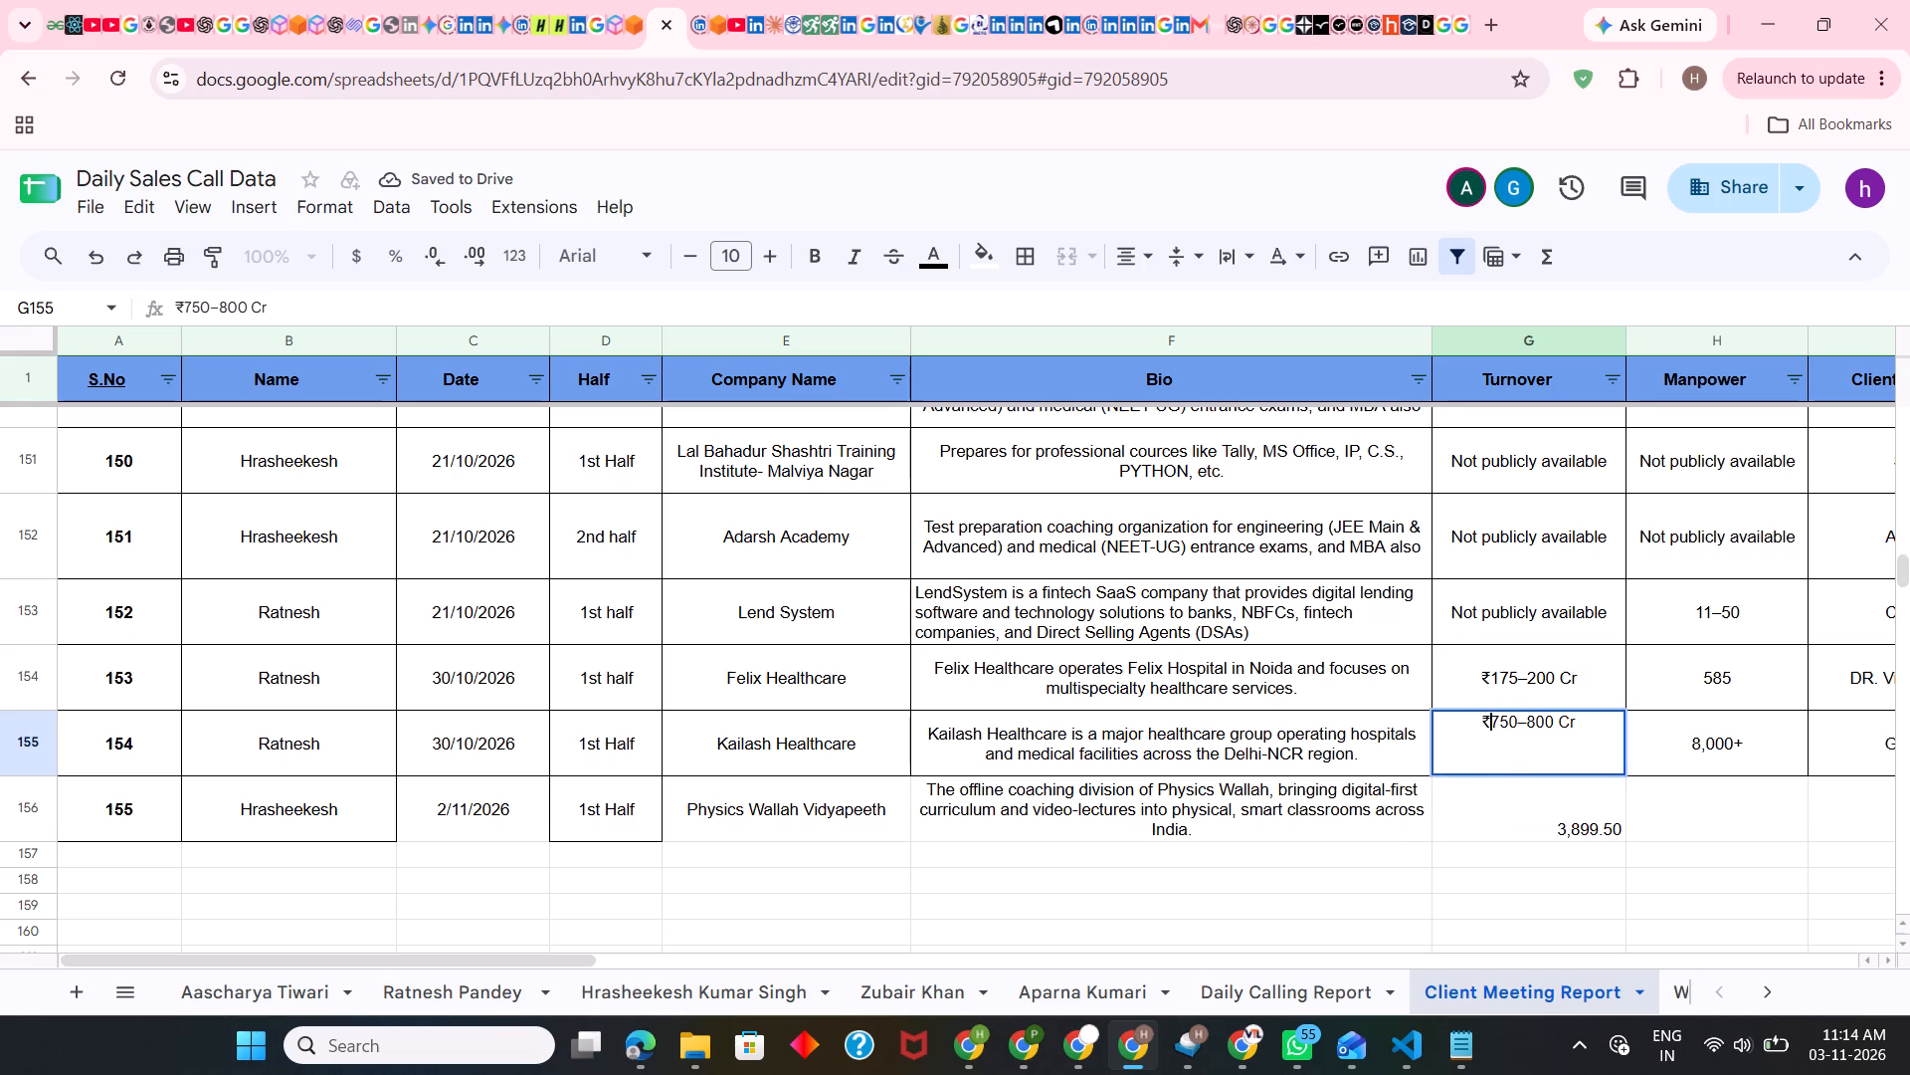
click(1489, 723)
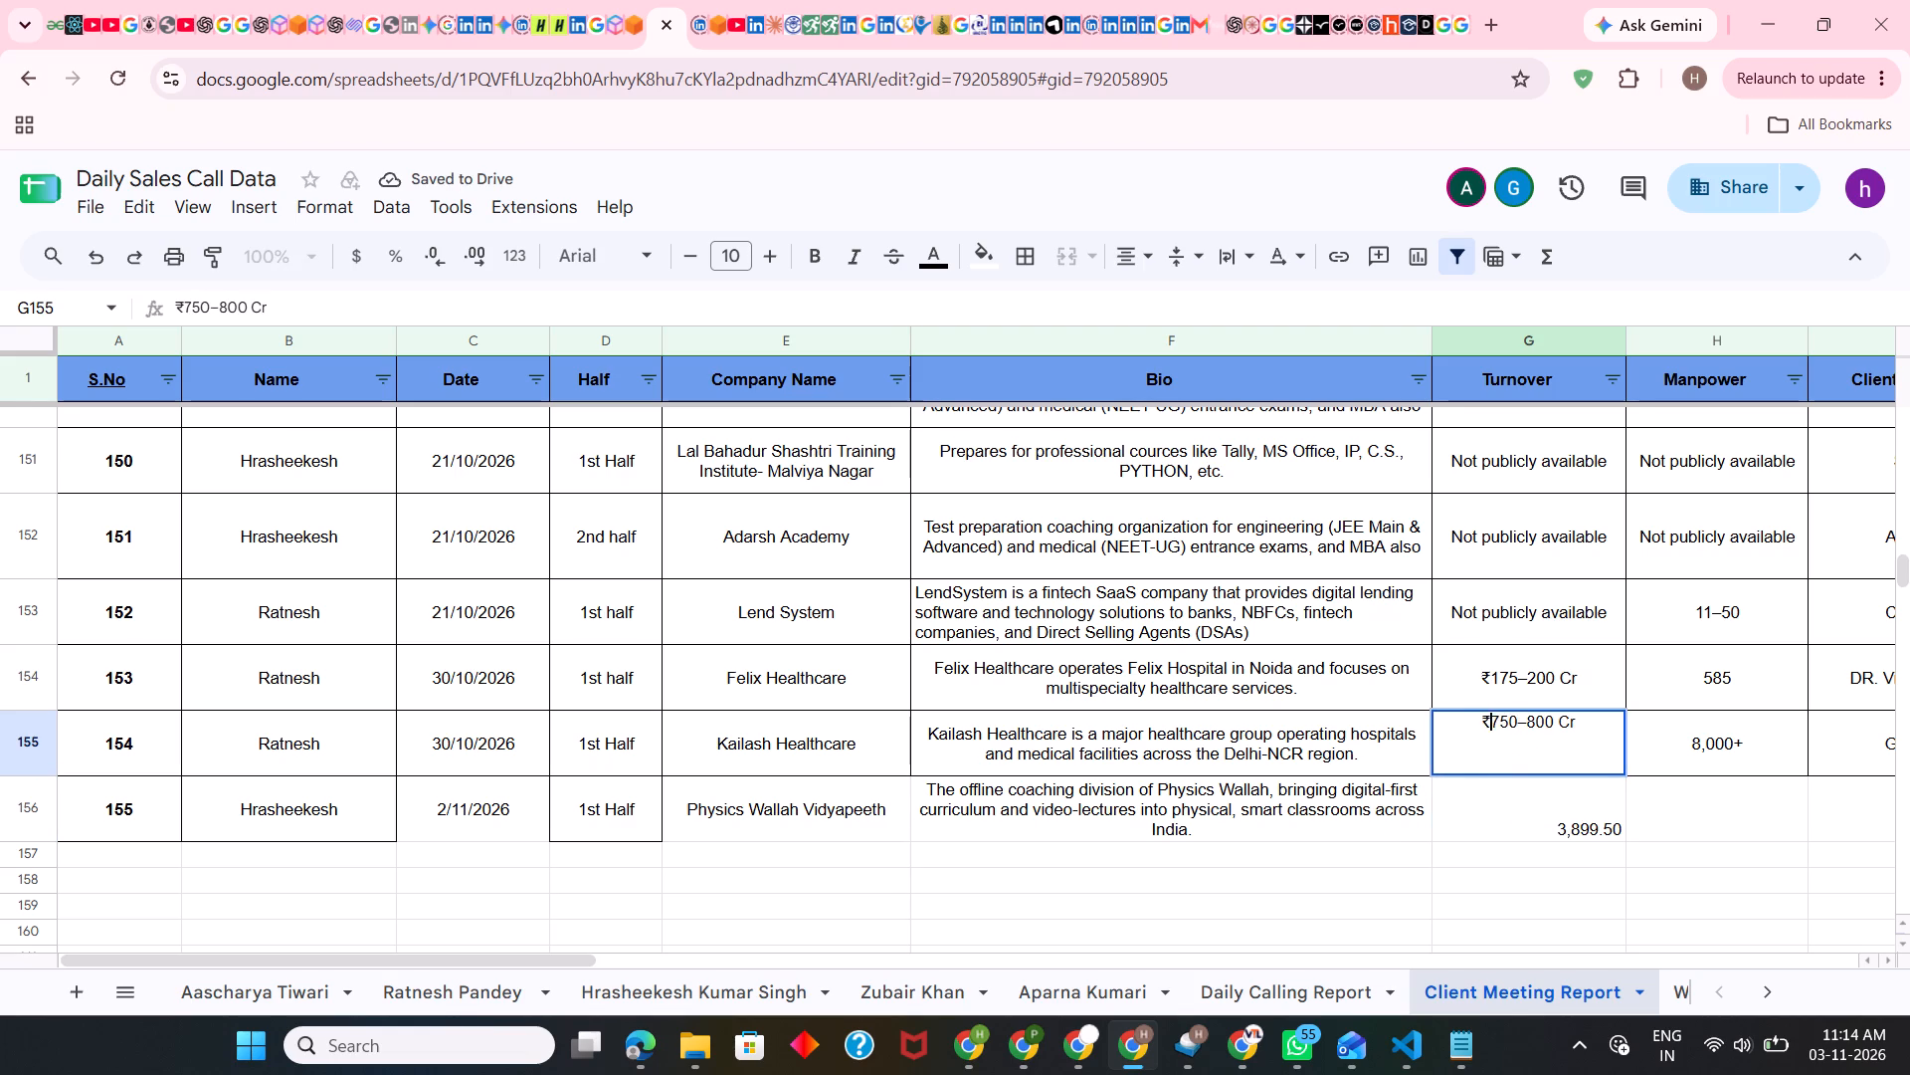
click(1489, 723)
click(1484, 722)
click(1484, 722)
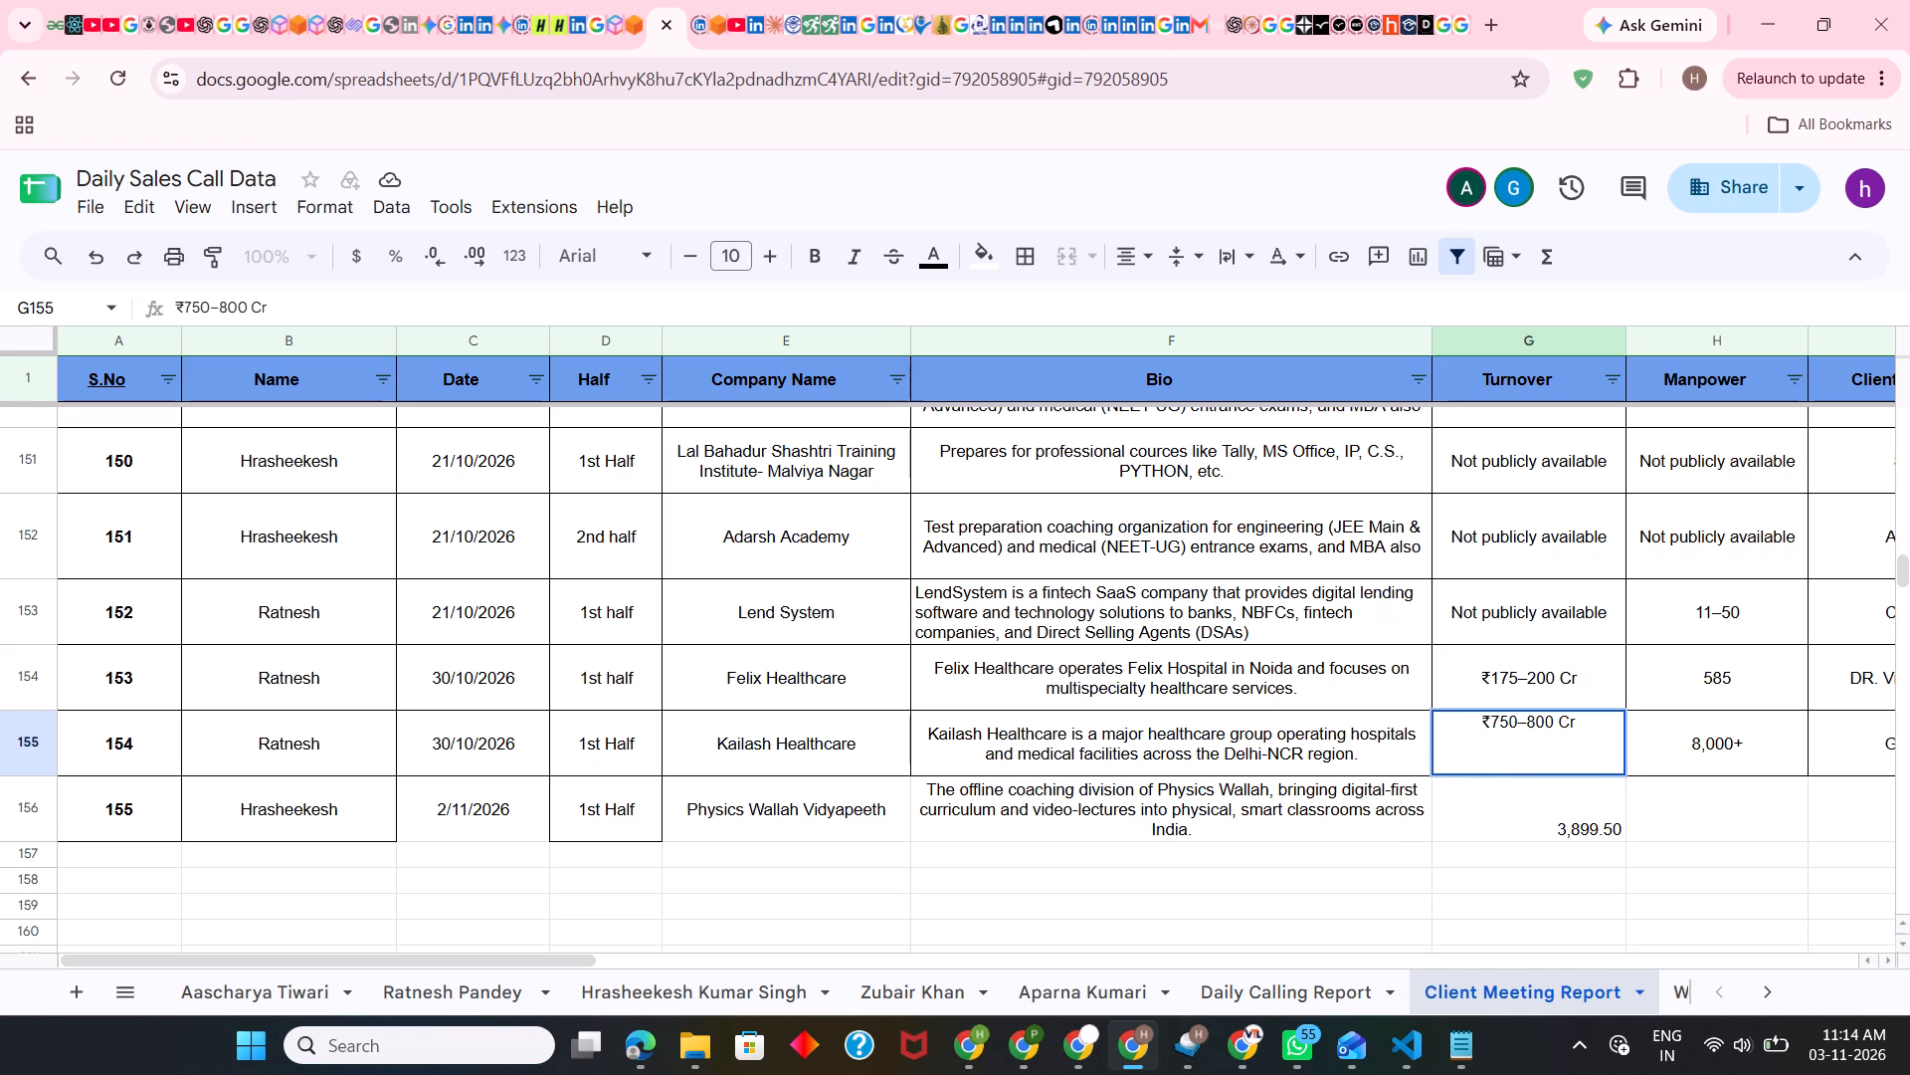
double_click(1484, 722)
key(ctrl+c)
double_click(1569, 832)
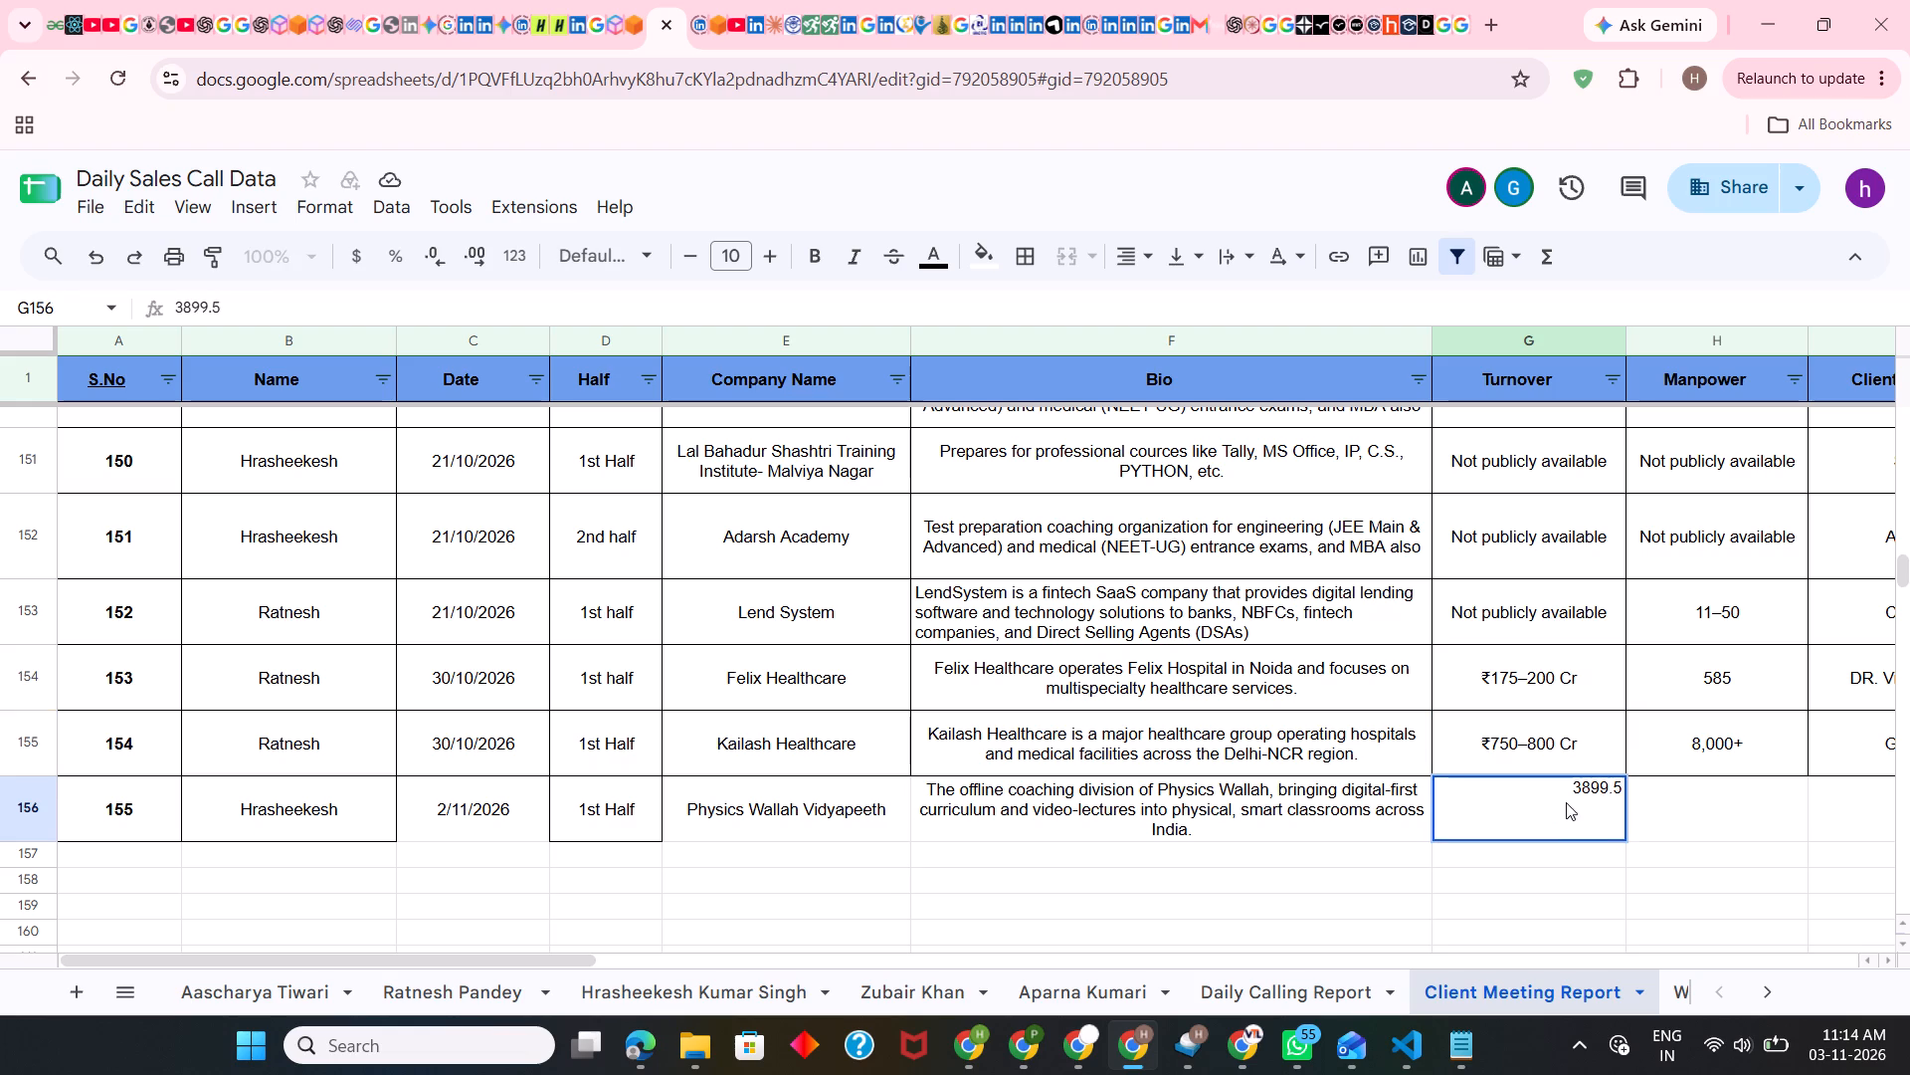
double_click(1572, 789)
click(1572, 789)
key(ctrl+v)
key(space)
Append " Cr" to the Physics Wallah Vidyapeeth turnover so it reads "₹ 3899.5 Cr".
key(Right)
key(Right)
key(Right)
key(Right)
key(Right)
key(Right)
key(Right)
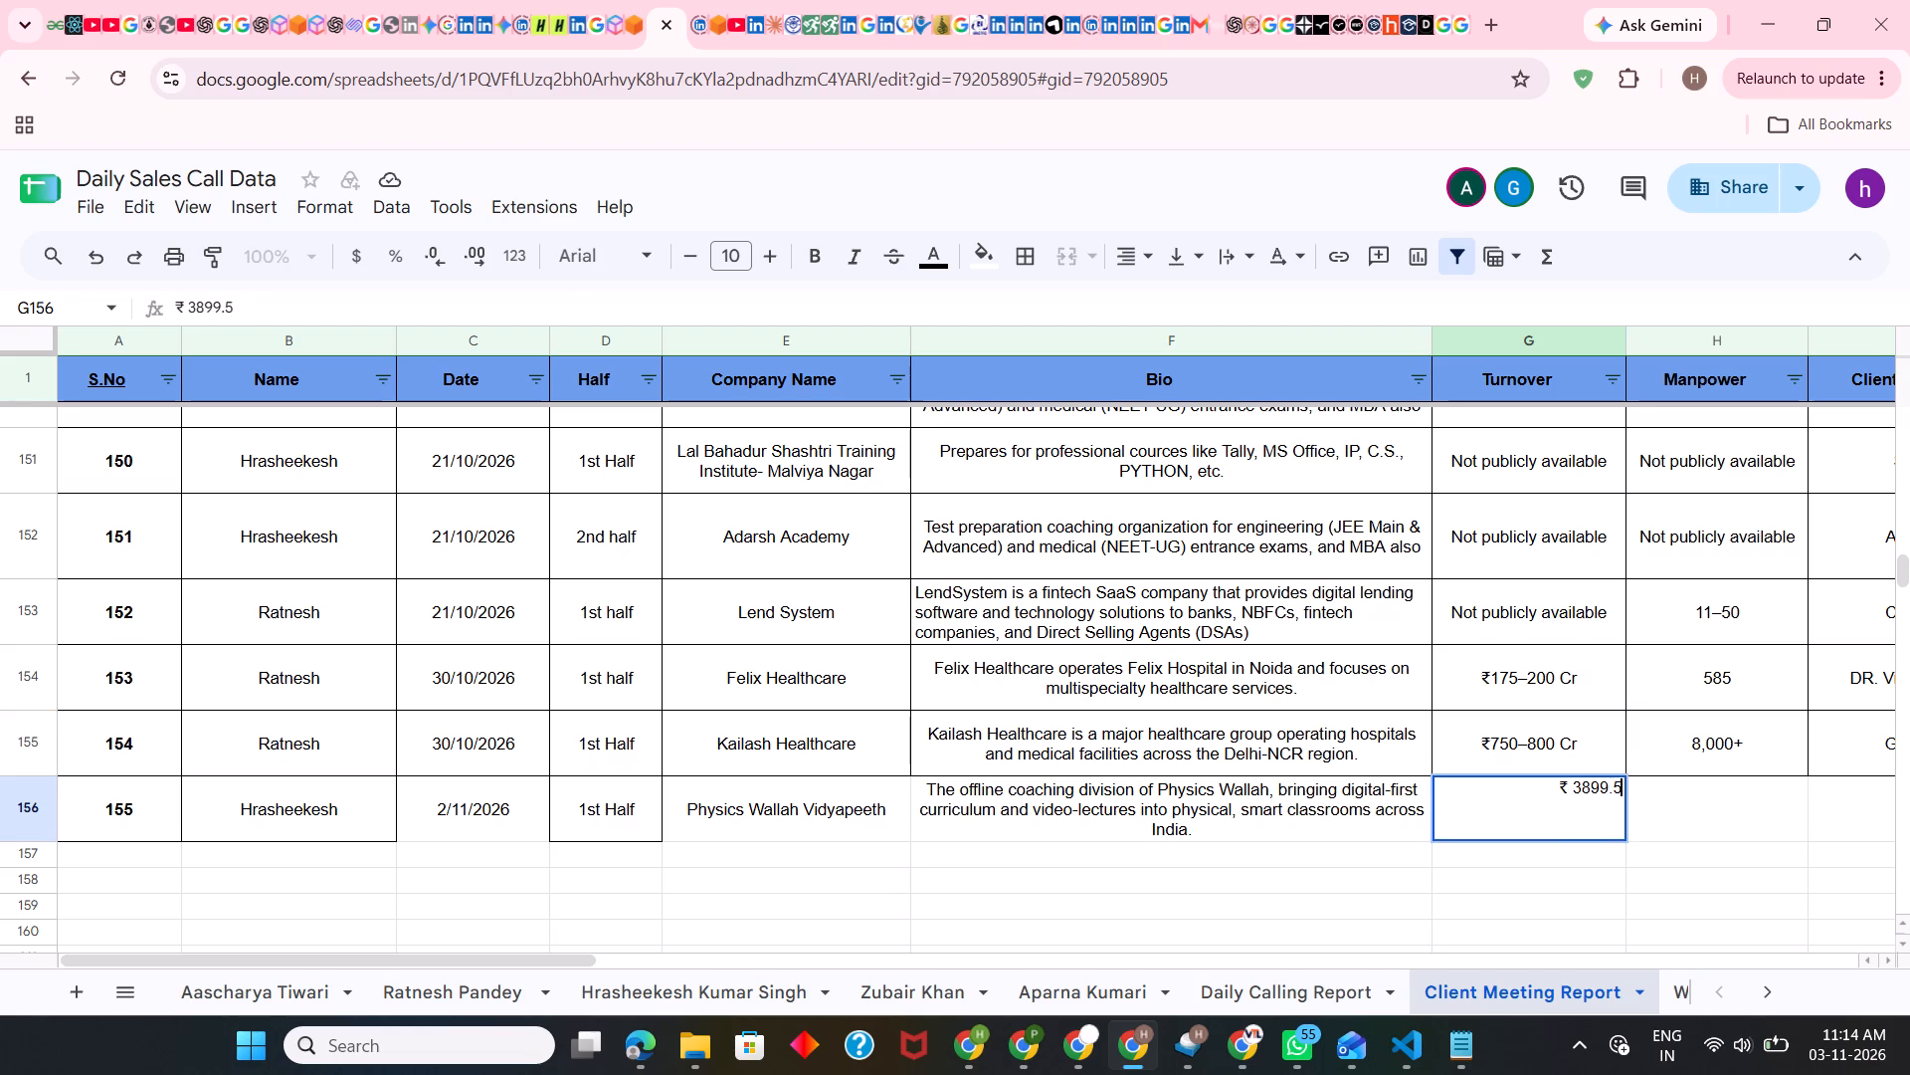
key(space)
text(Cr)
key(Return)
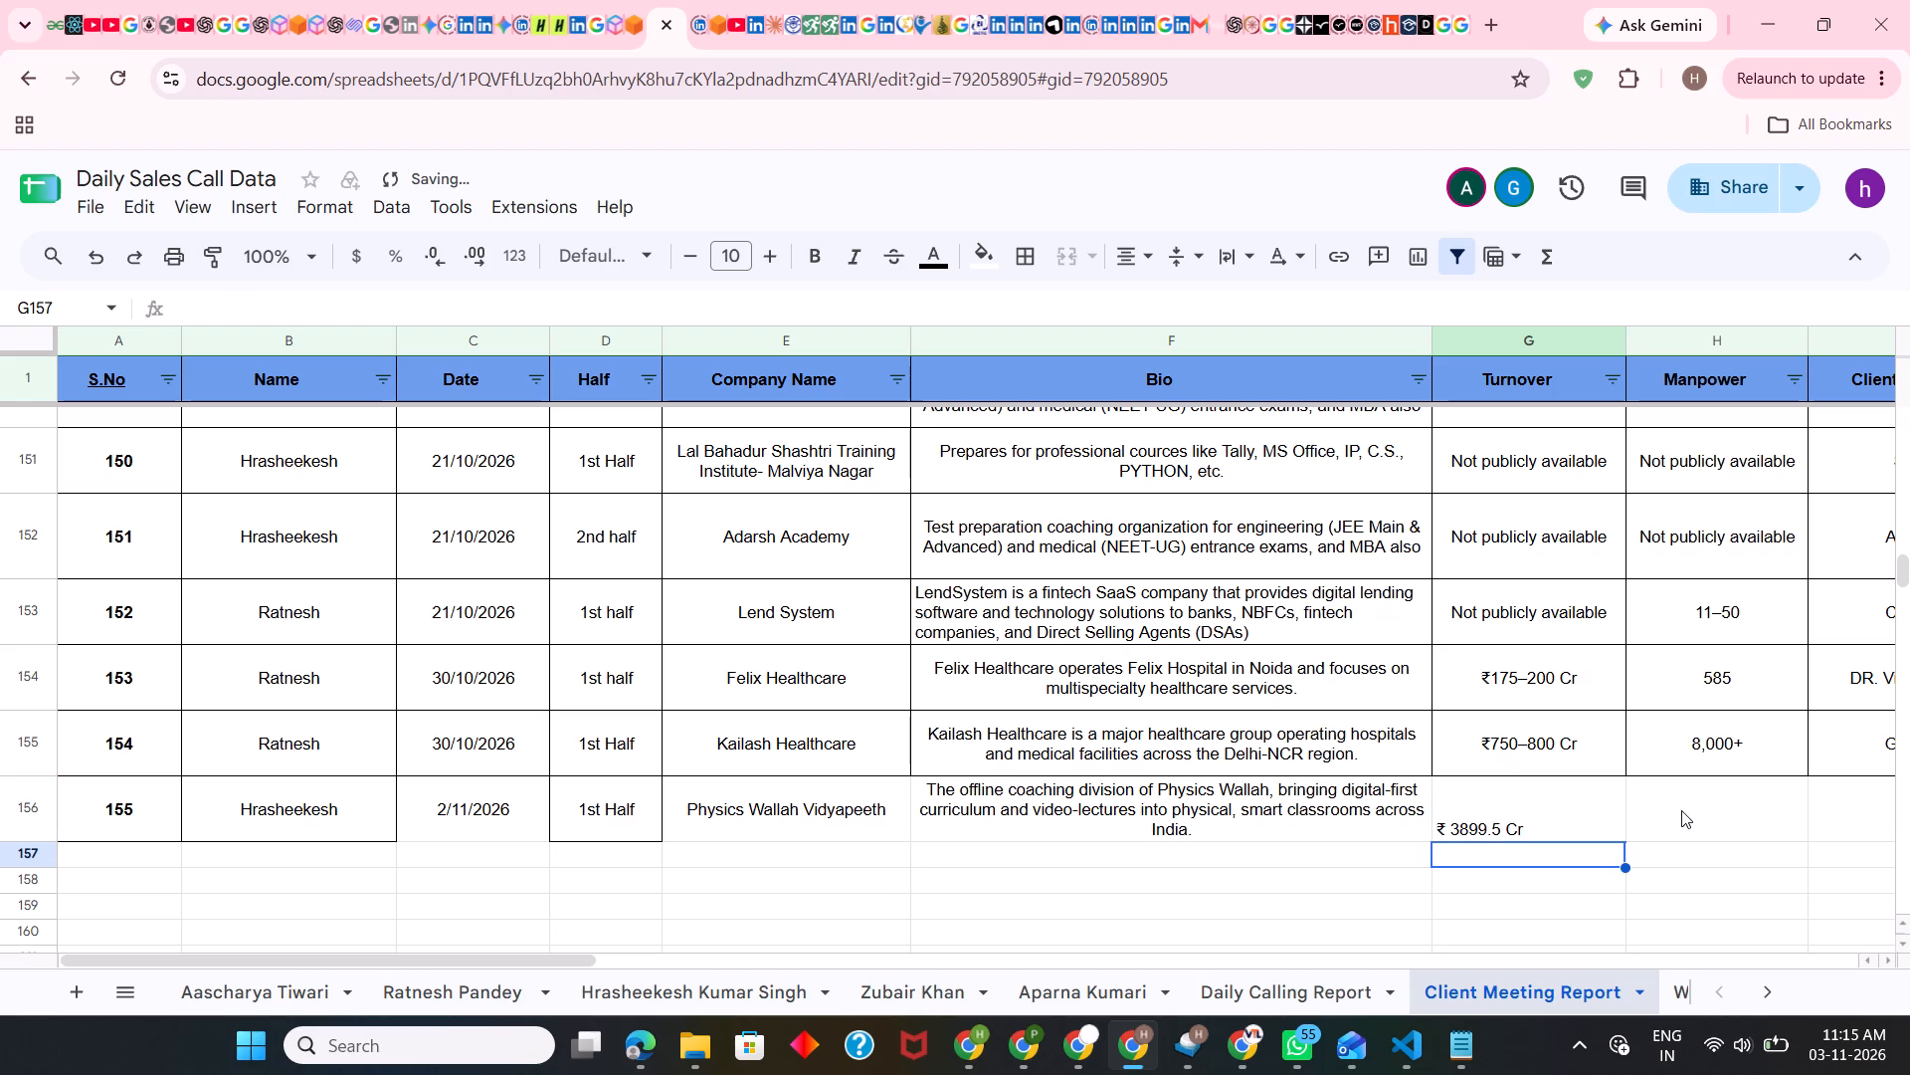
Centre the Physics Wallah Vidyapeeth Turnover cell horizontally, align it to the middle vertically and wrap its text.
click(1681, 810)
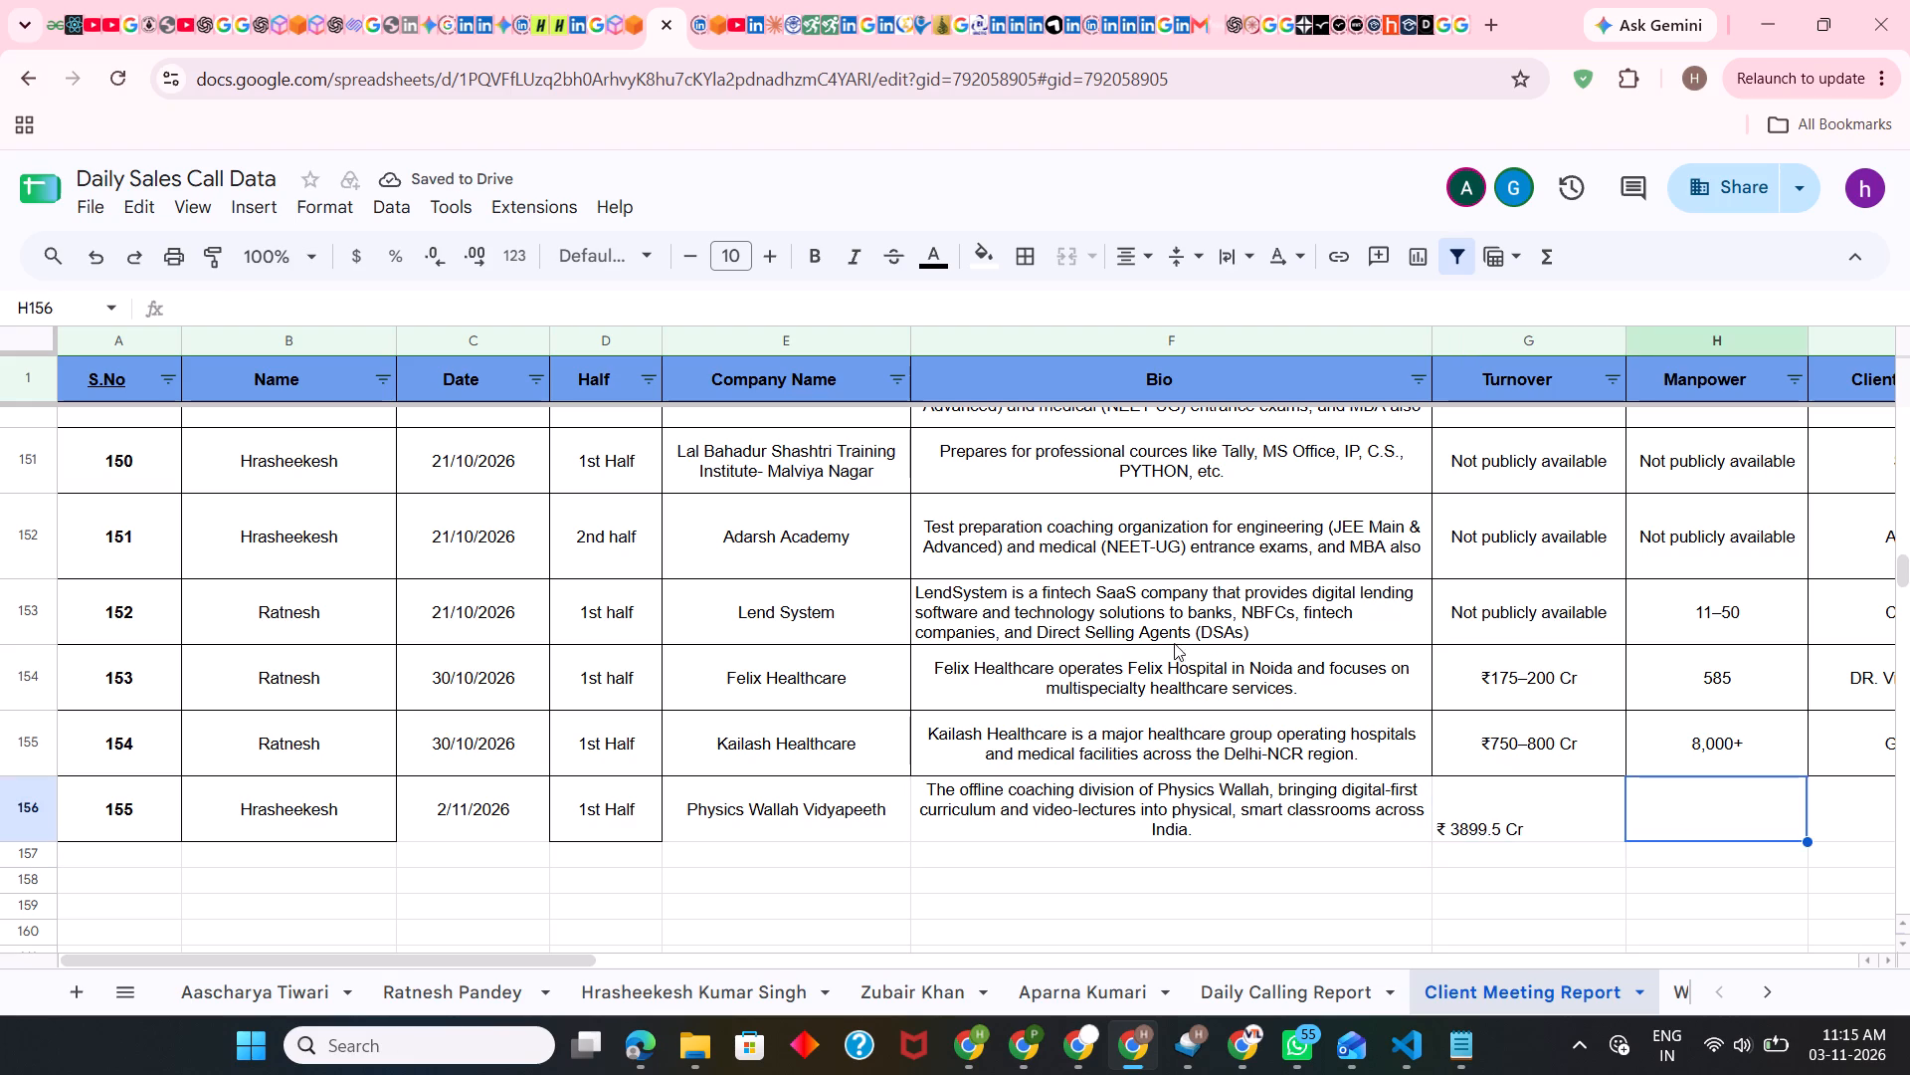
click(1507, 789)
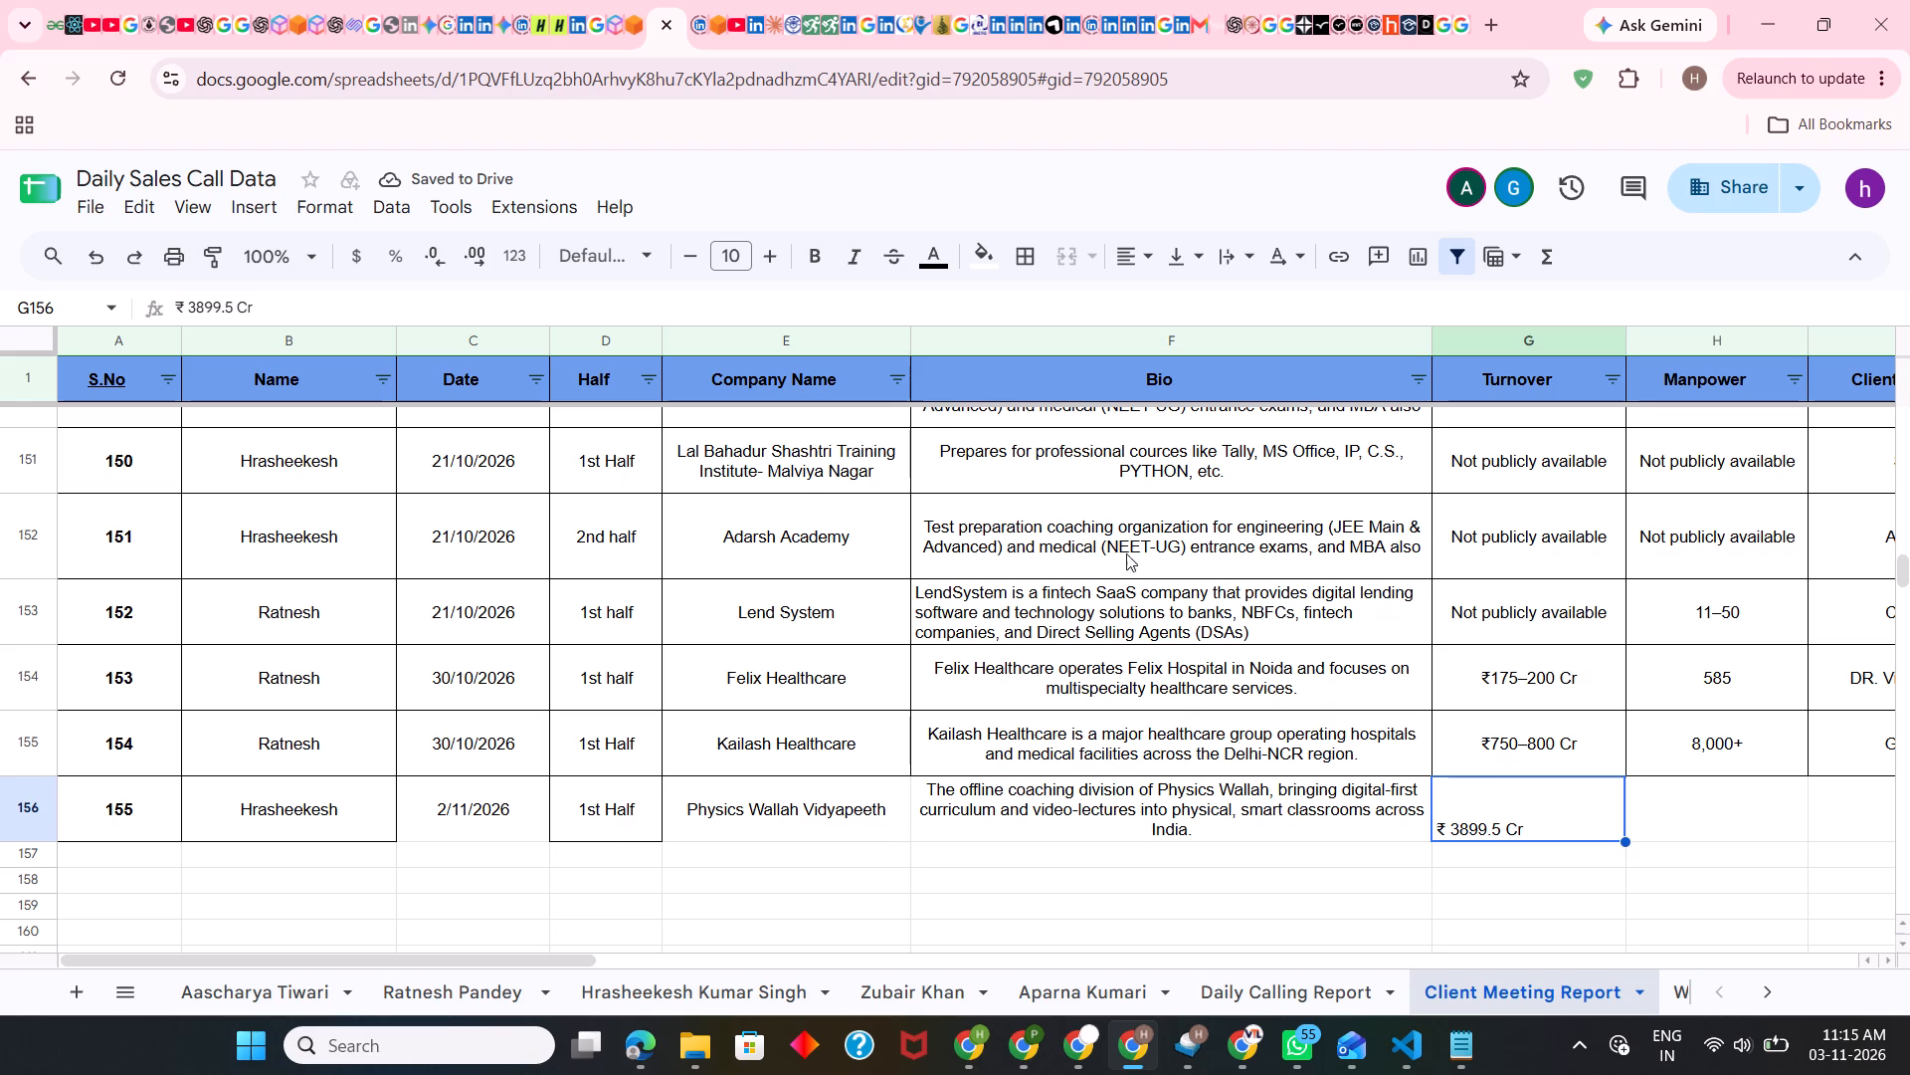
click(1132, 266)
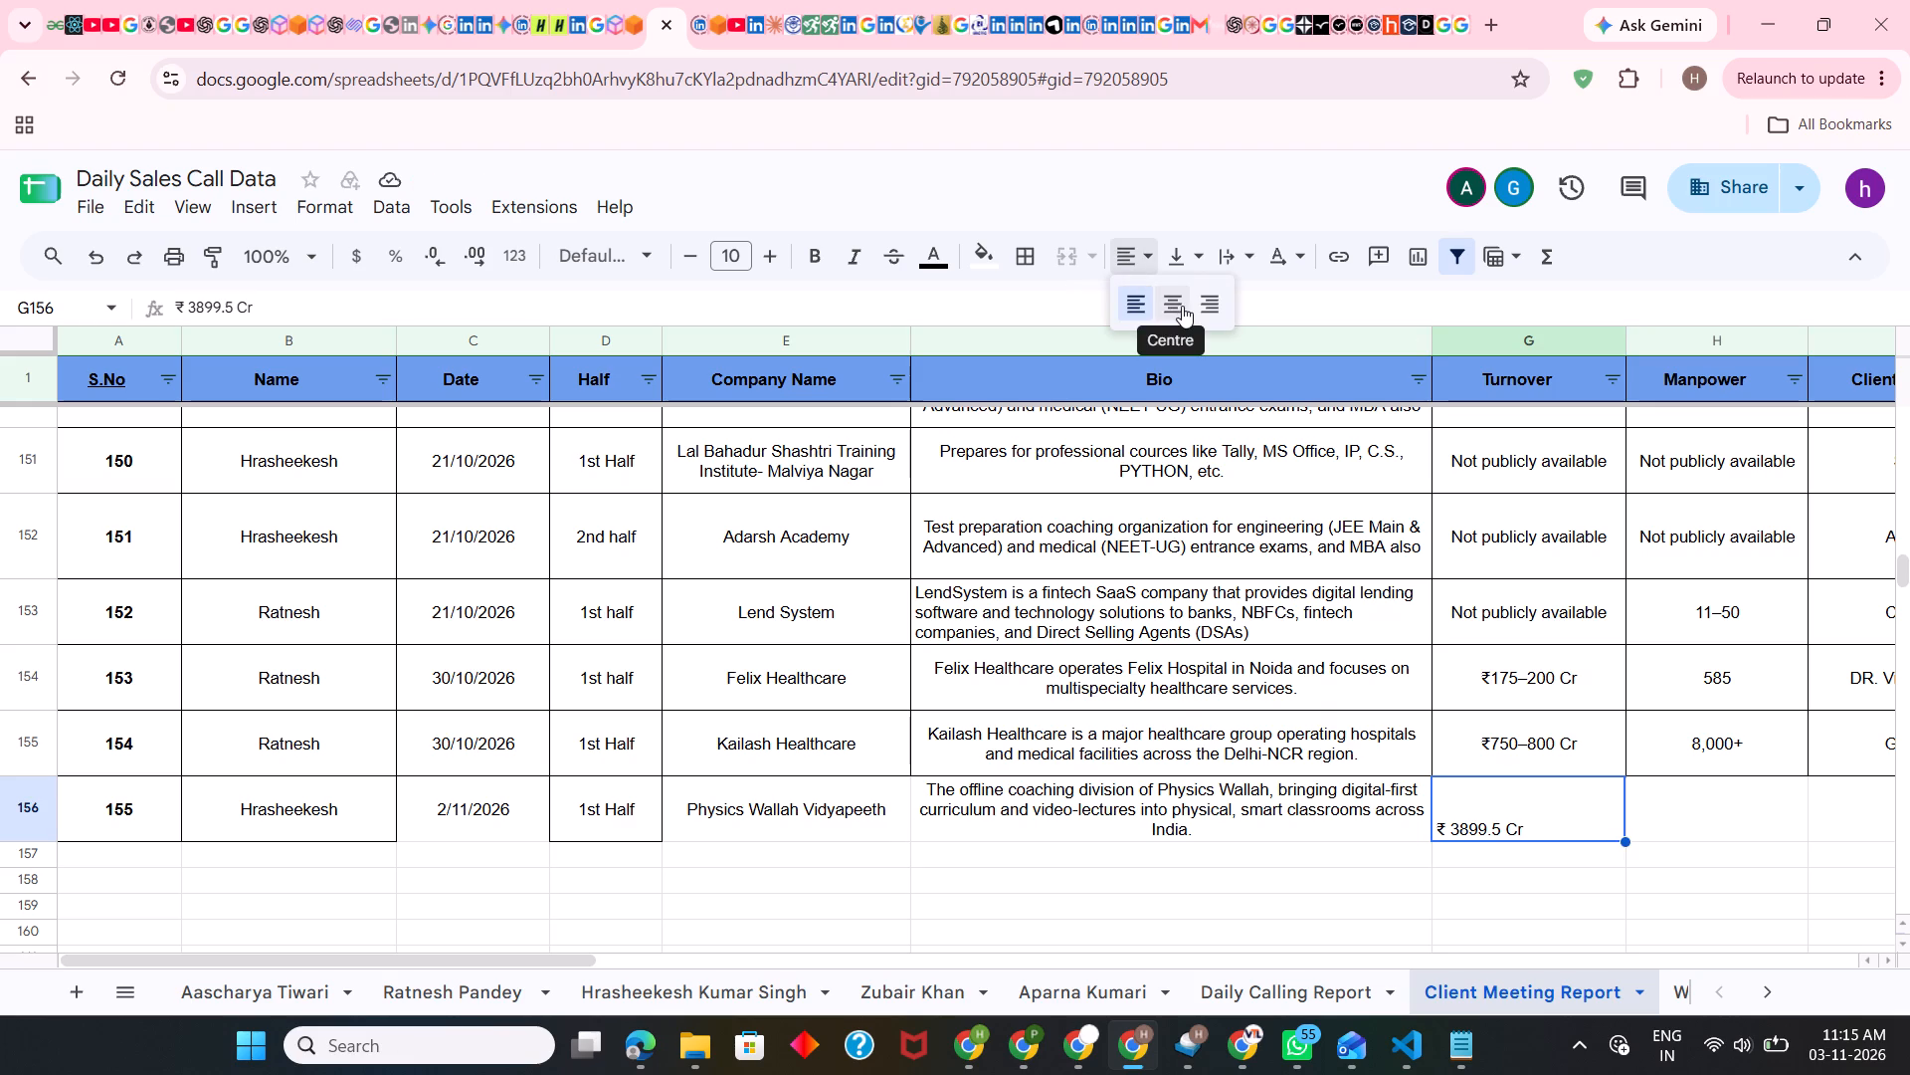
click(1178, 307)
drag(1183, 255, 1221, 288)
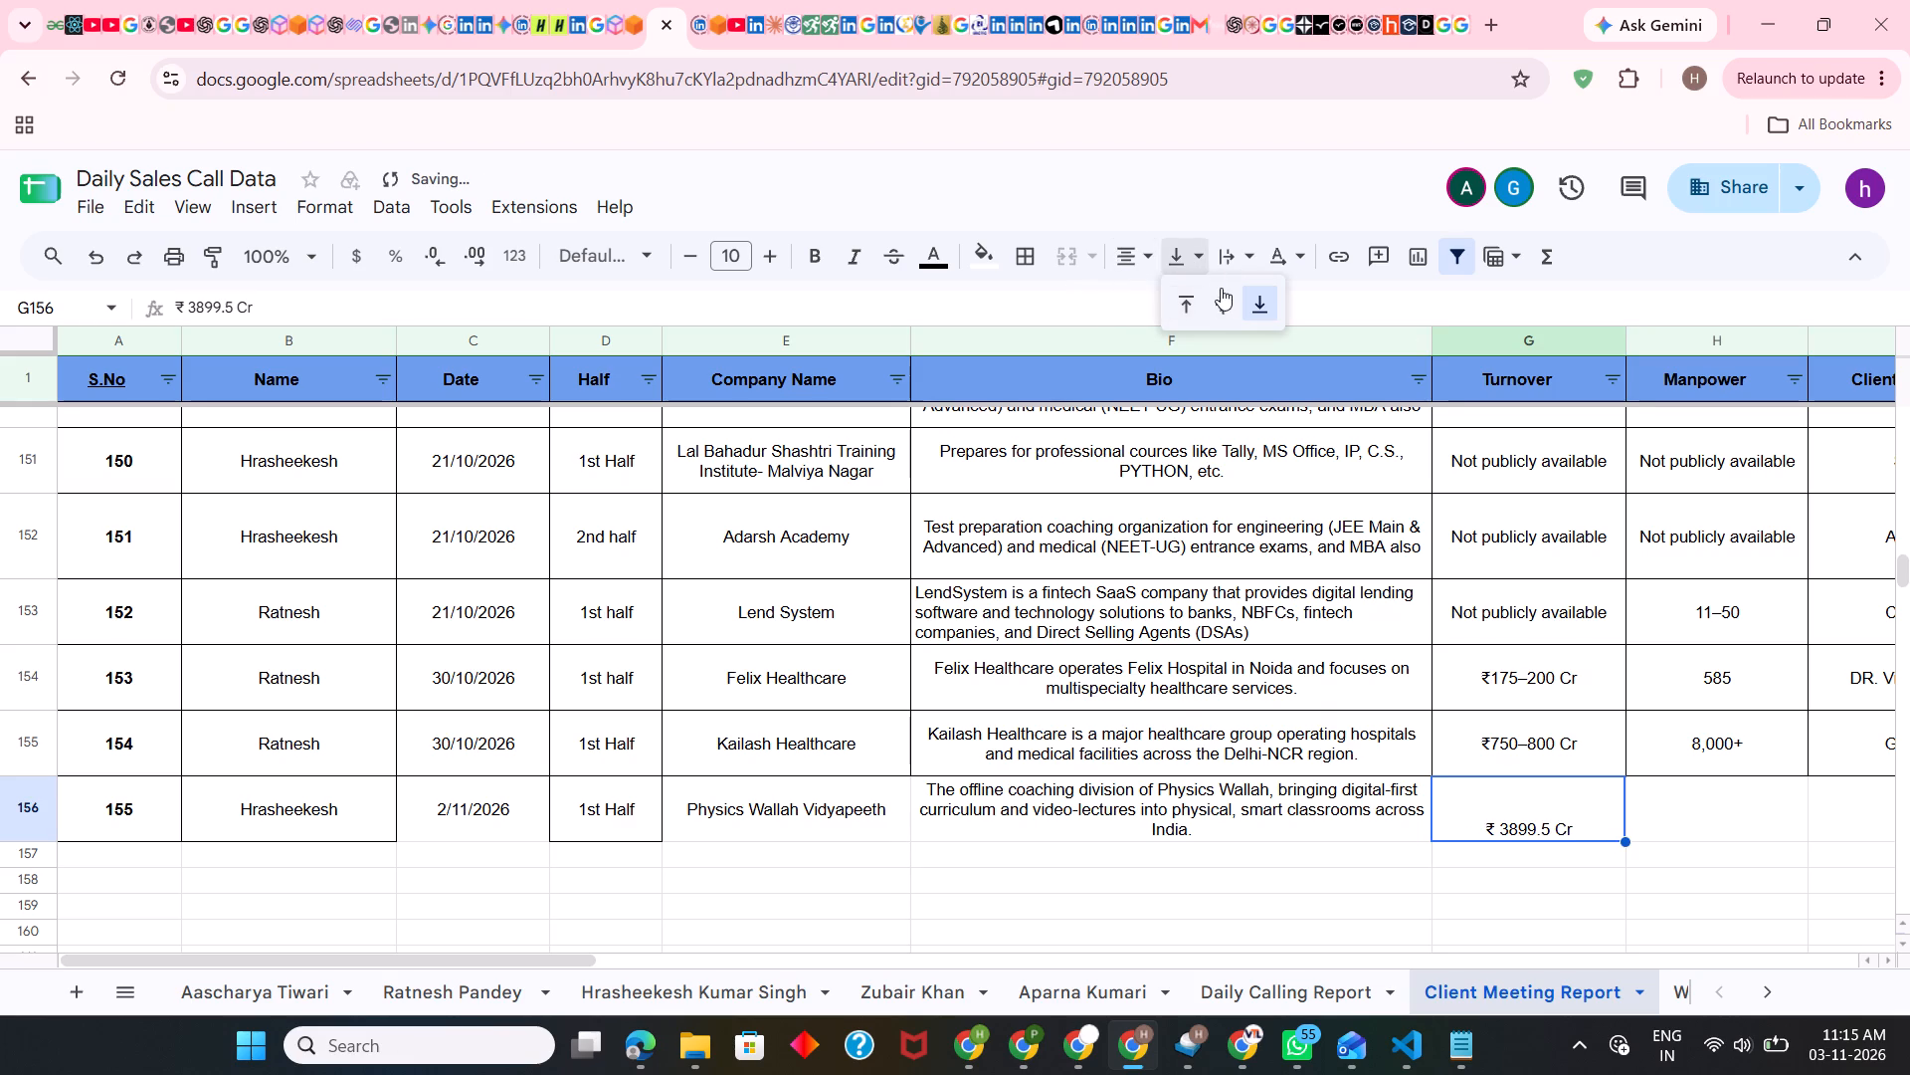
drag(1221, 288, 1222, 289)
click(1222, 289)
drag(1226, 270, 1282, 315)
click(1282, 315)
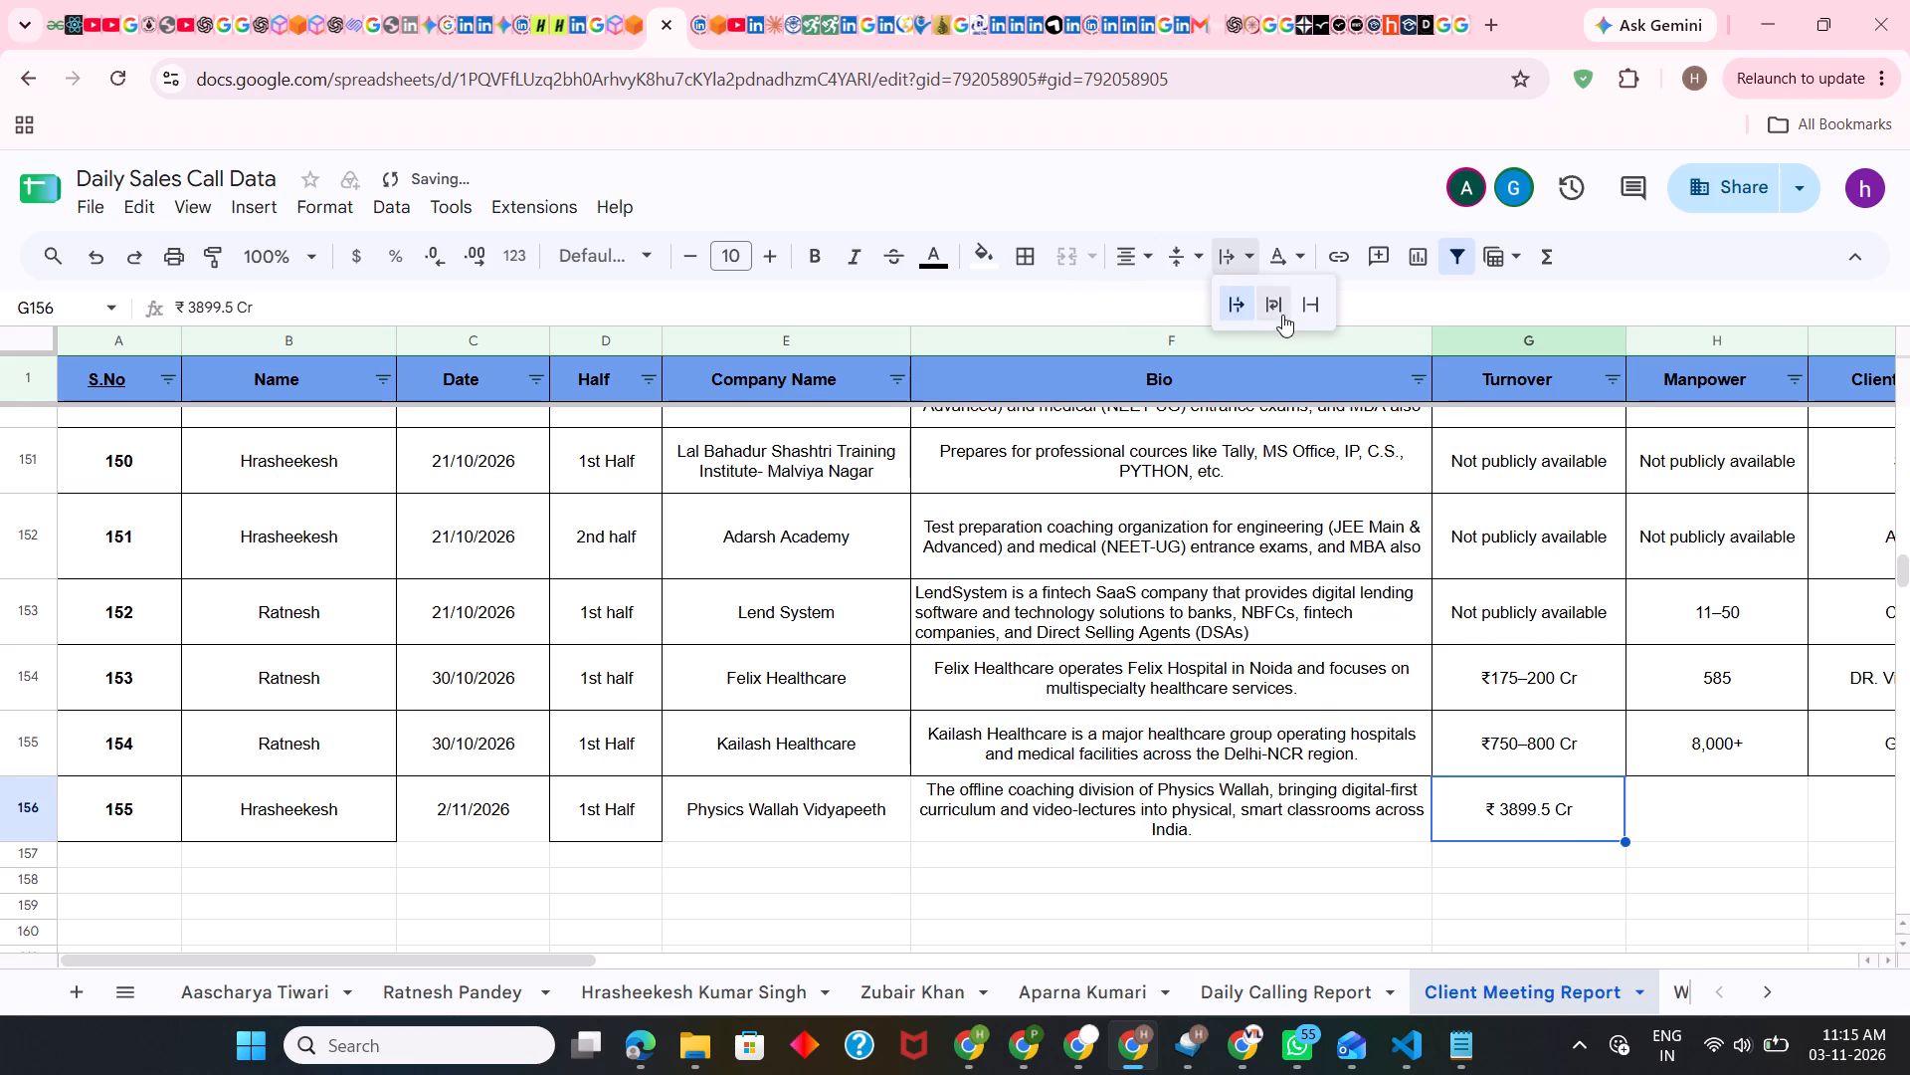
Search Google for "Physics Wallah Vidyapeeth manpower" and look through the results for a headcount.
click(1750, 831)
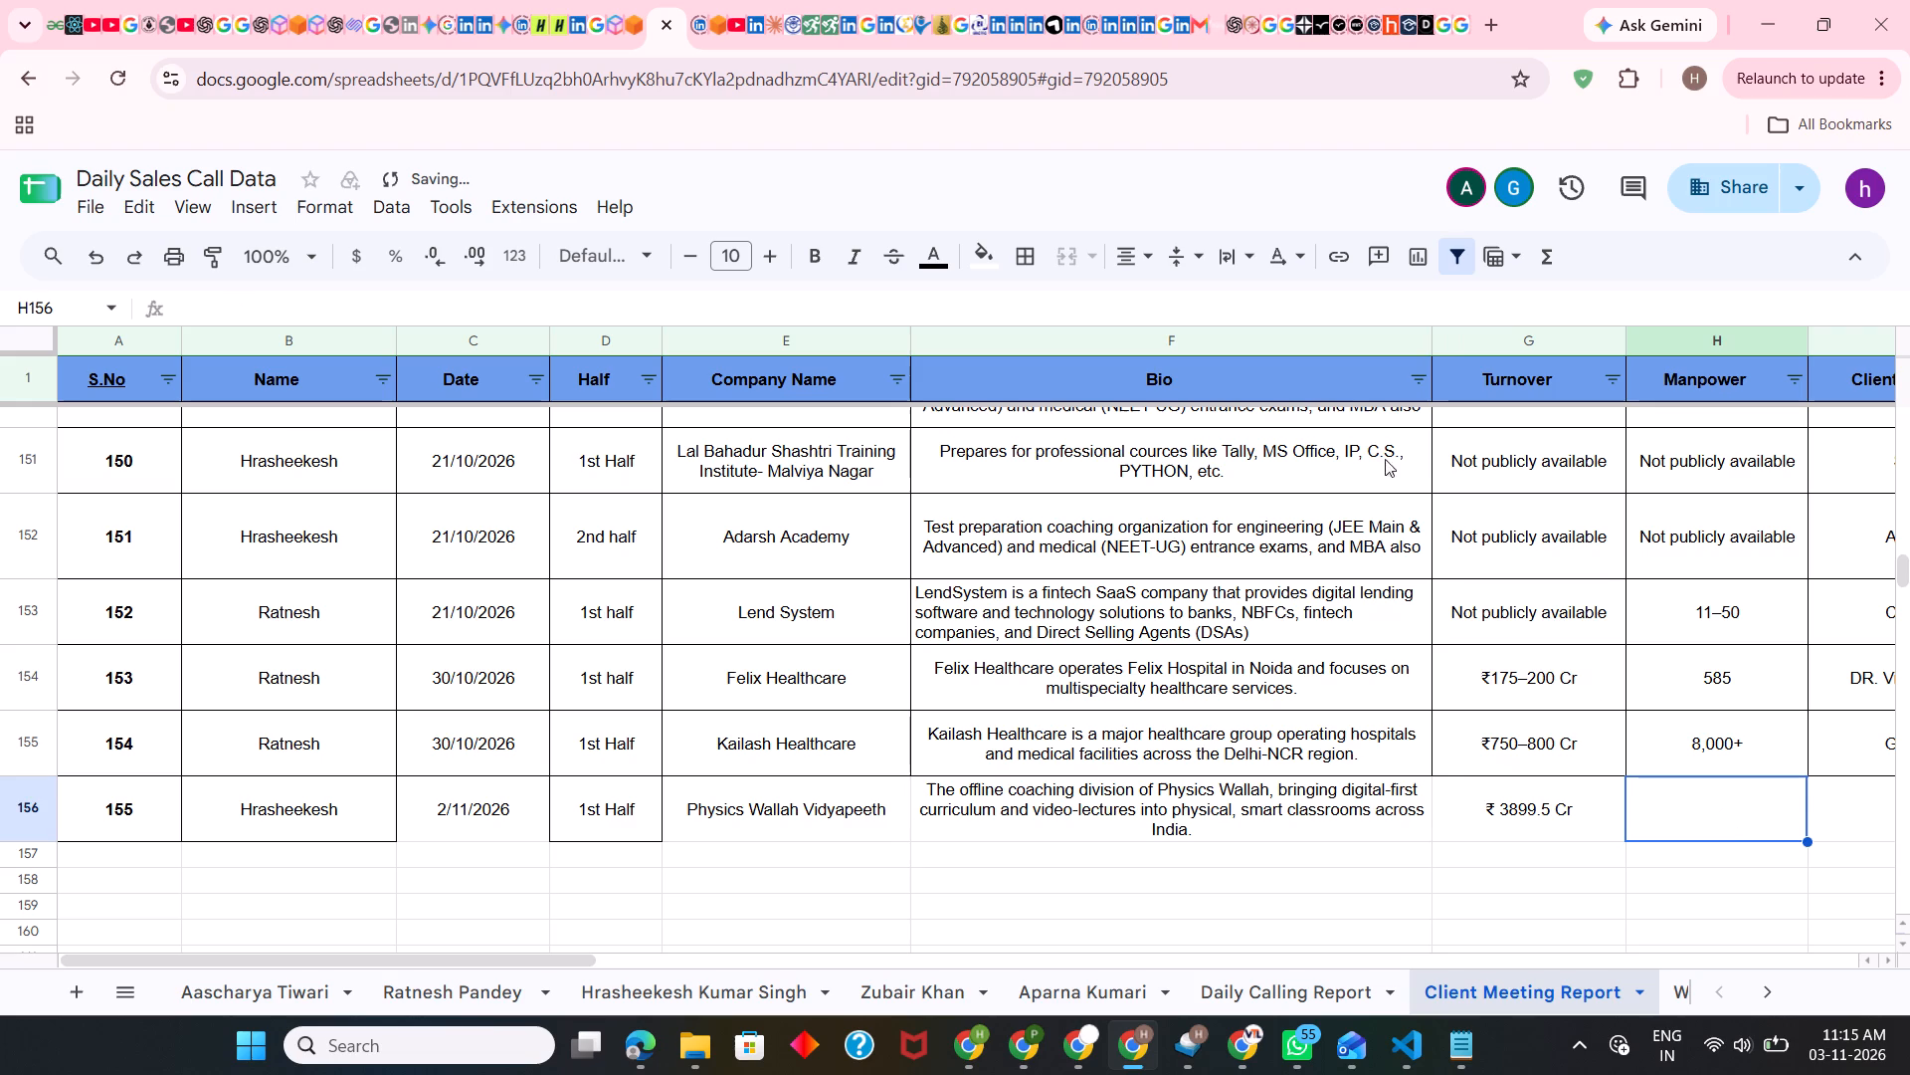
click(1457, 35)
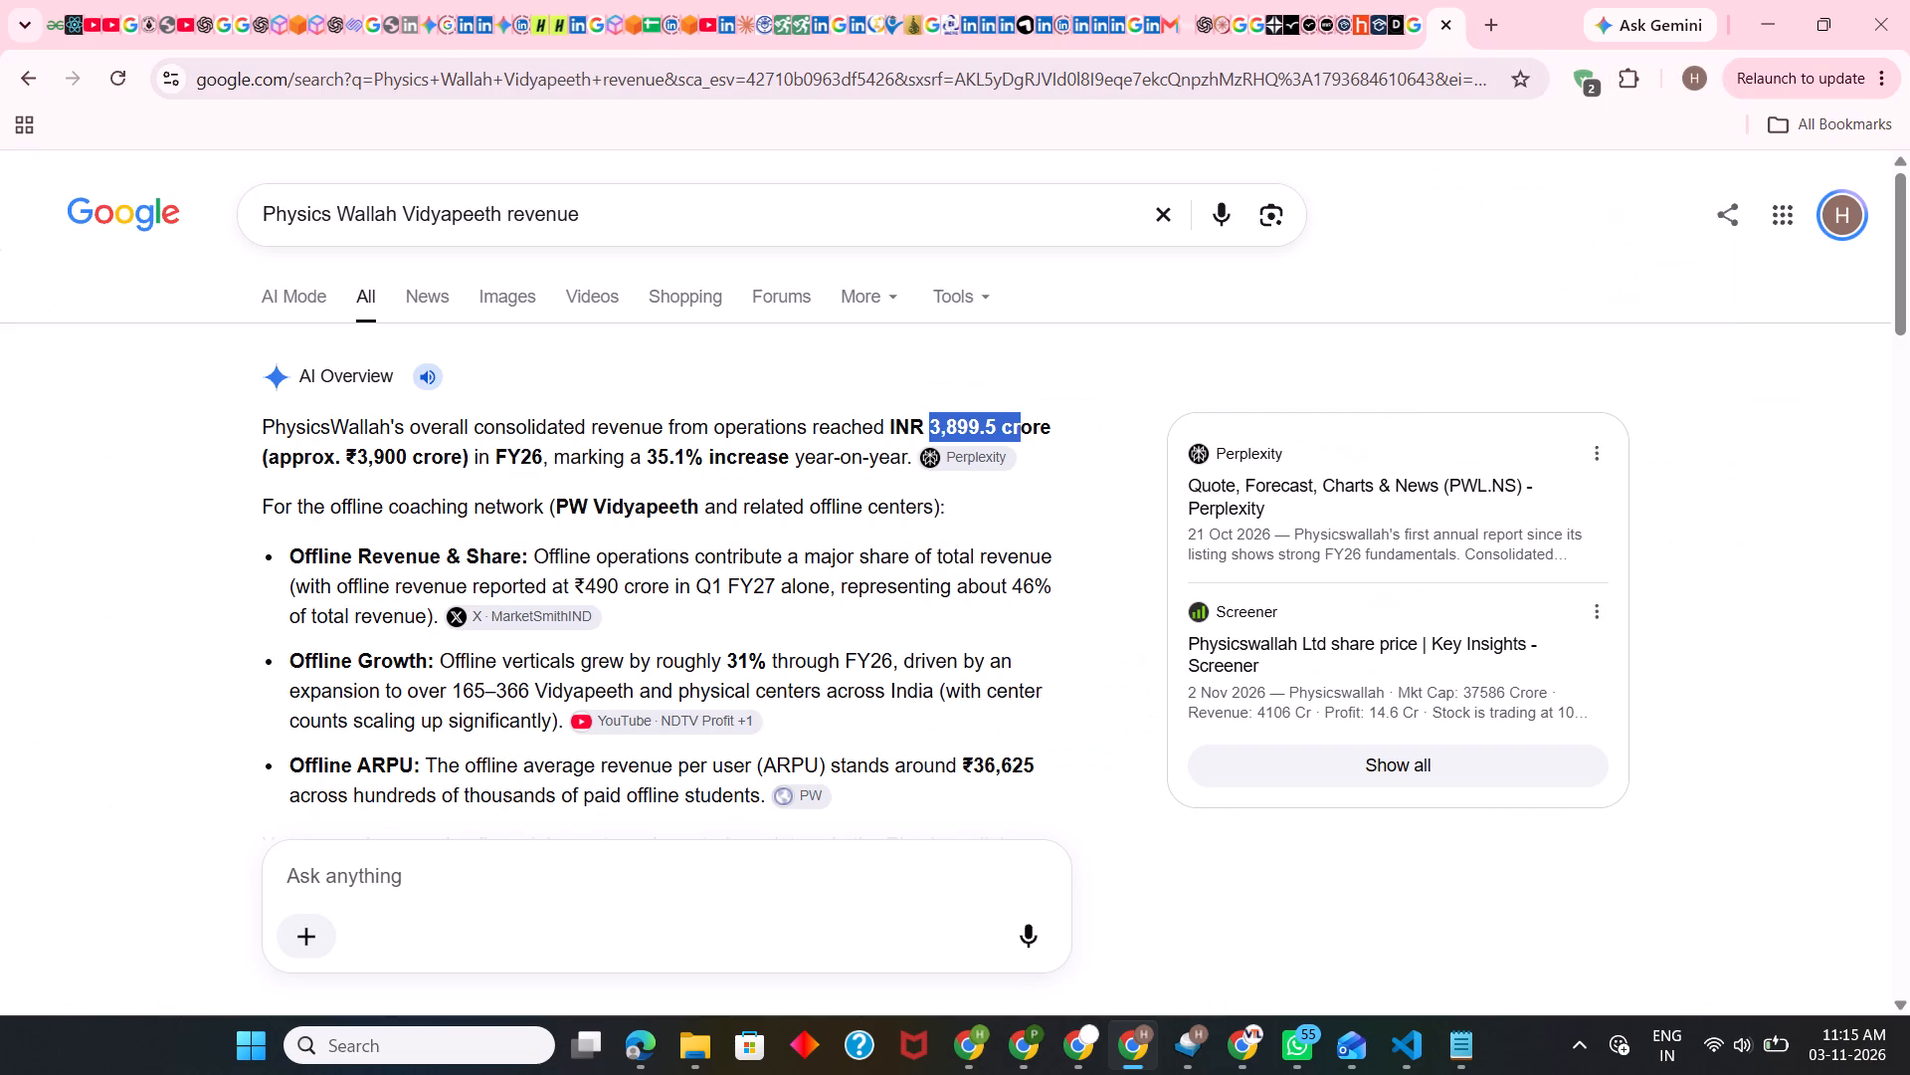
double_click(915, 215)
text(manpower)
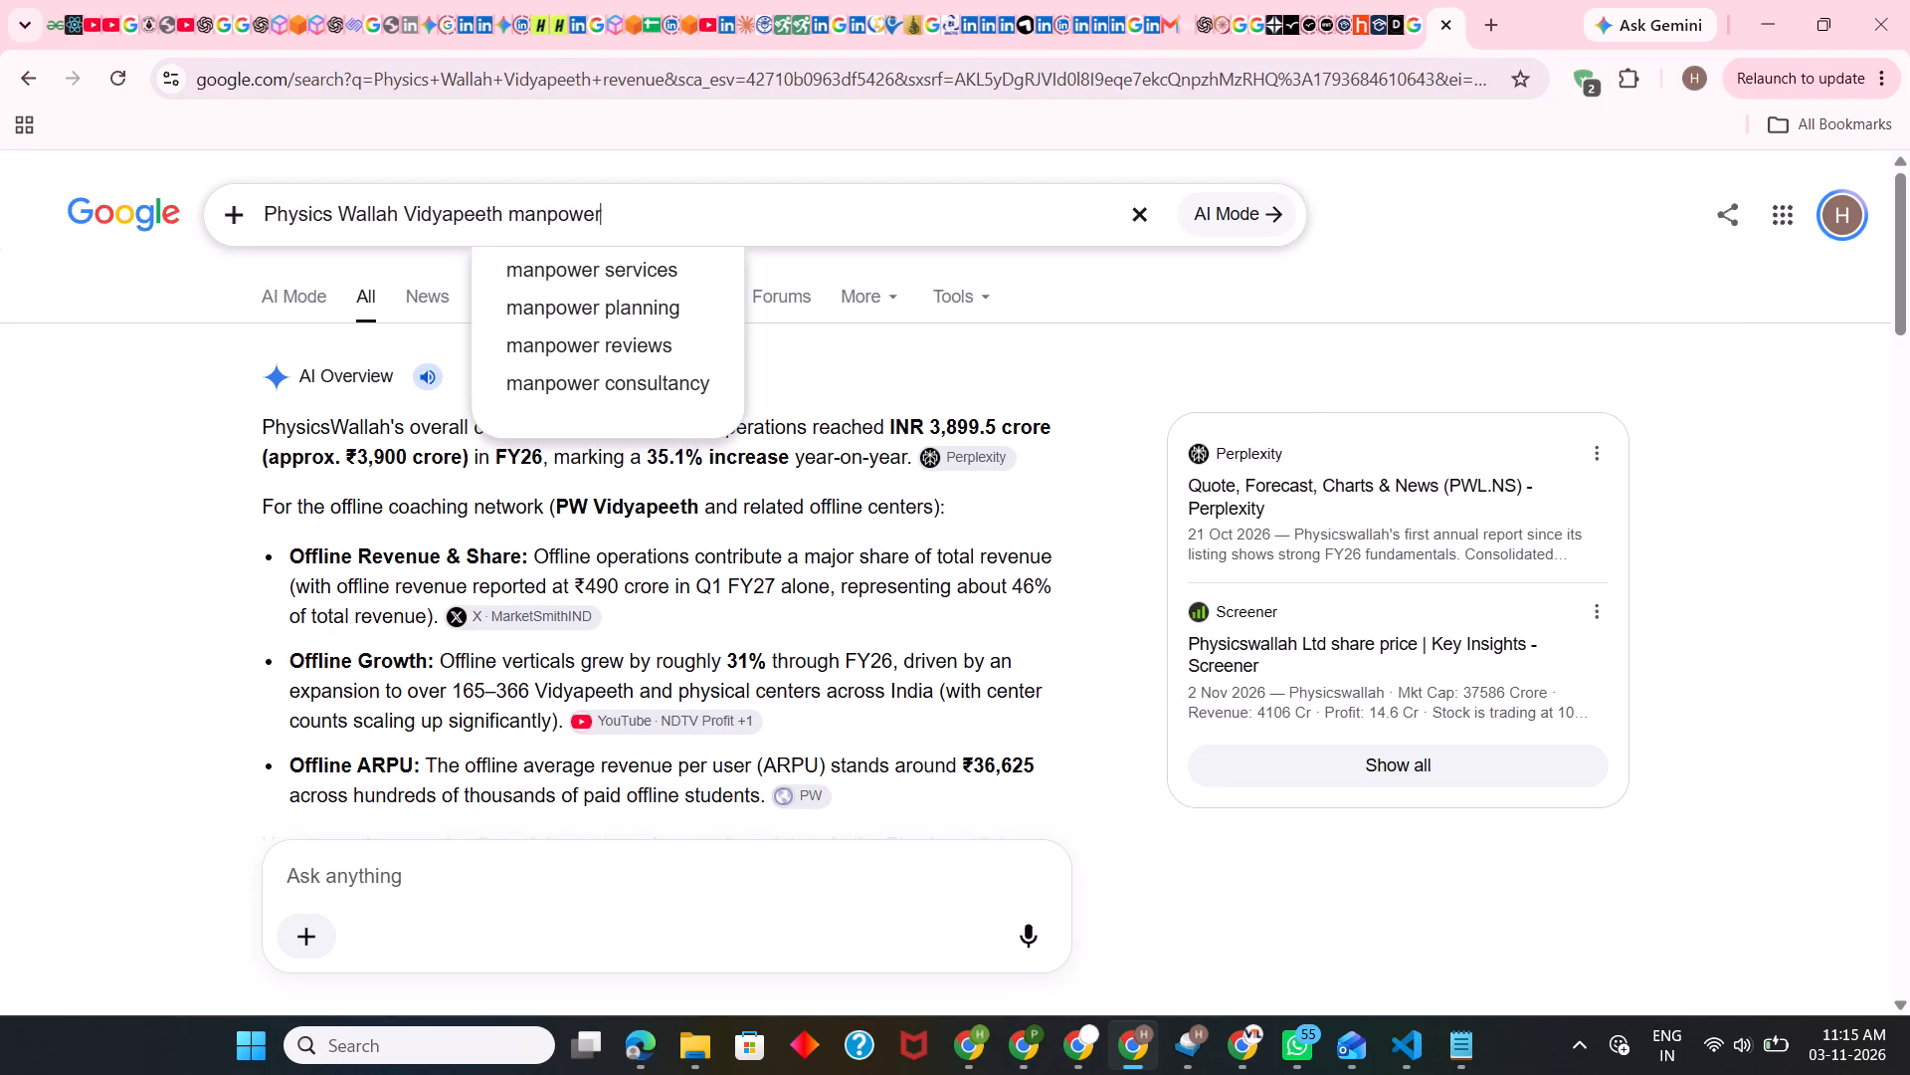
key(Return)
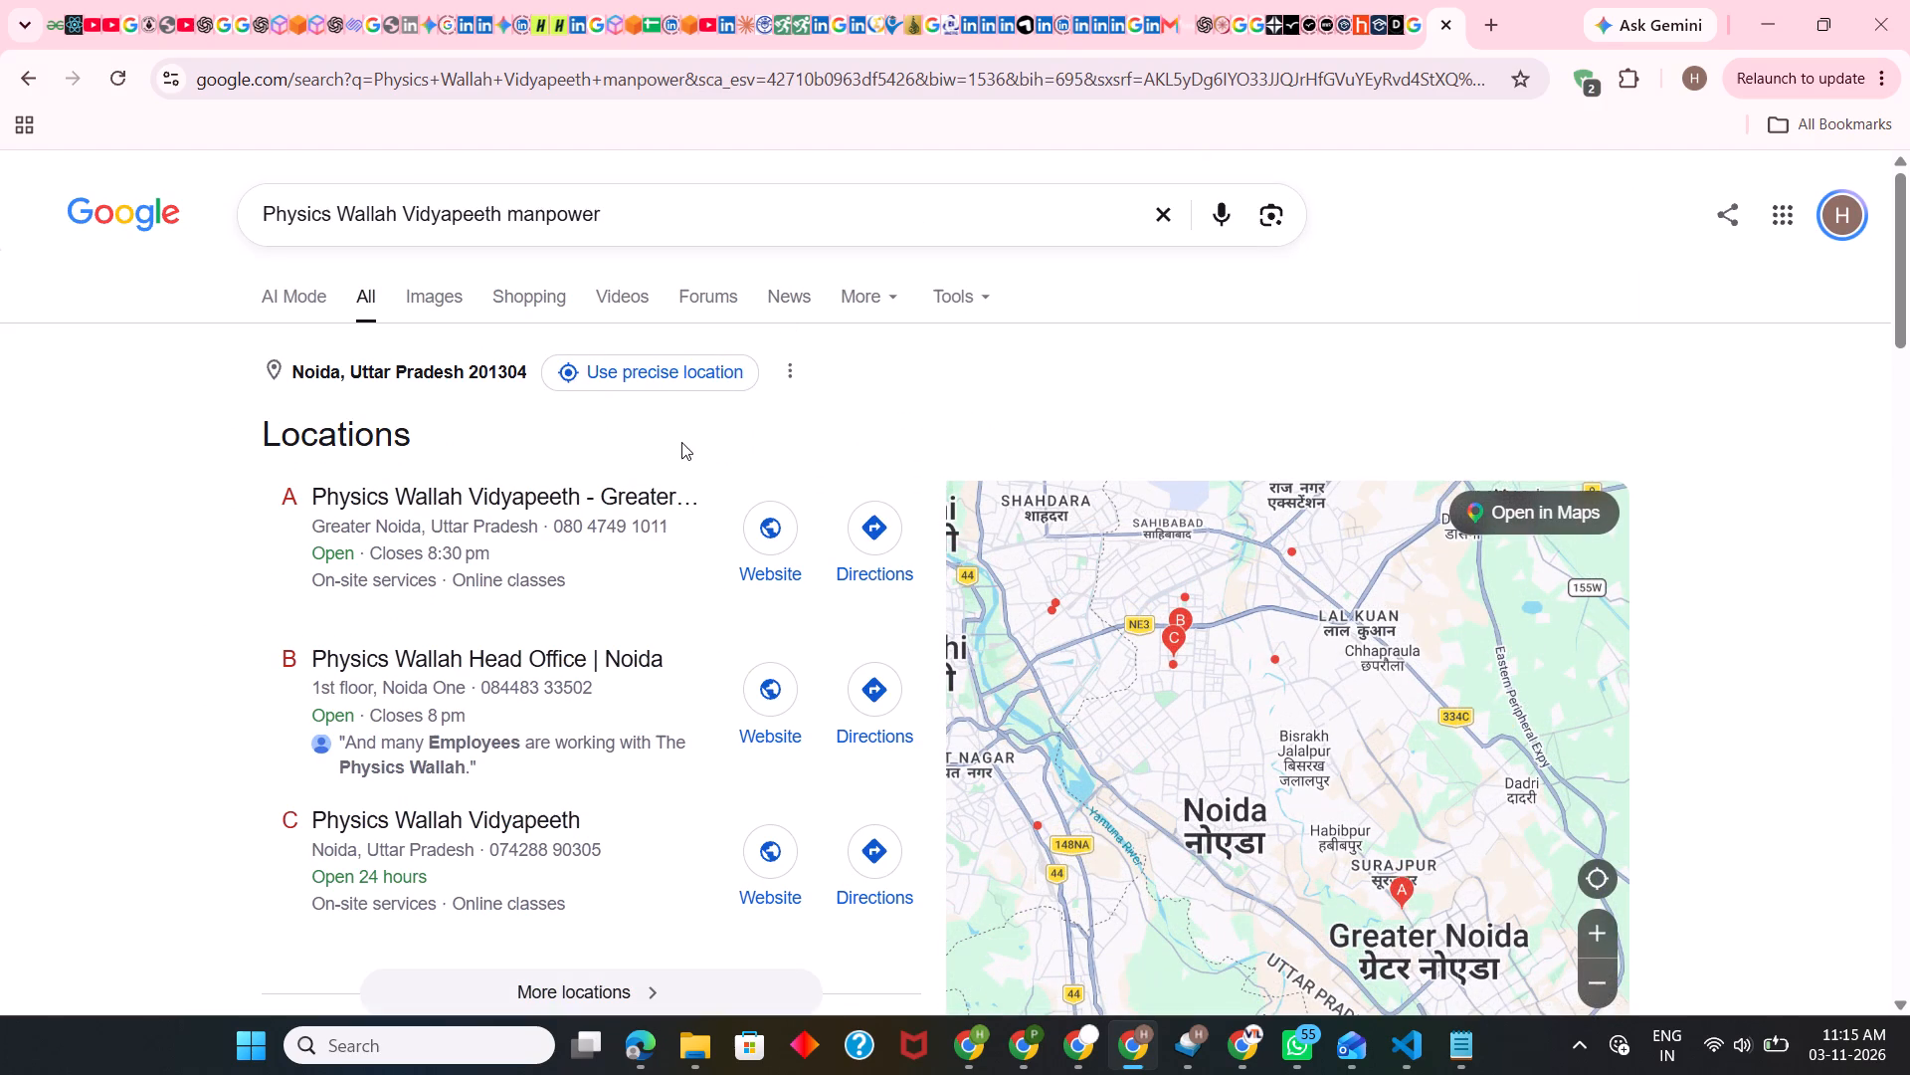
scroll(681, 442, down, 5)
scroll(681, 442, up, 2)
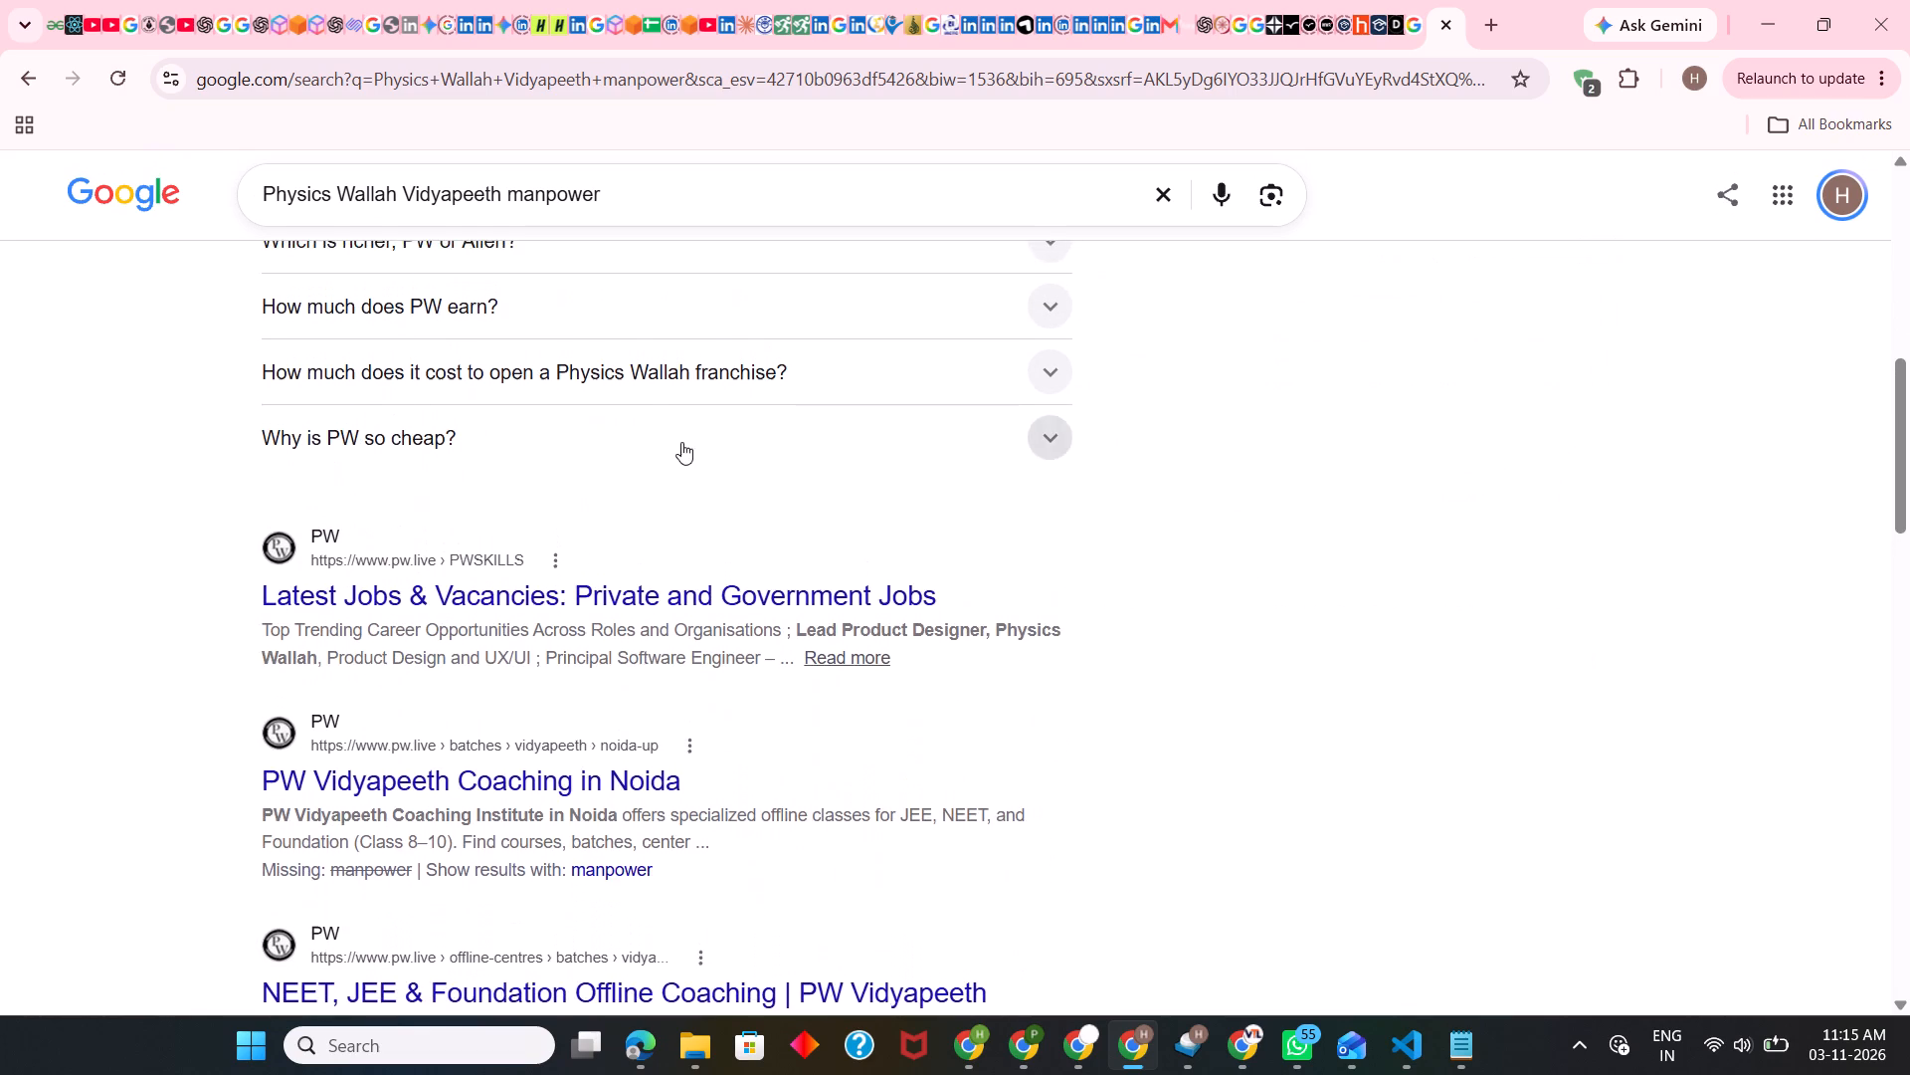
scroll(681, 442, up, 1)
Search Google for "Physics Wallah Vidyapeeth total employees" instead, using the corrected spelling.
double_click(705, 185)
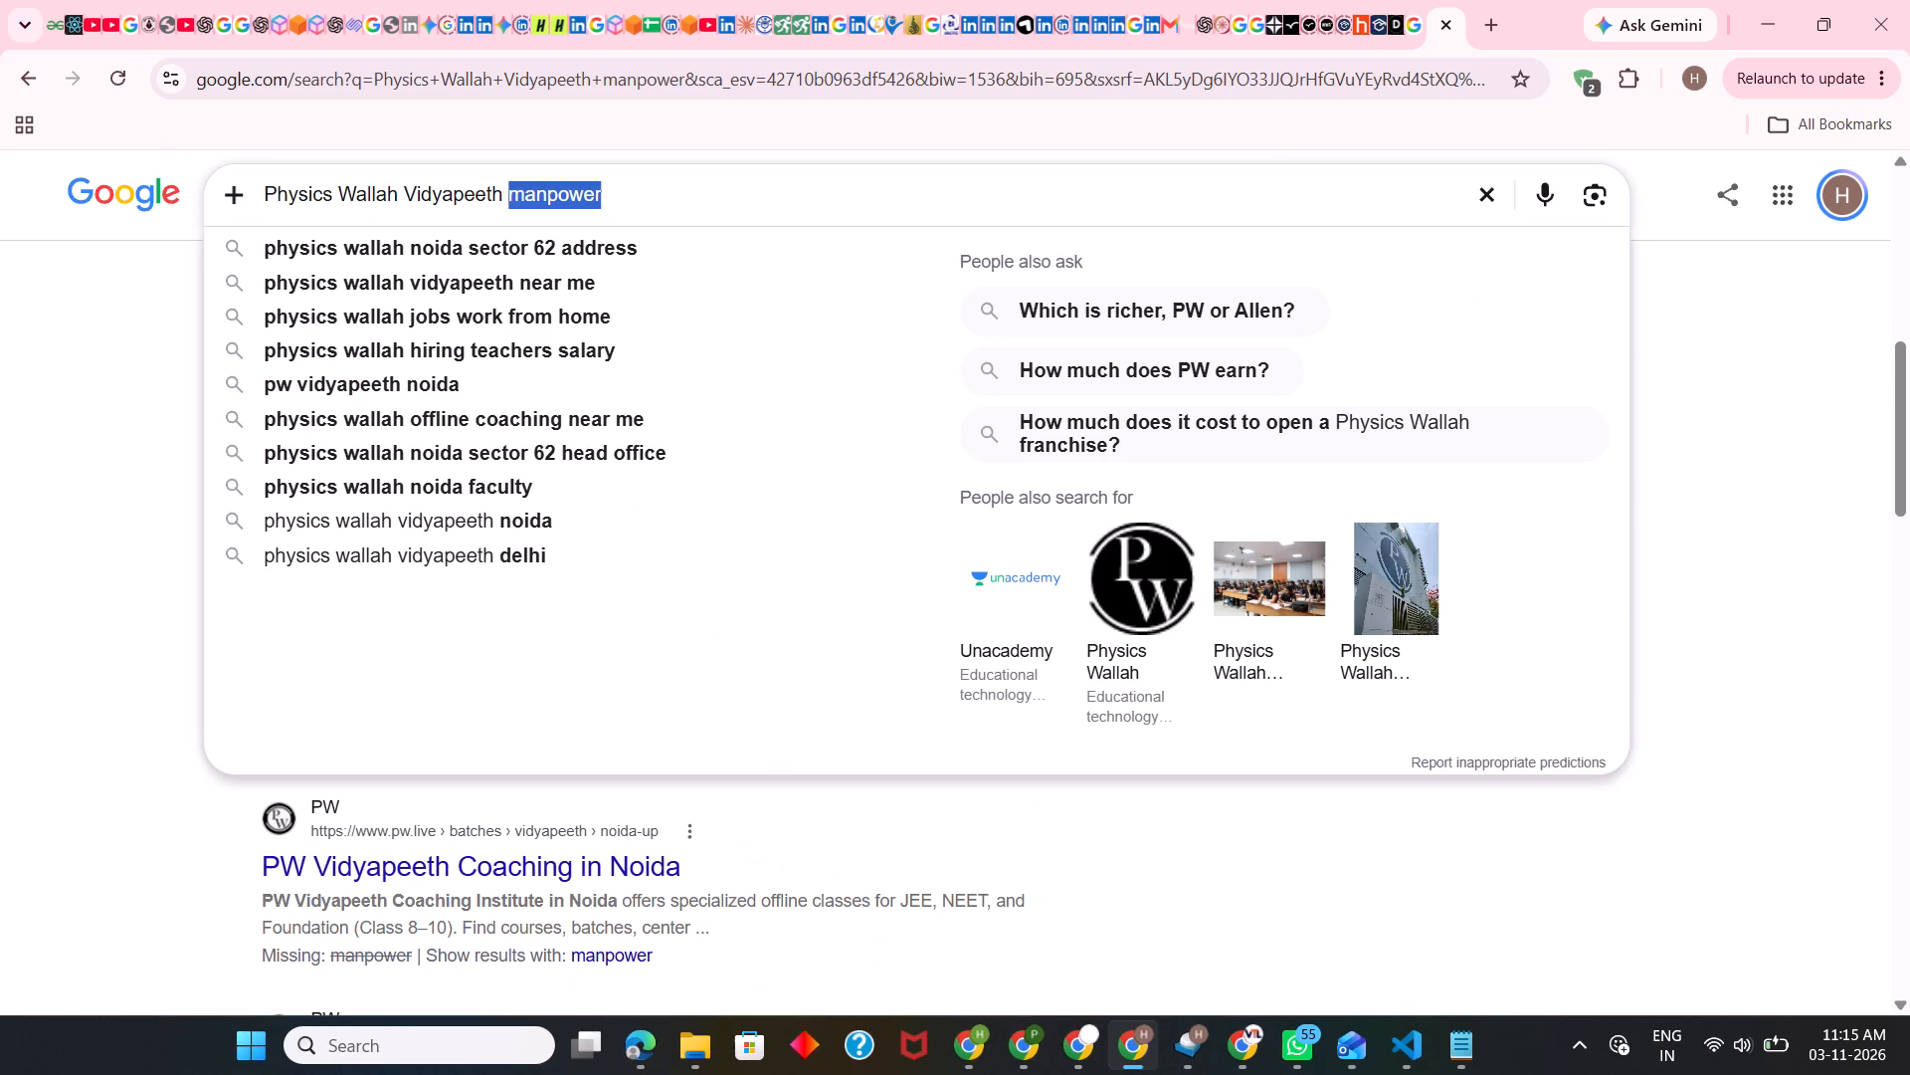
text(totsl employees)
key(Return)
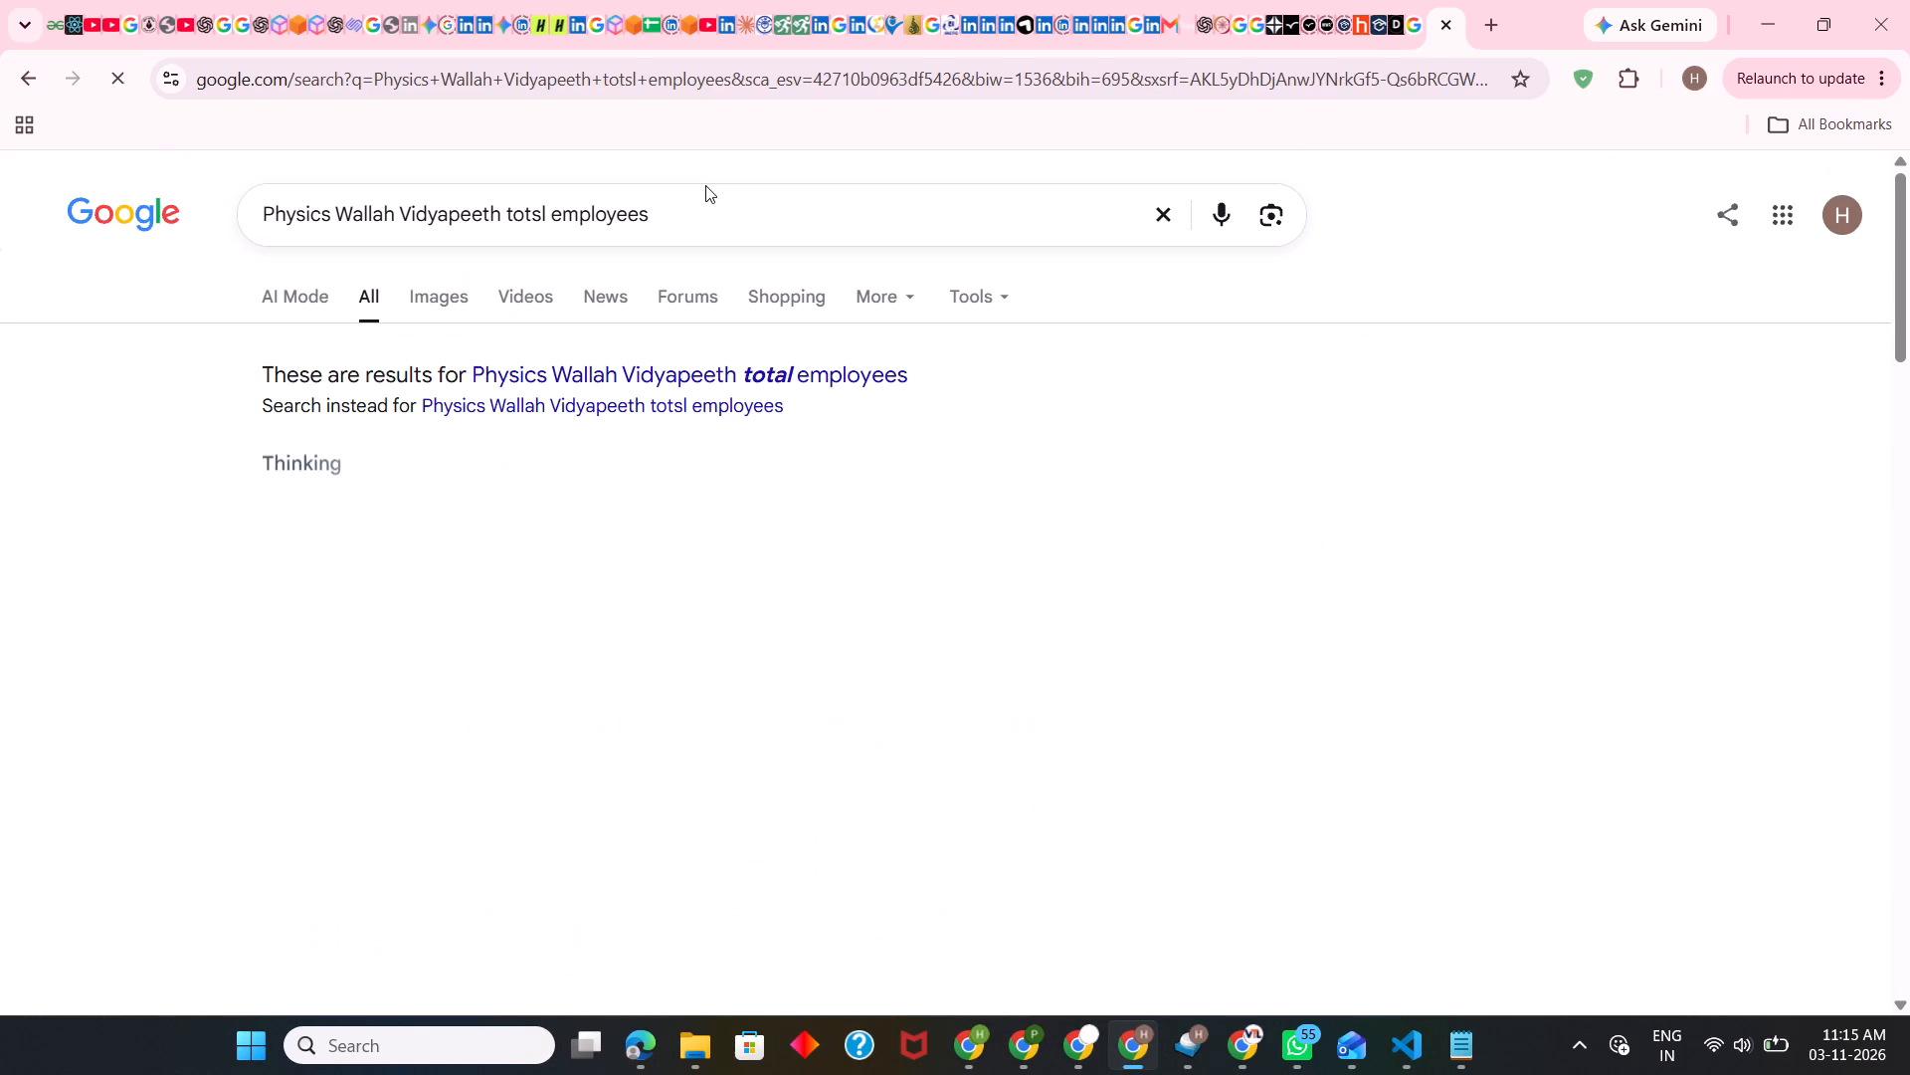
click(710, 380)
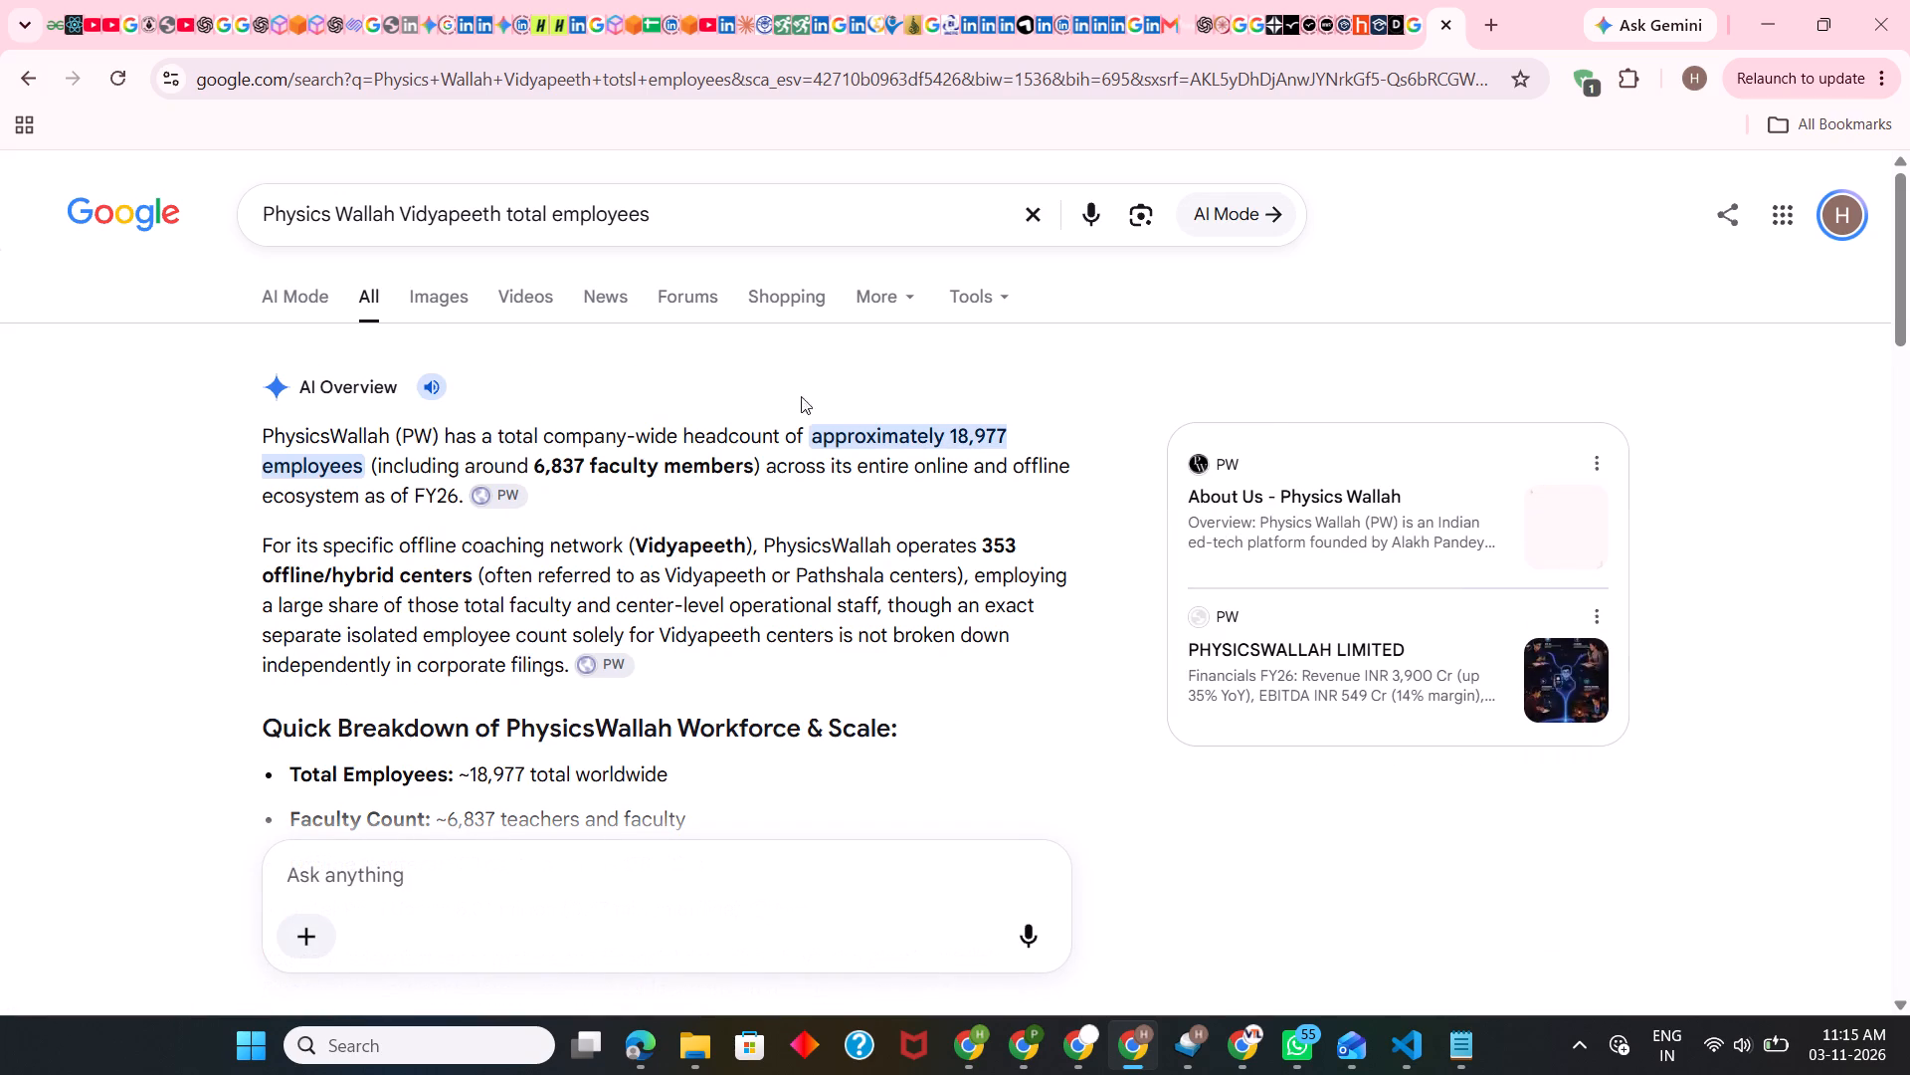
Narrow the total employees search to the Greater Noida location.
click(675, 224)
key(space)
text(at)
key(space)
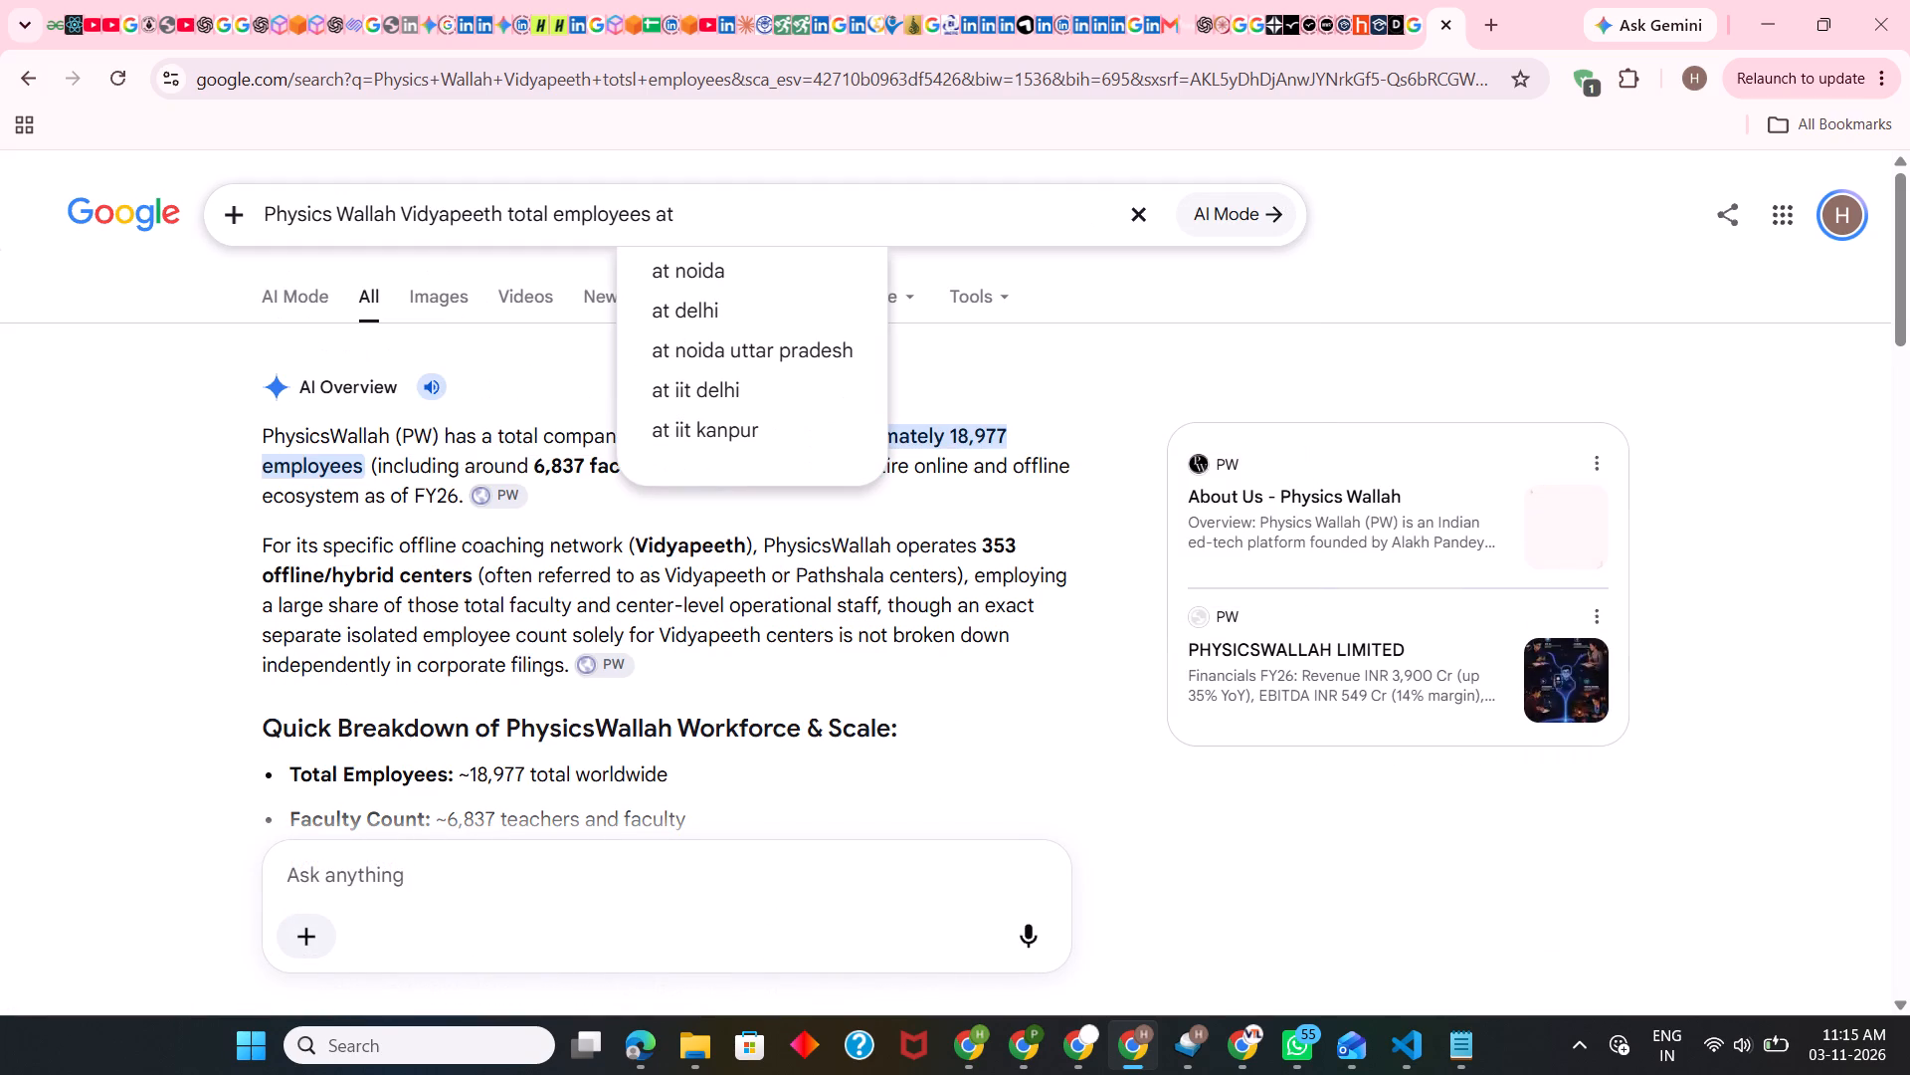
text(gretaer)
key(space)
key(BackSpace)
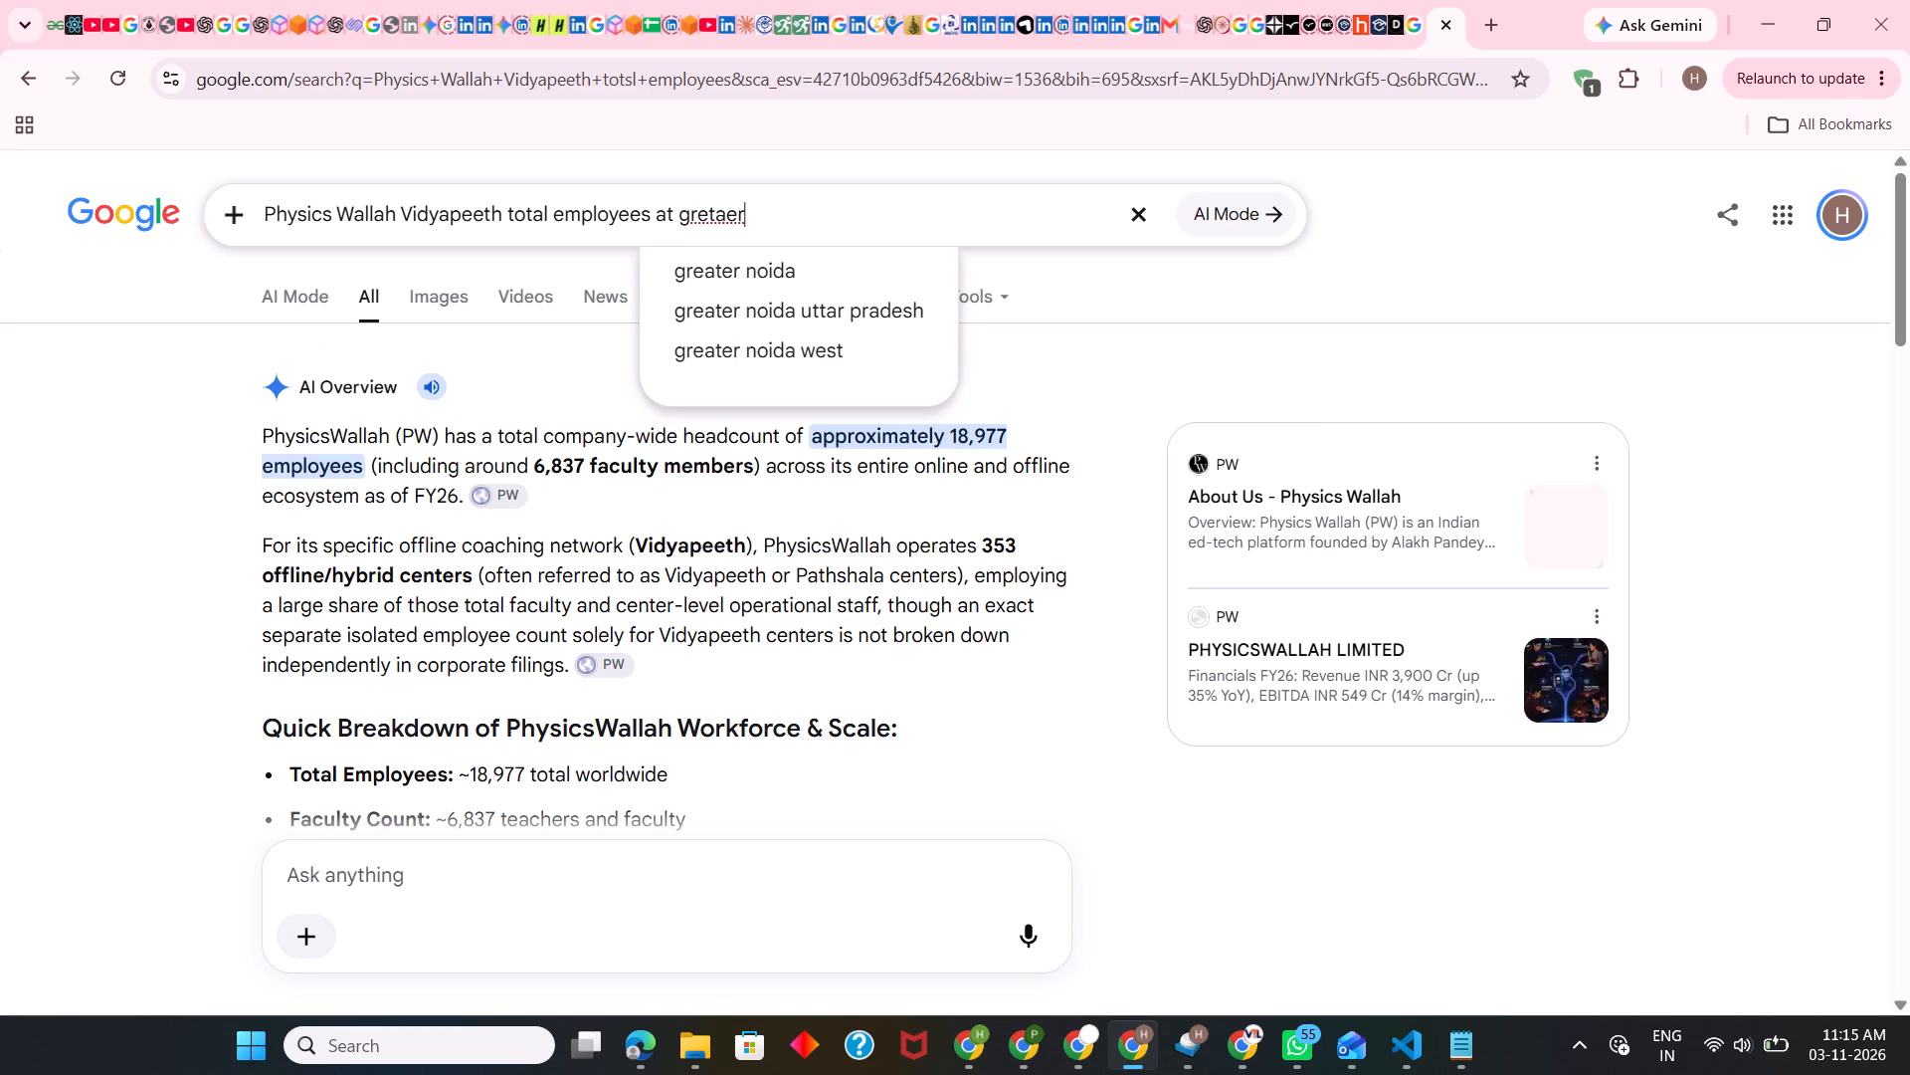
key(Down)
key(Return)
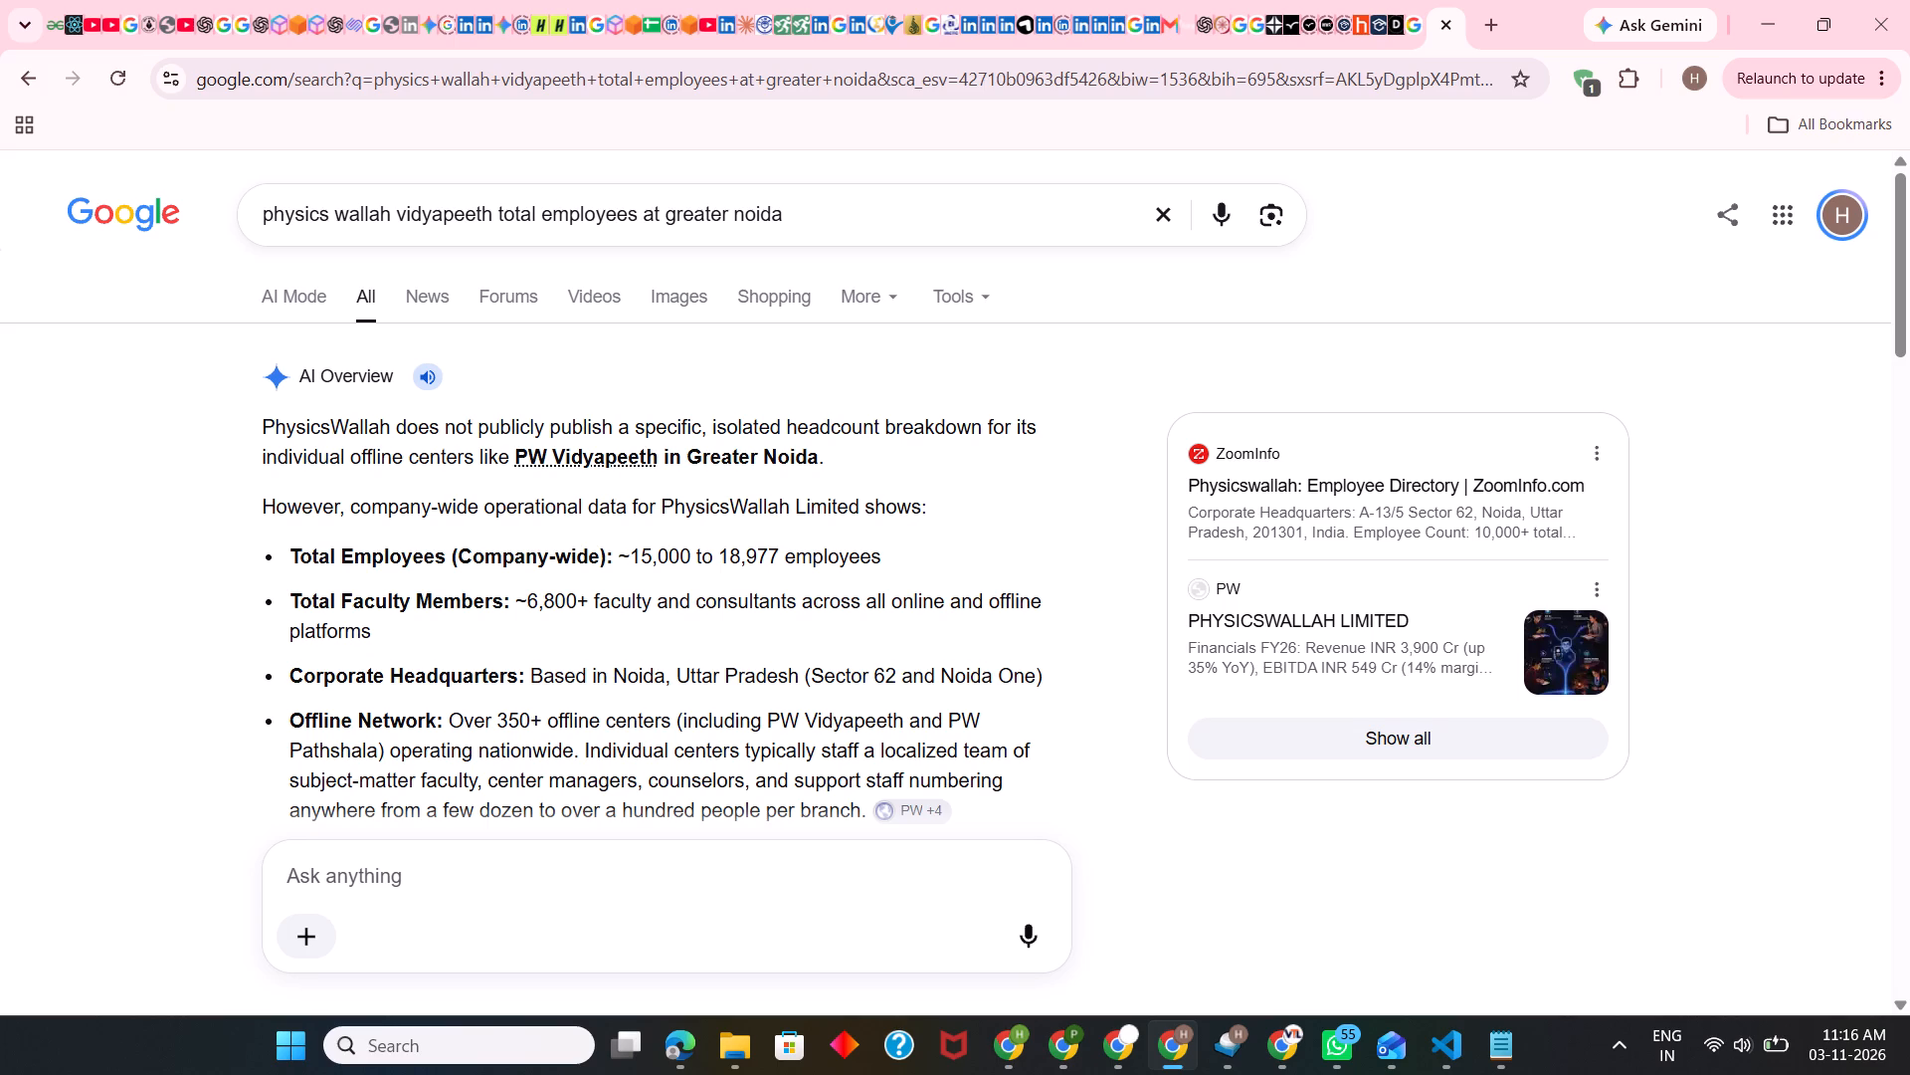
Return to the earlier total employees results without the Greater Noida location and select the approximate company-wide headcount figure in the AI Overview.
click(42, 90)
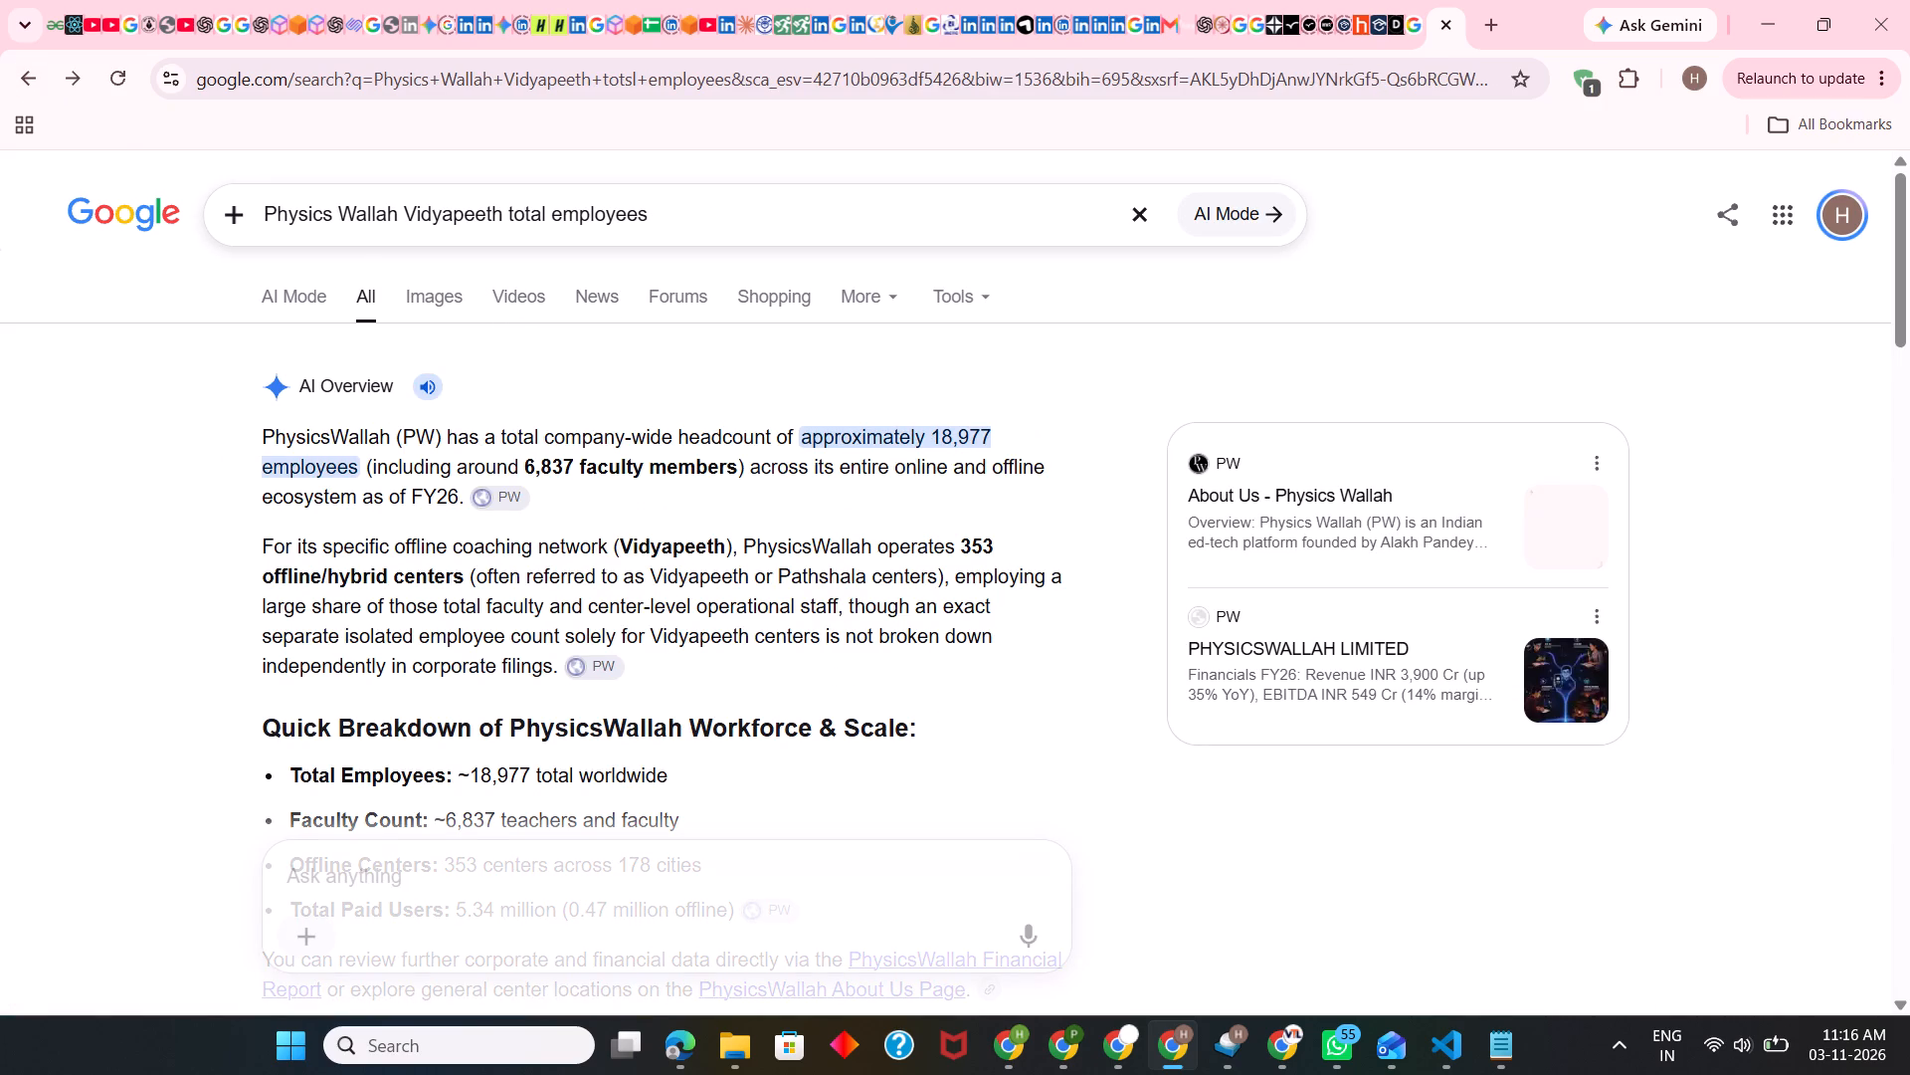
drag(933, 438, 984, 437)
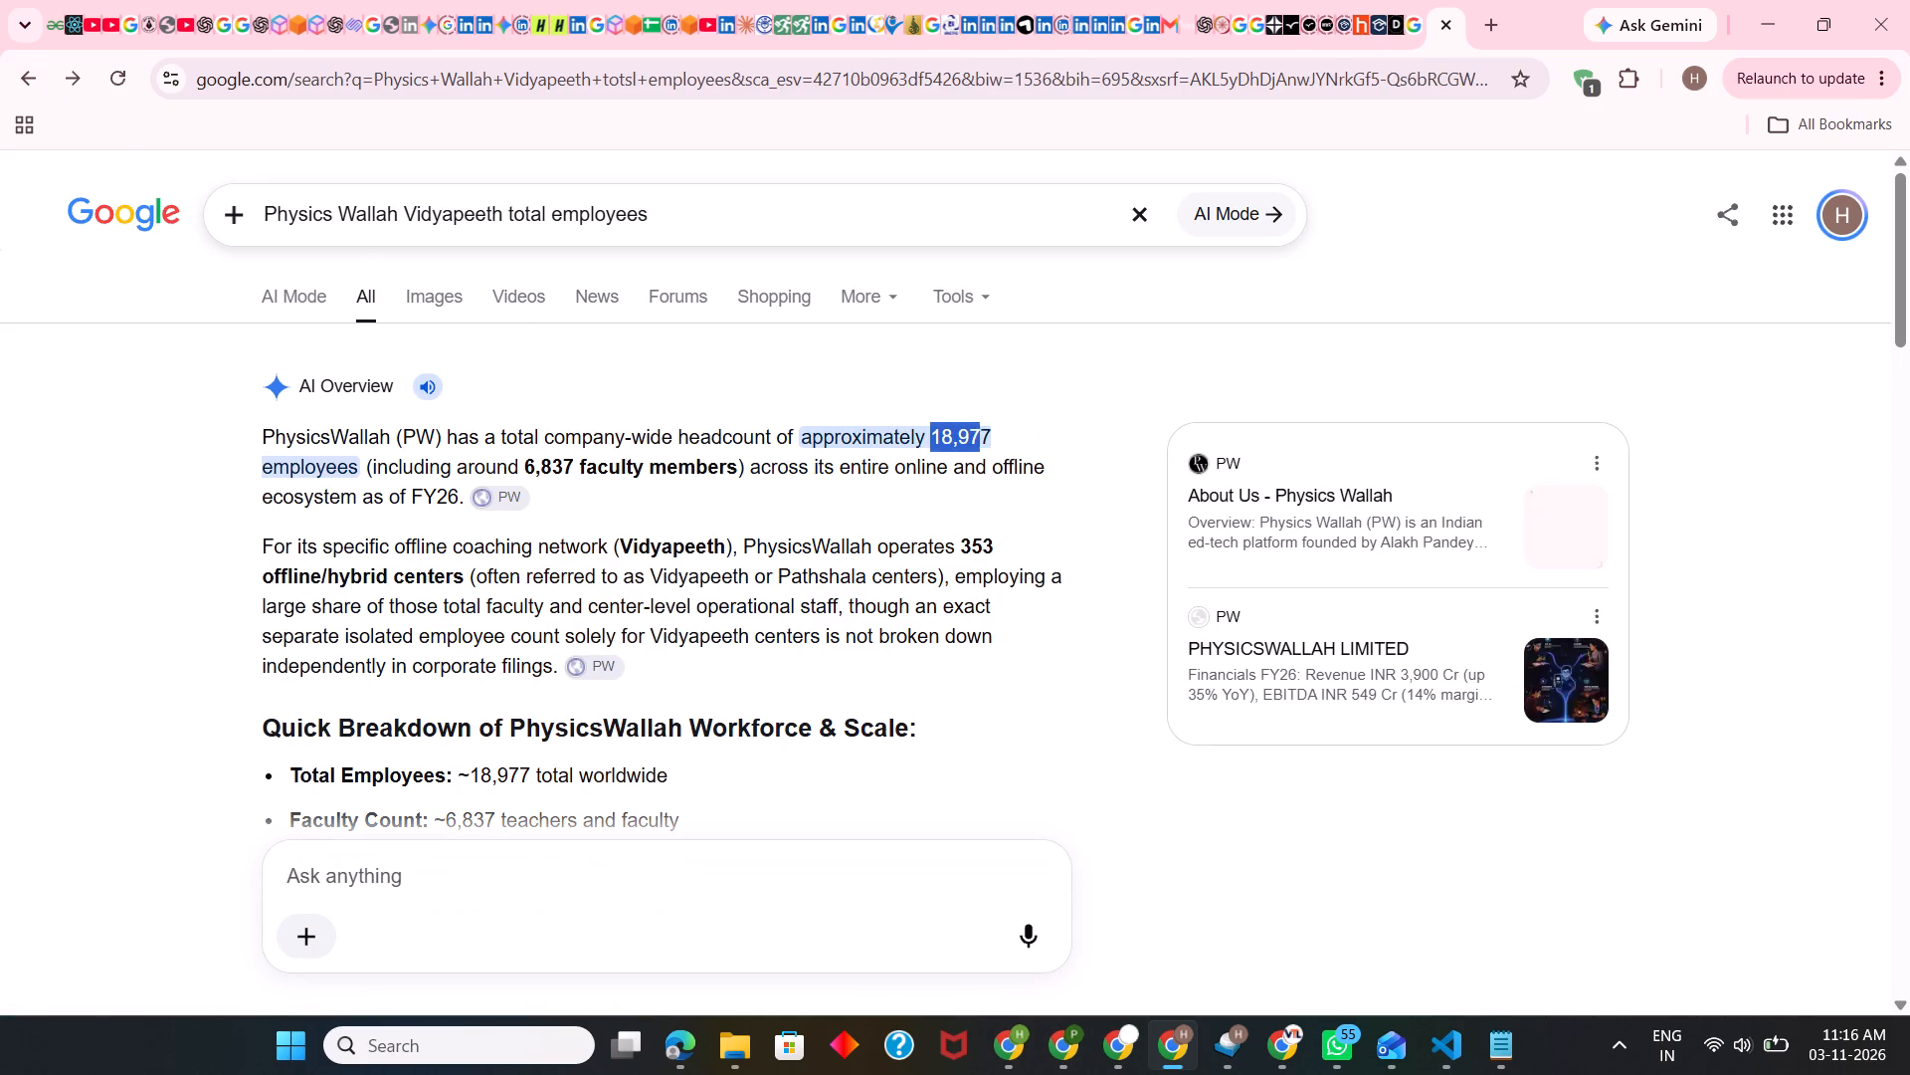
Copy the headcount 18,977 from the AI overview into the Physics Wallah Vidyapeeth Manpower cell, pasted as values only.
drag(984, 437, 986, 437)
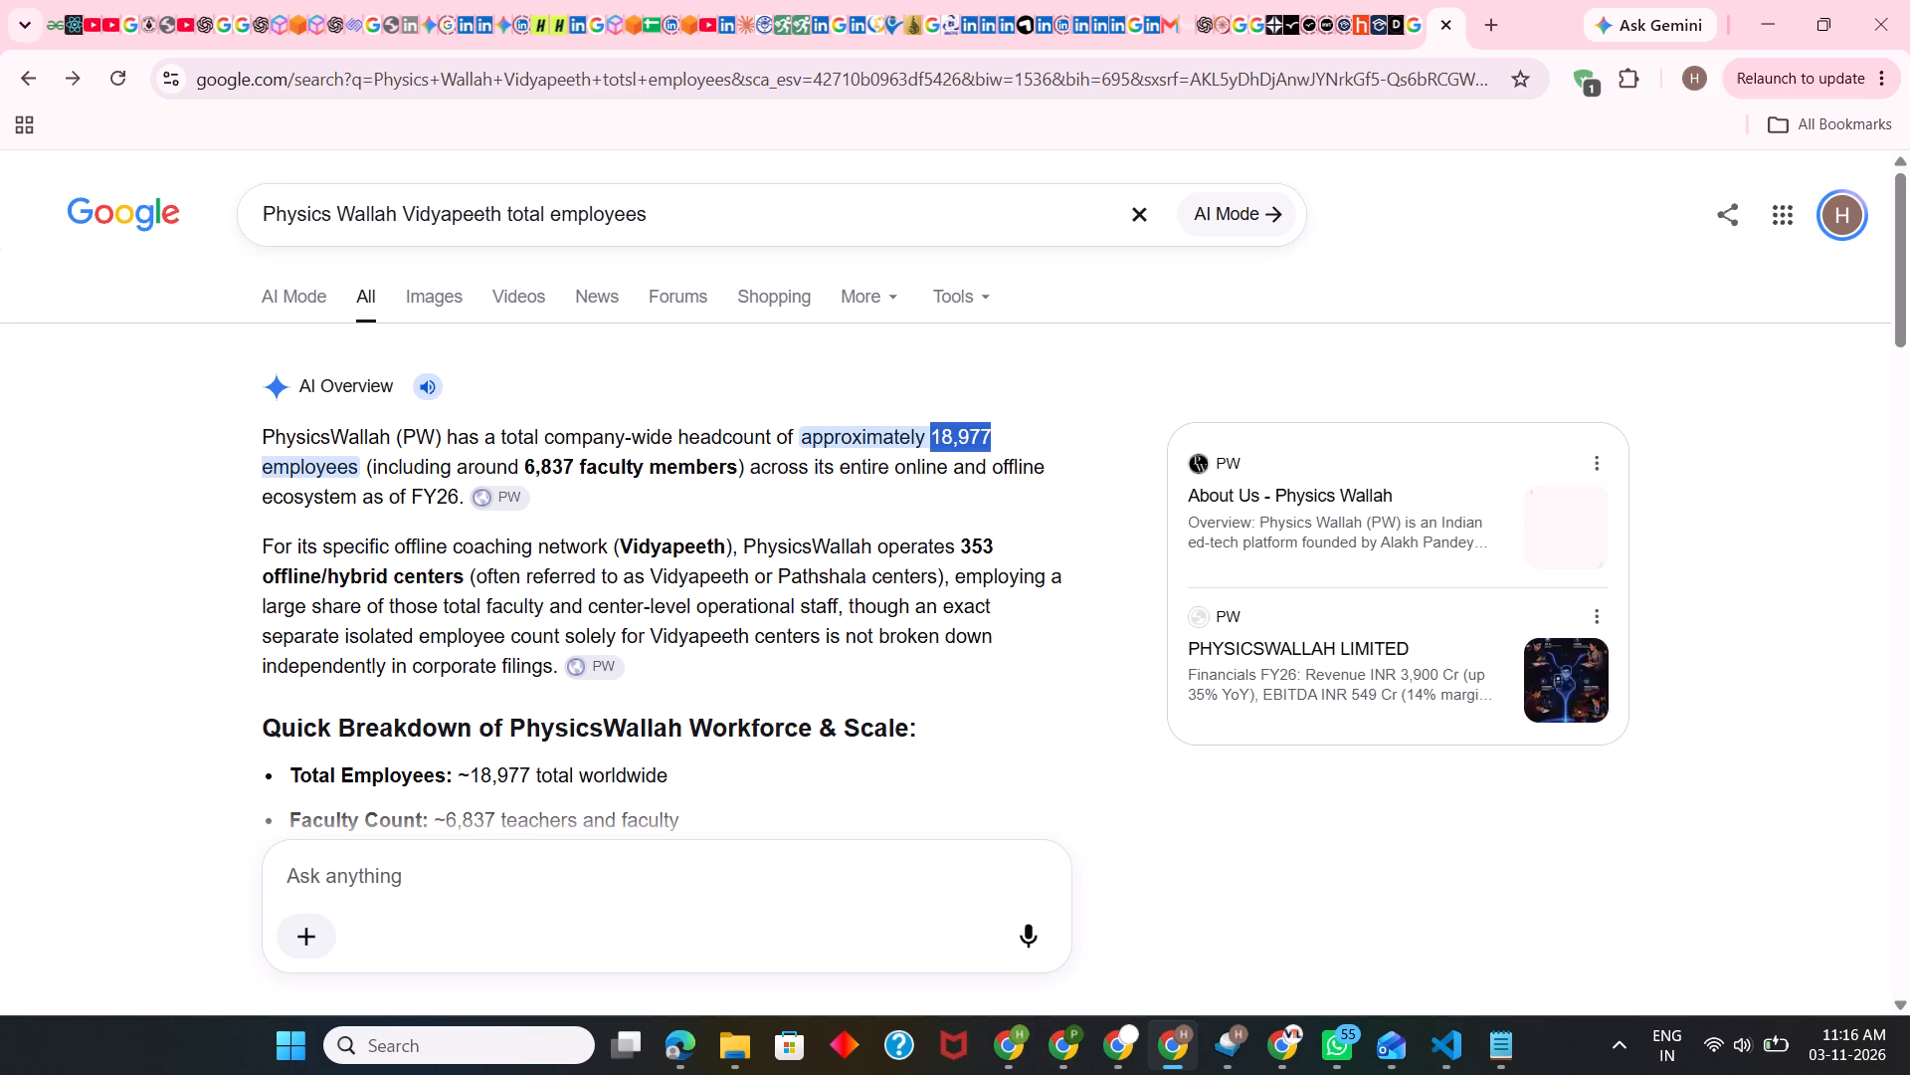
key(ctrl+c)
click(656, 28)
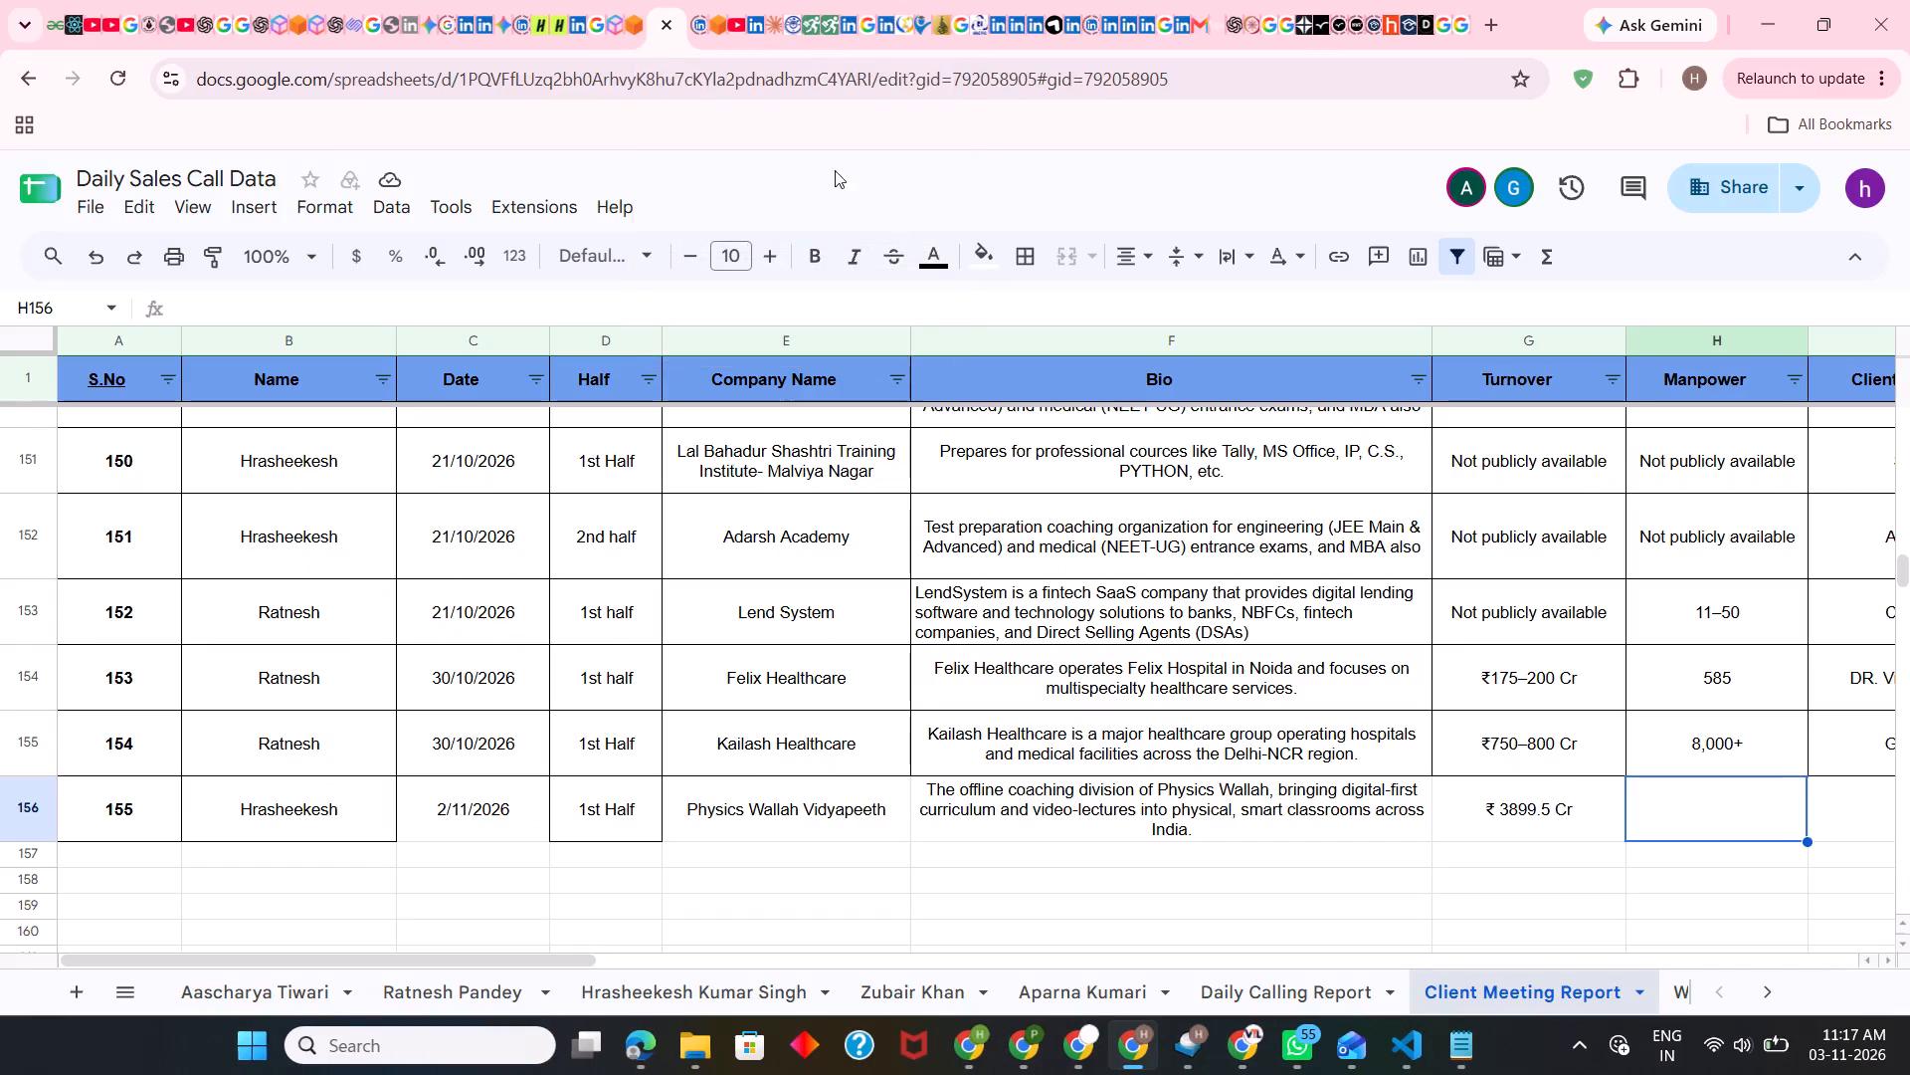
key(ctrl+v)
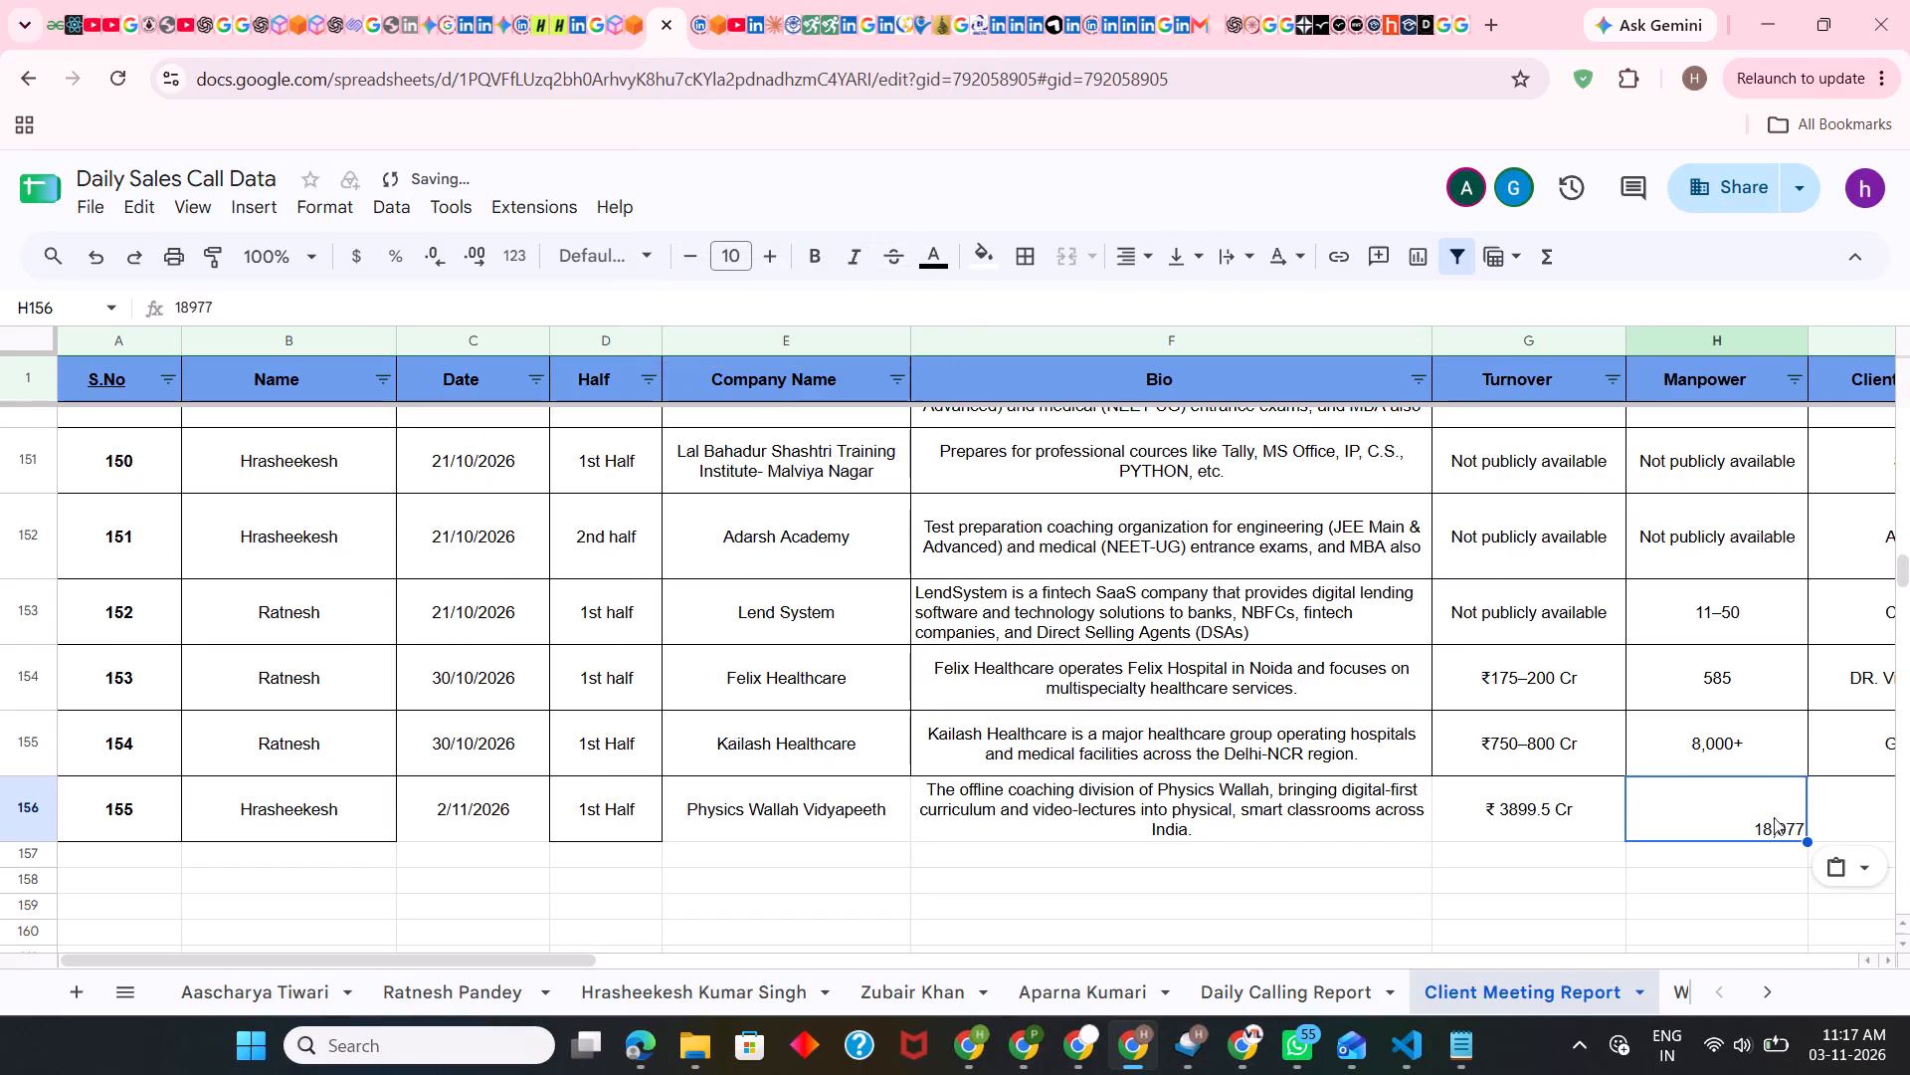
click(1830, 856)
click(1817, 684)
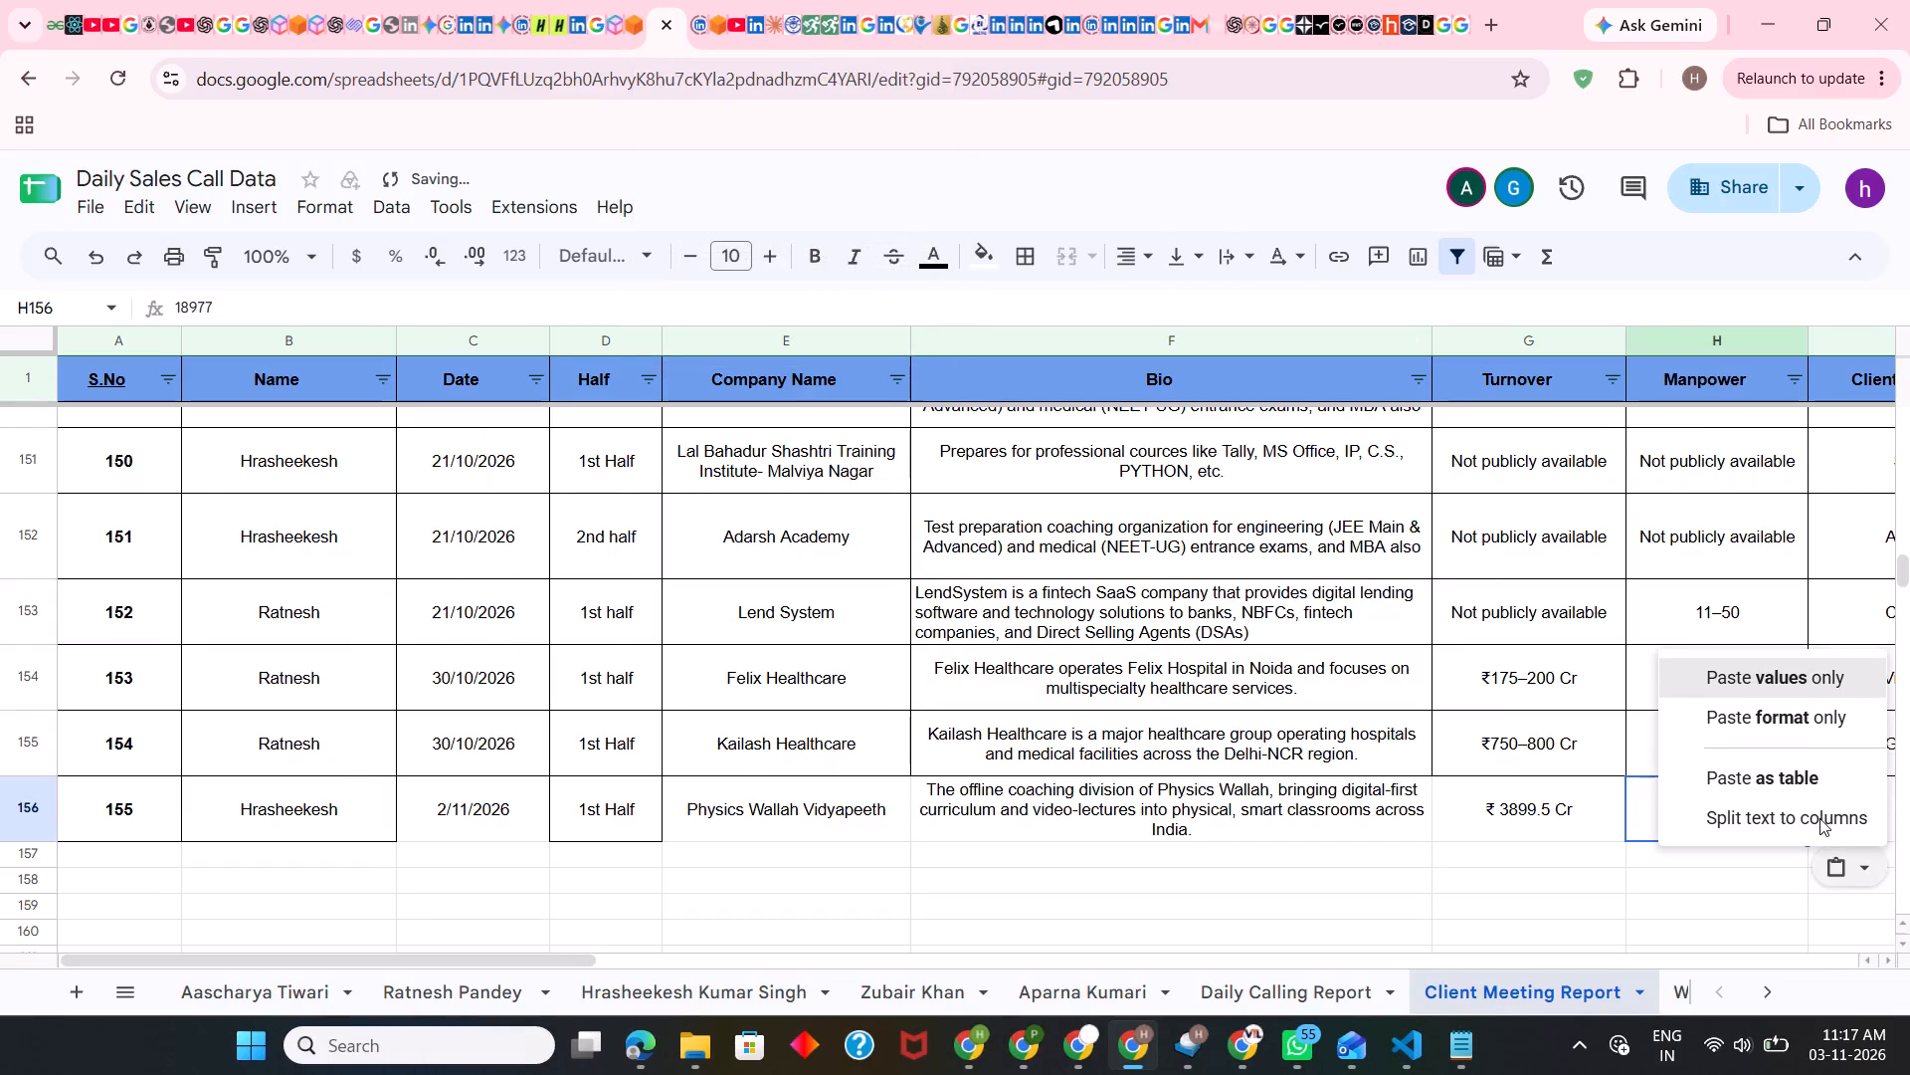
Enter "Harsh" as the Client Name in the Physics Wallah Vidyapeeth row.
scroll(1819, 818, left, 3)
click(1511, 803)
text(Harsh)
click(1648, 795)
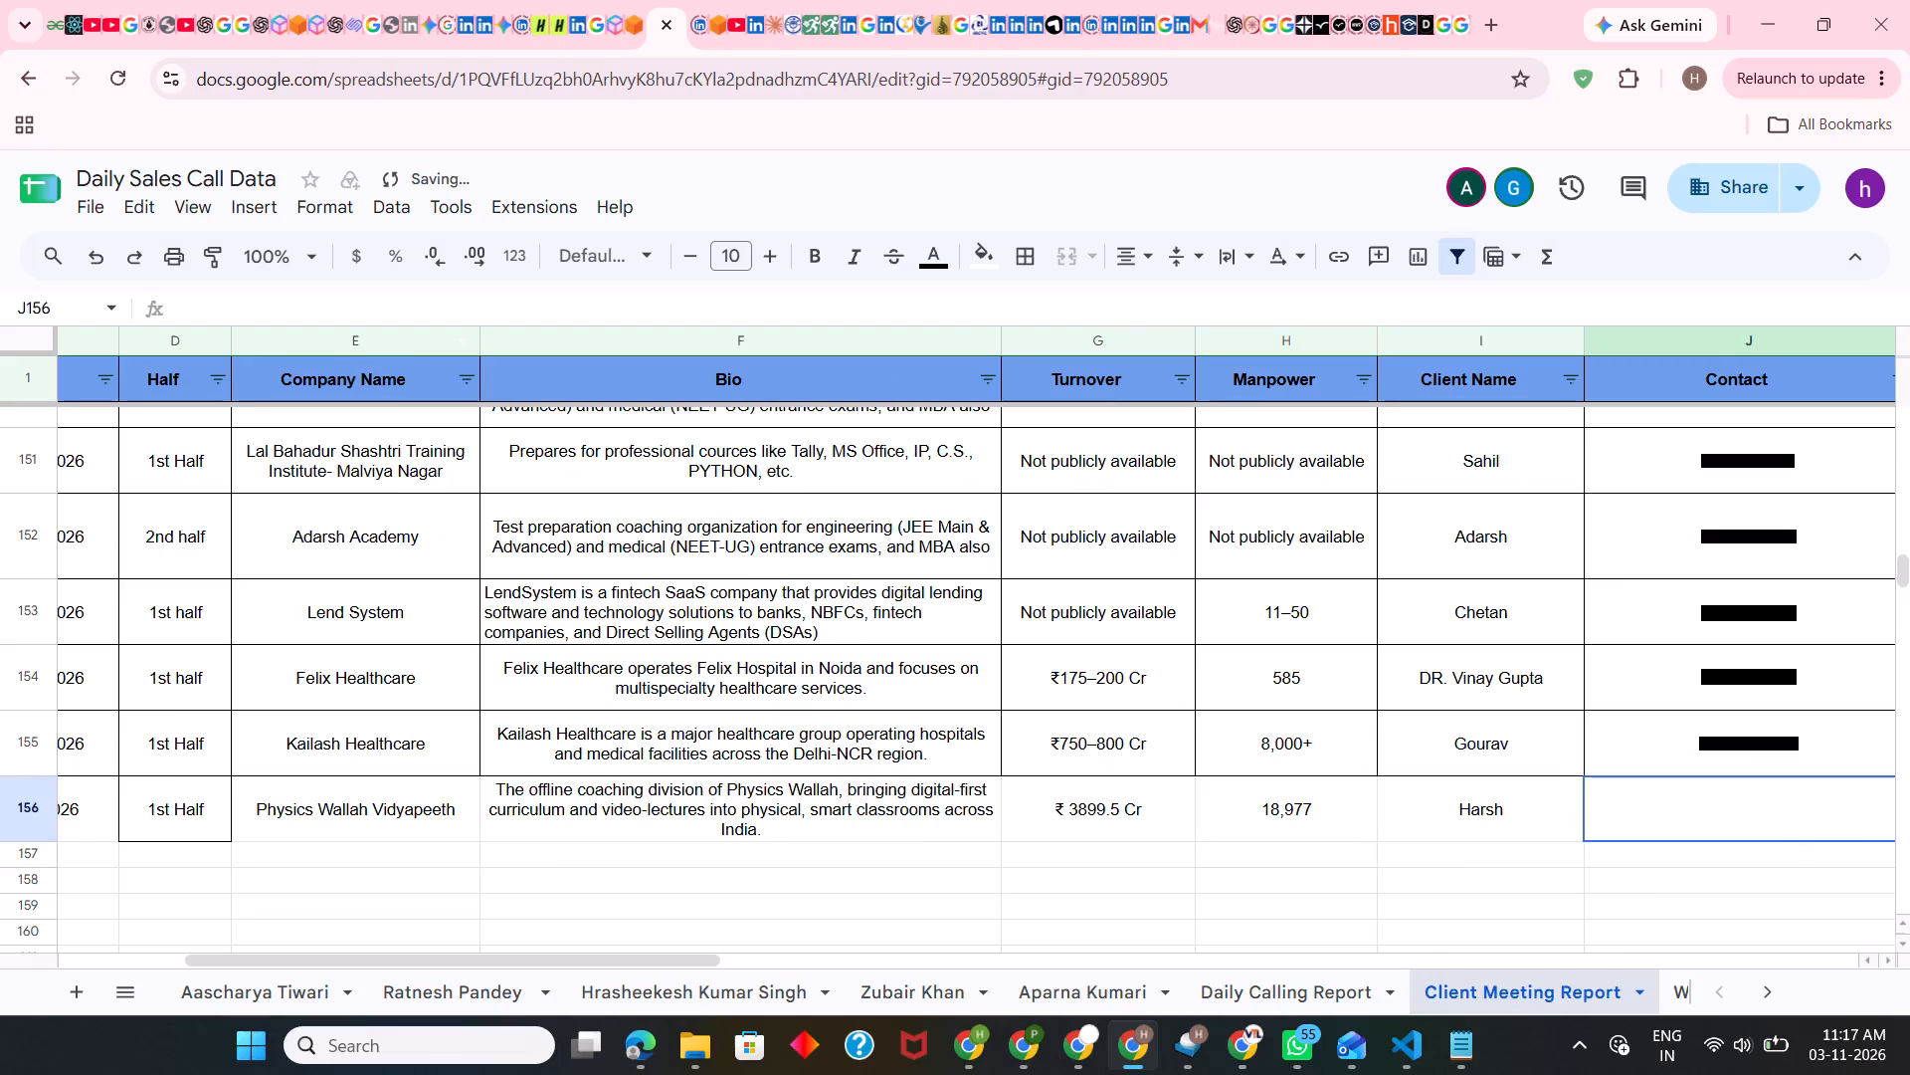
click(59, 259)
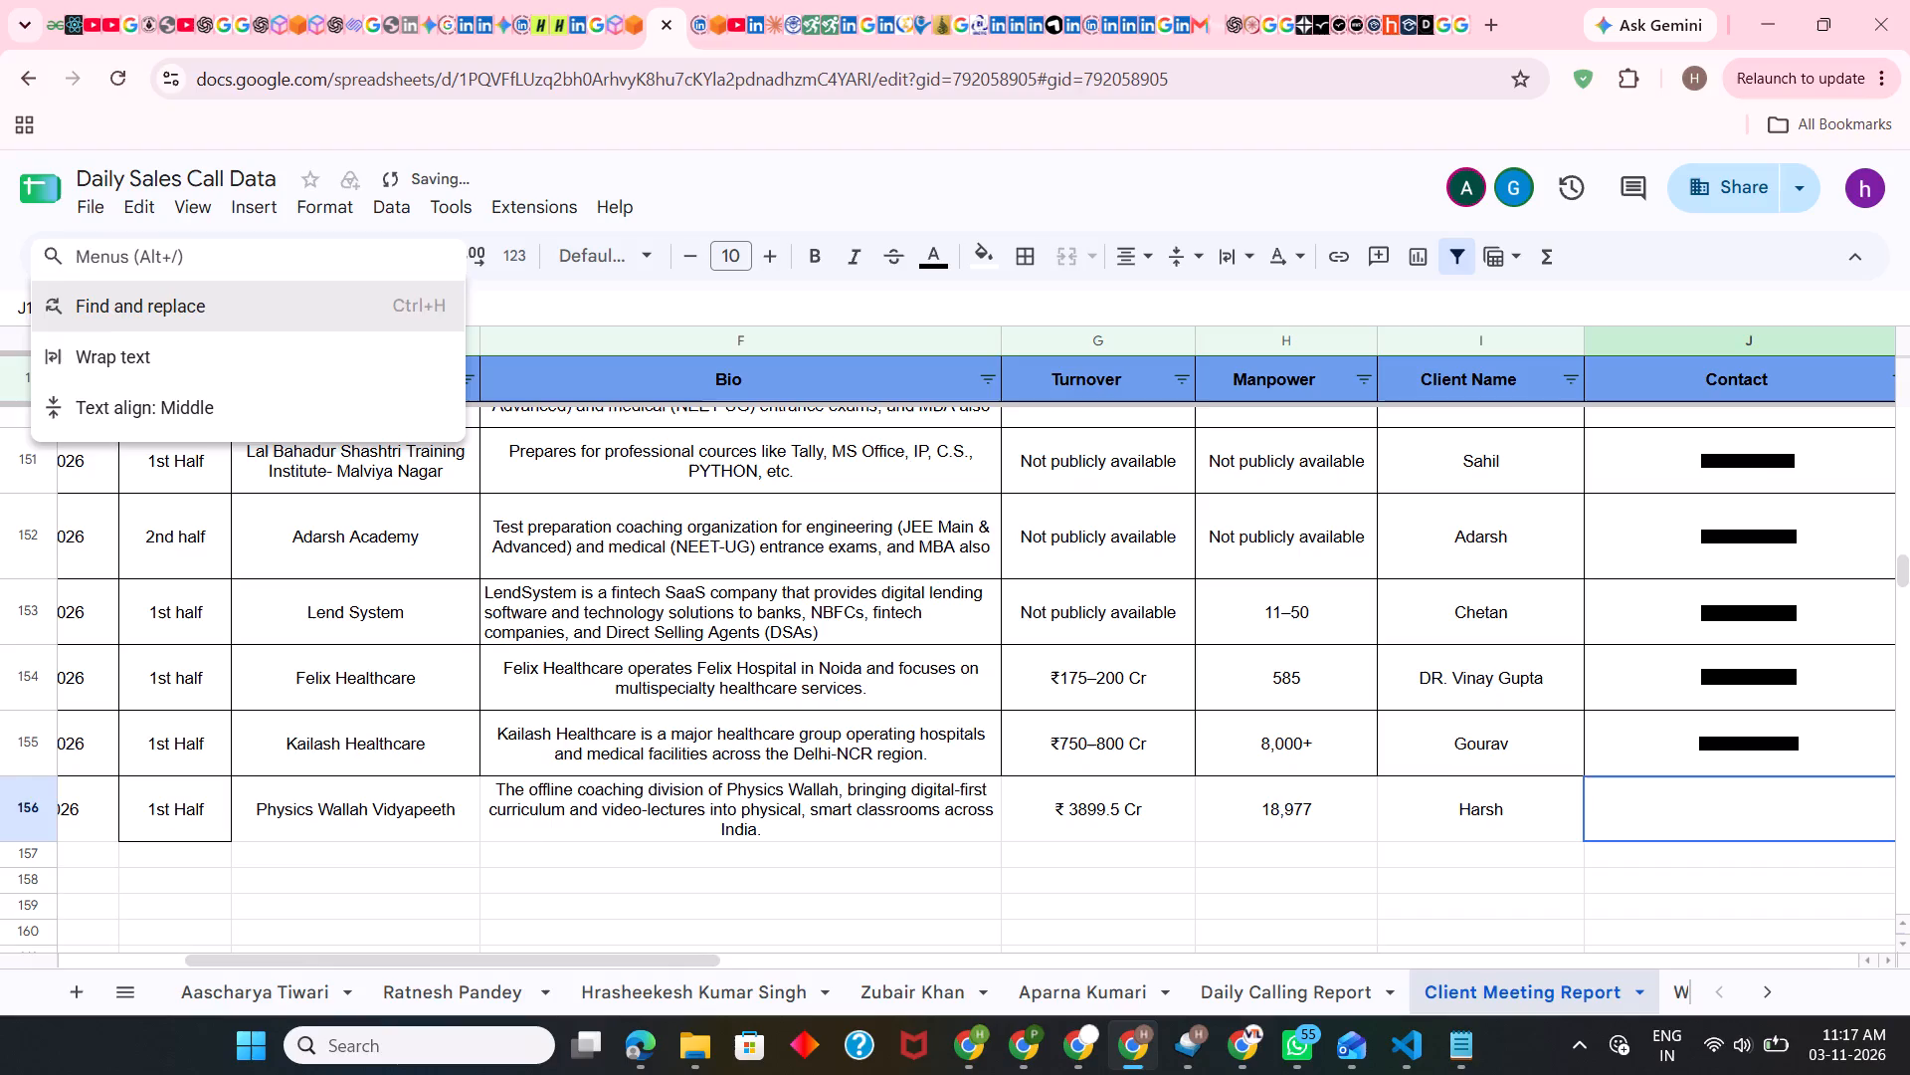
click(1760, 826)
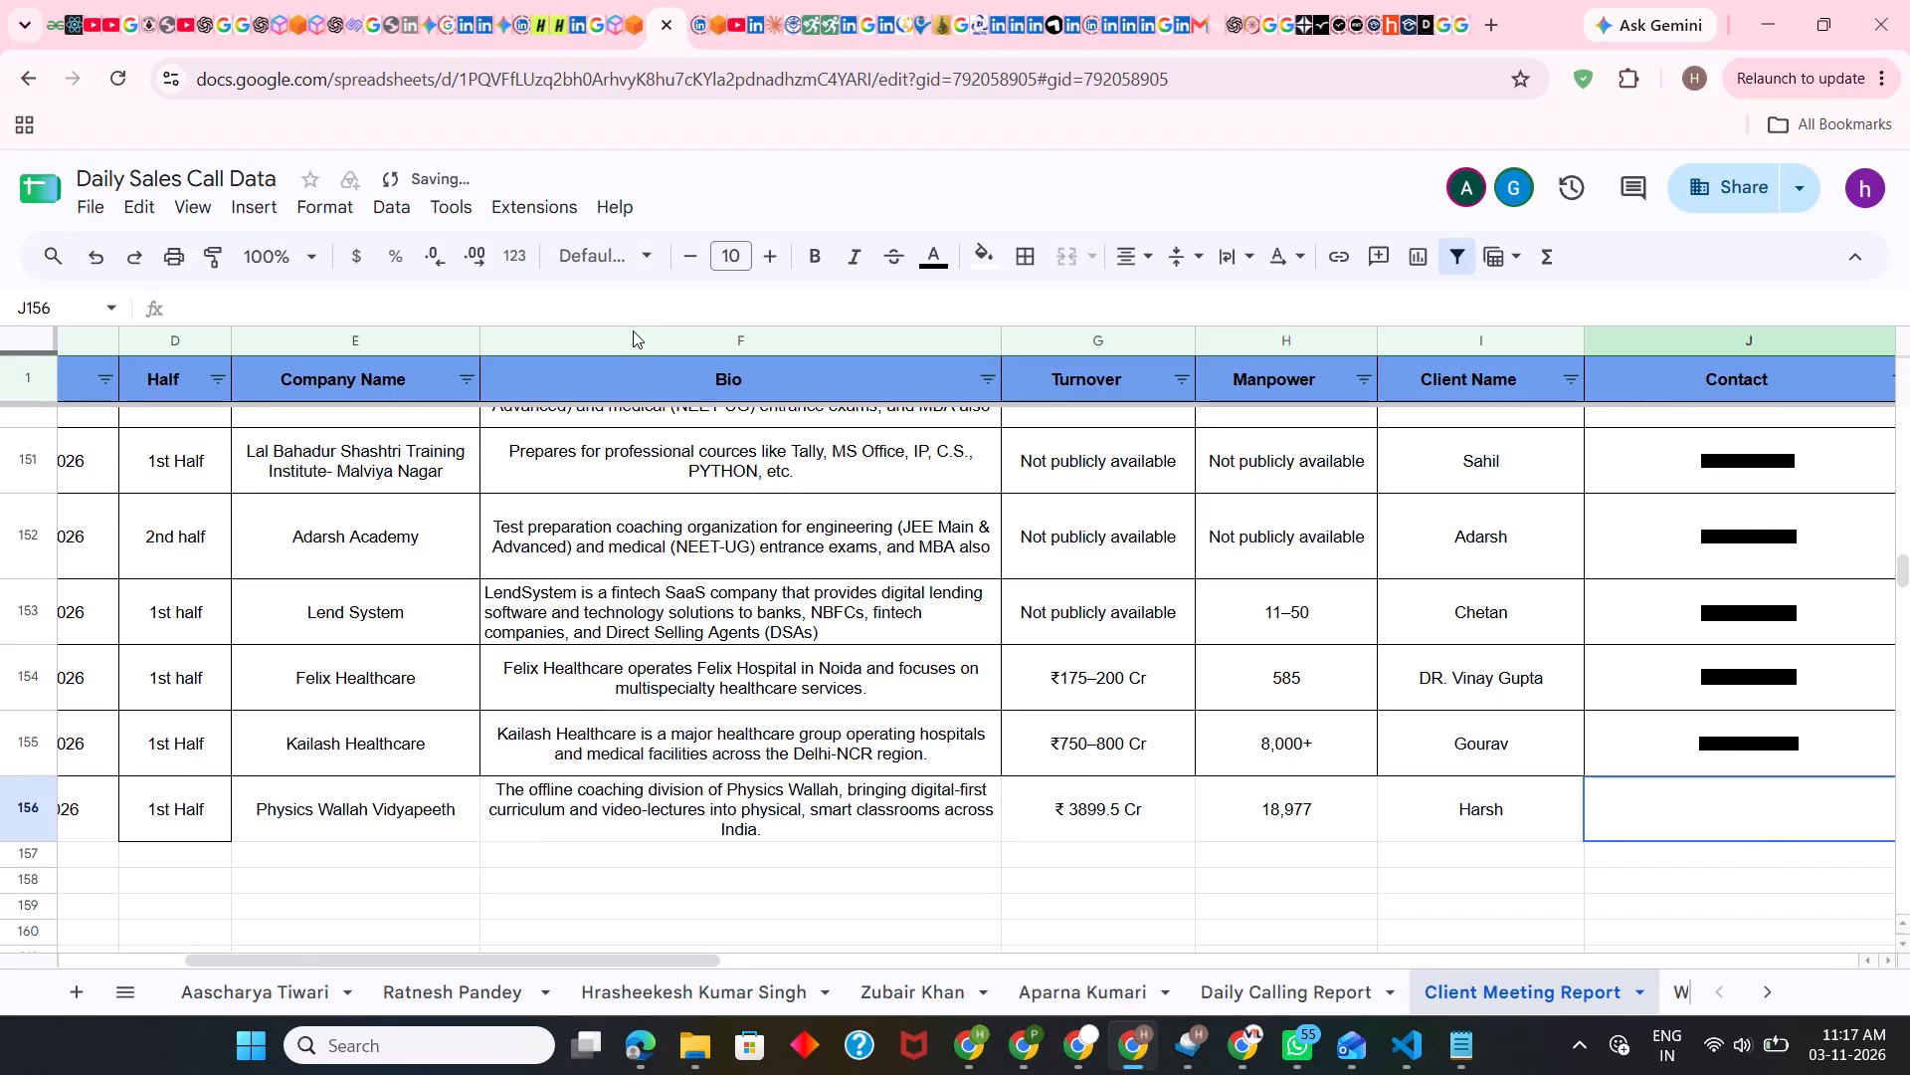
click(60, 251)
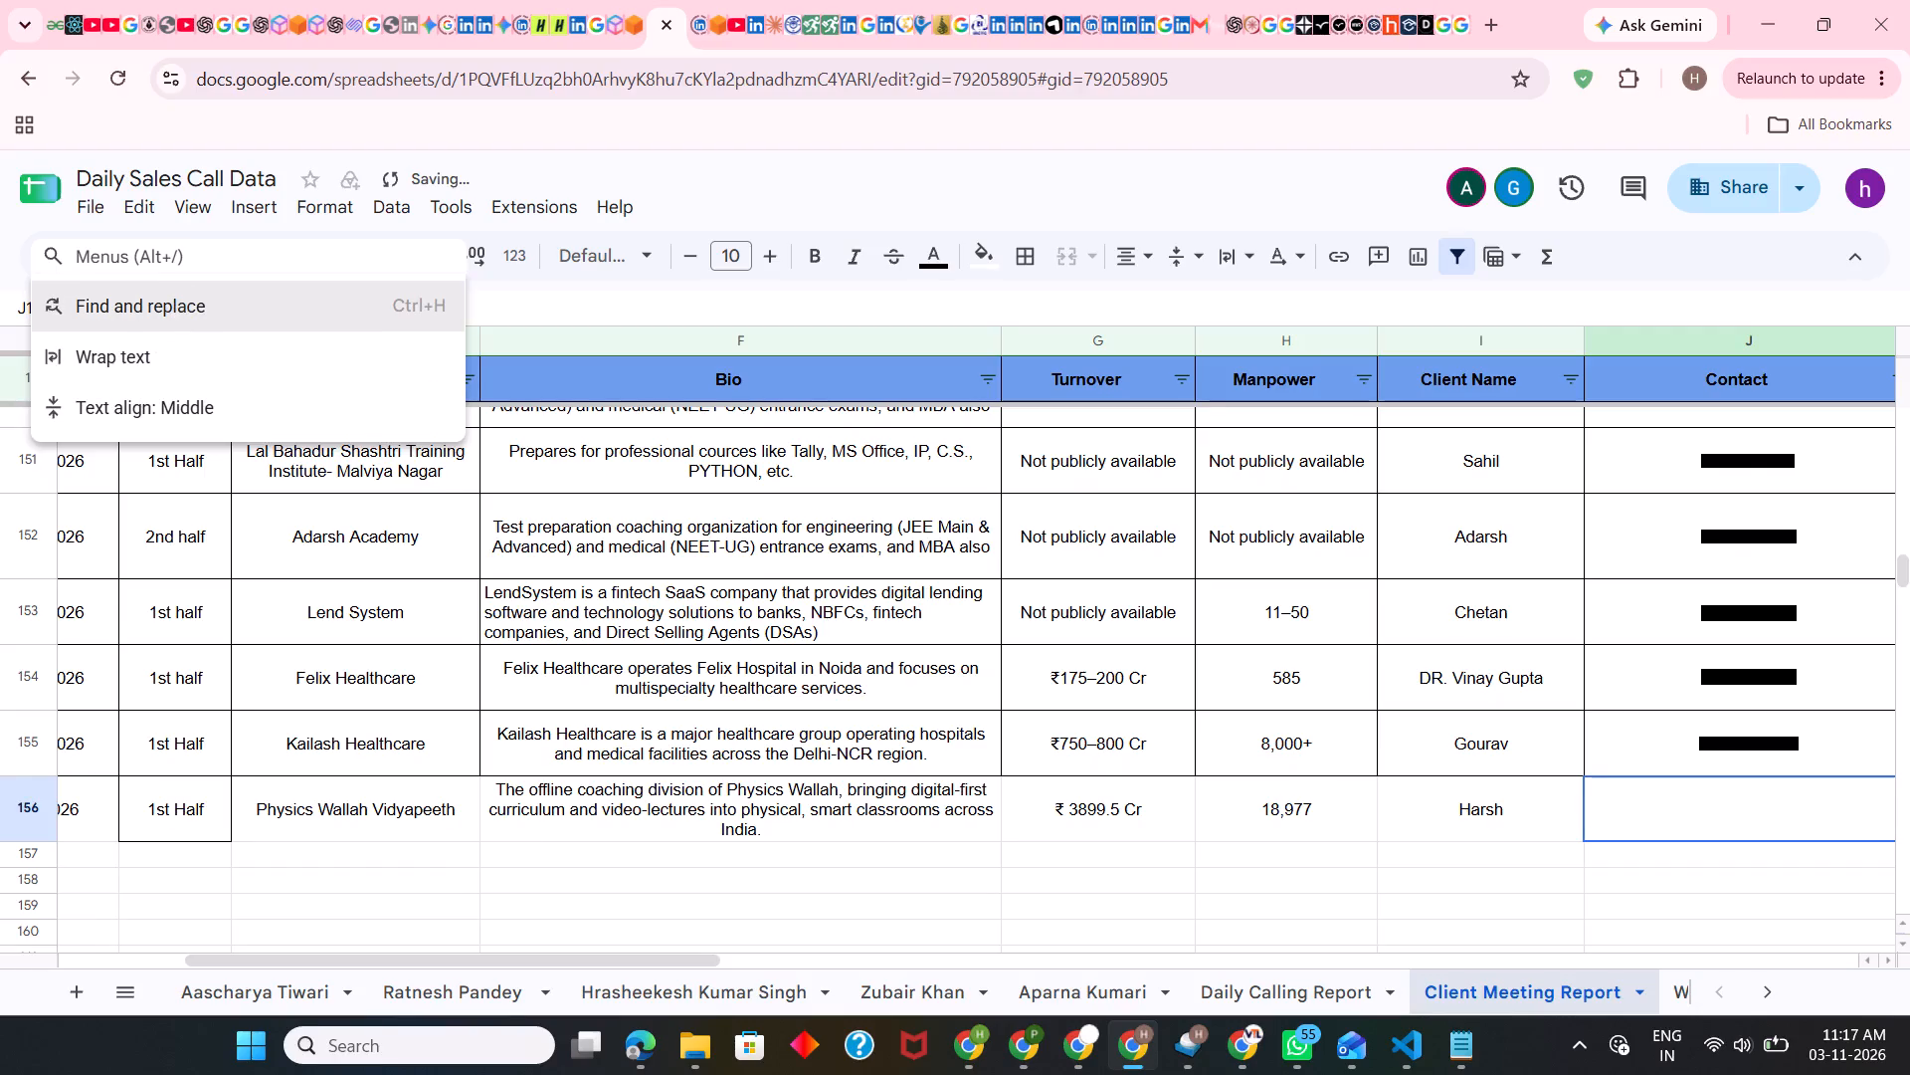
Search the Client Meeting Report sheet for "Harsh" to locate the earlier entry for this client.
key(ctrl+f)
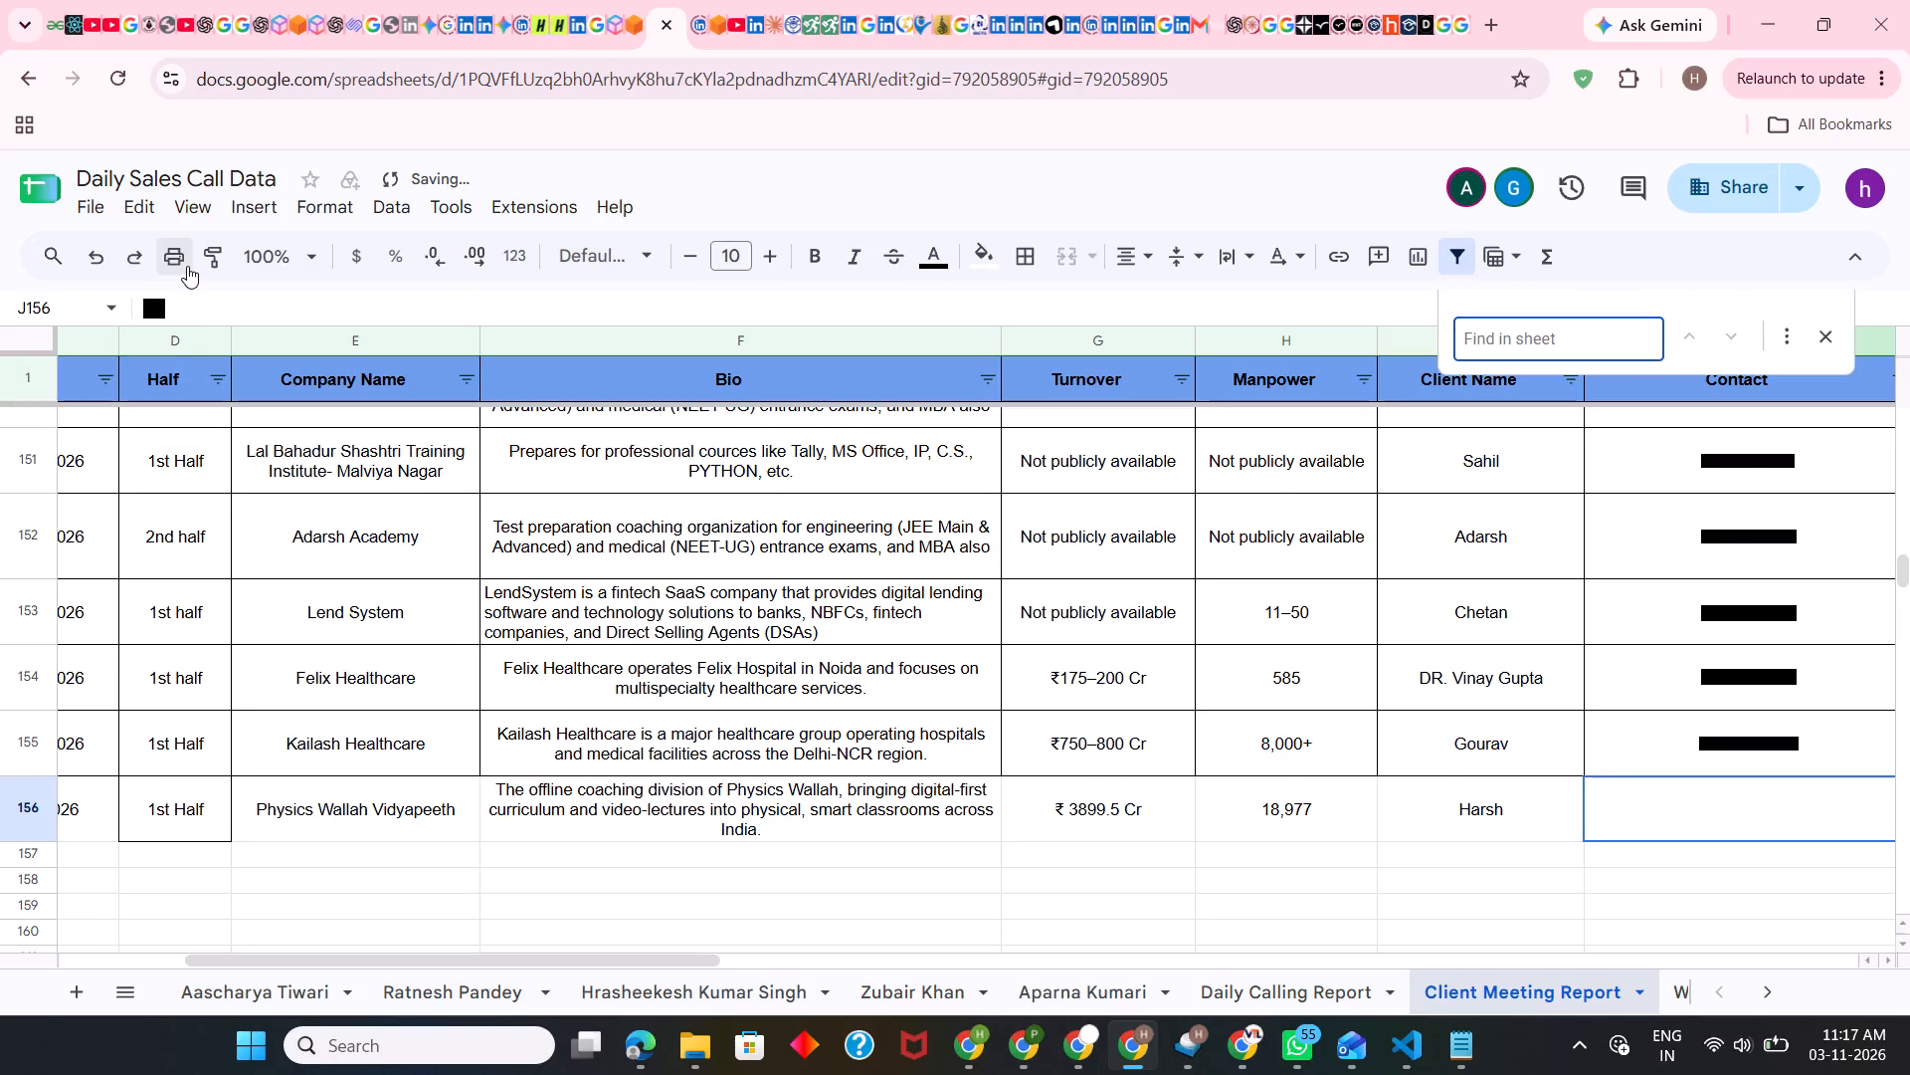
key(BackSpace)
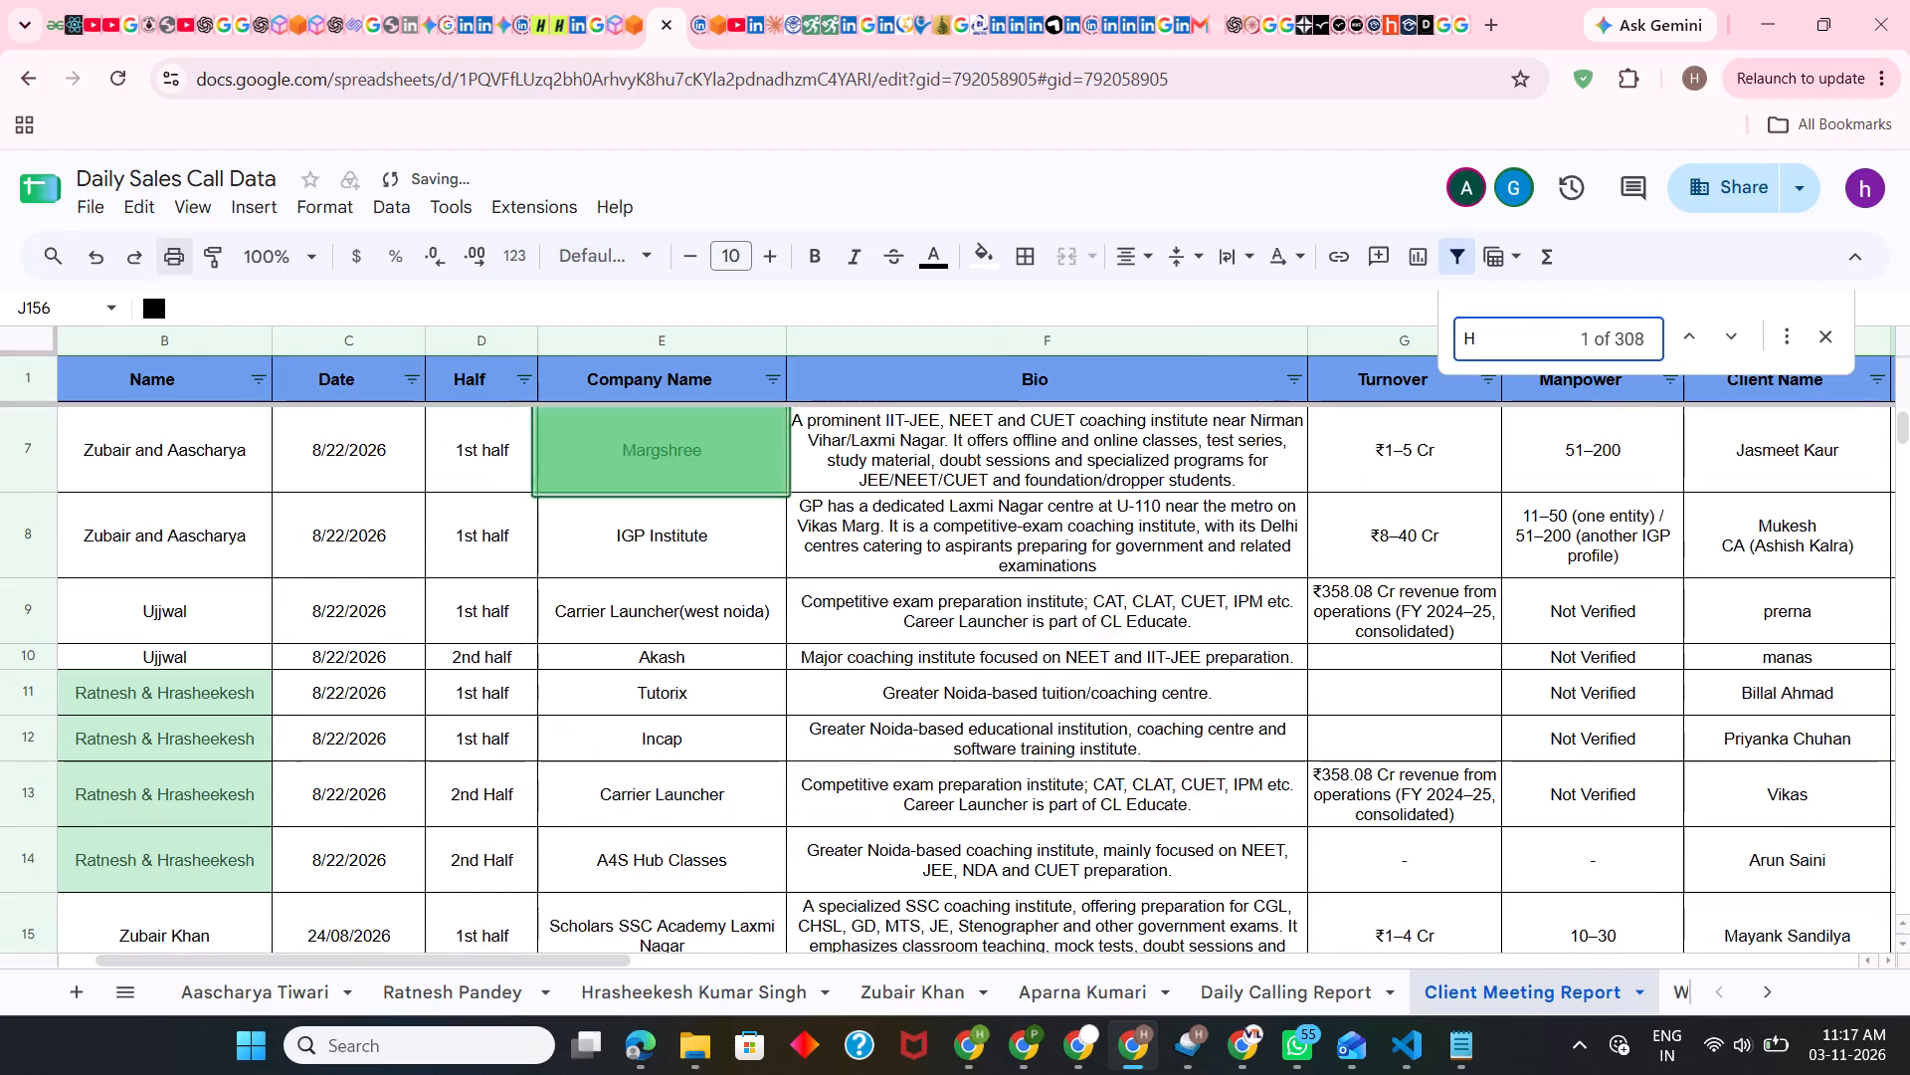
text(ARSH)
key(BackSpace)
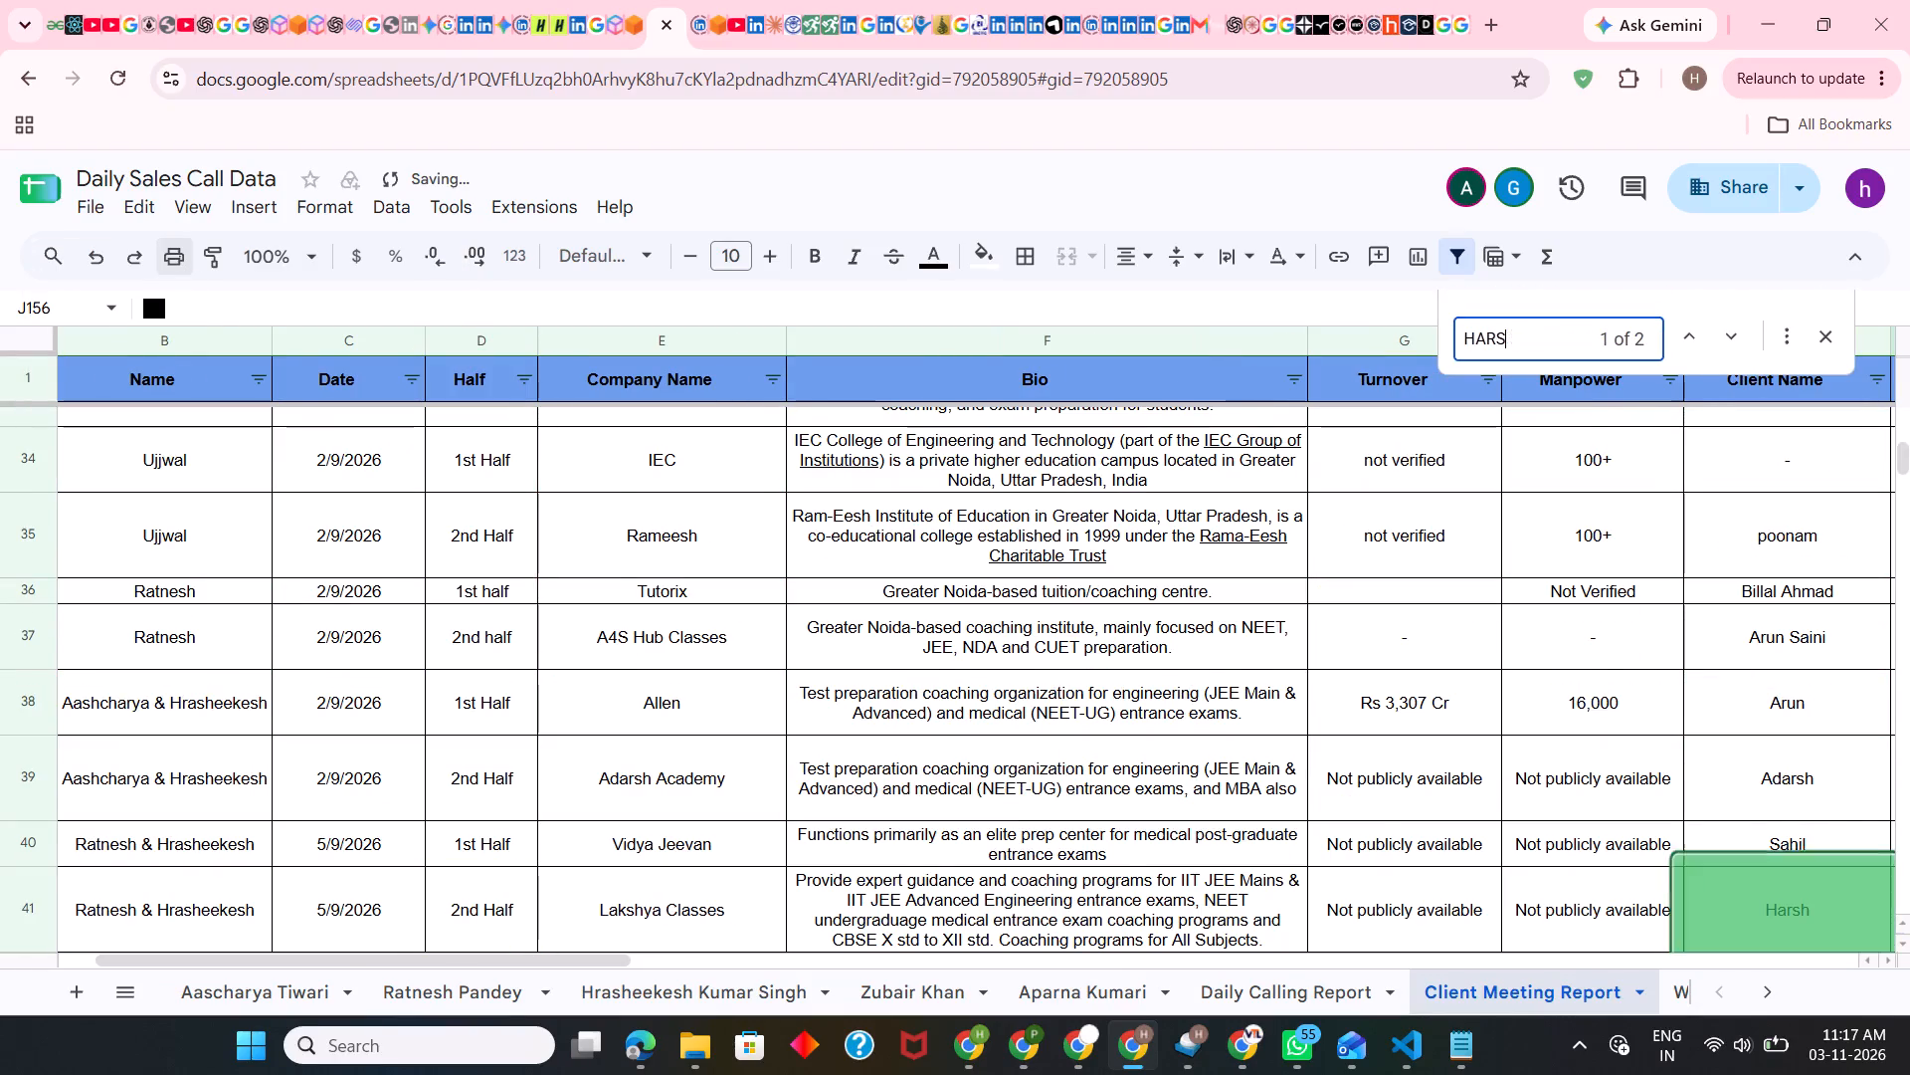
key(BackSpace)
text(arsh)
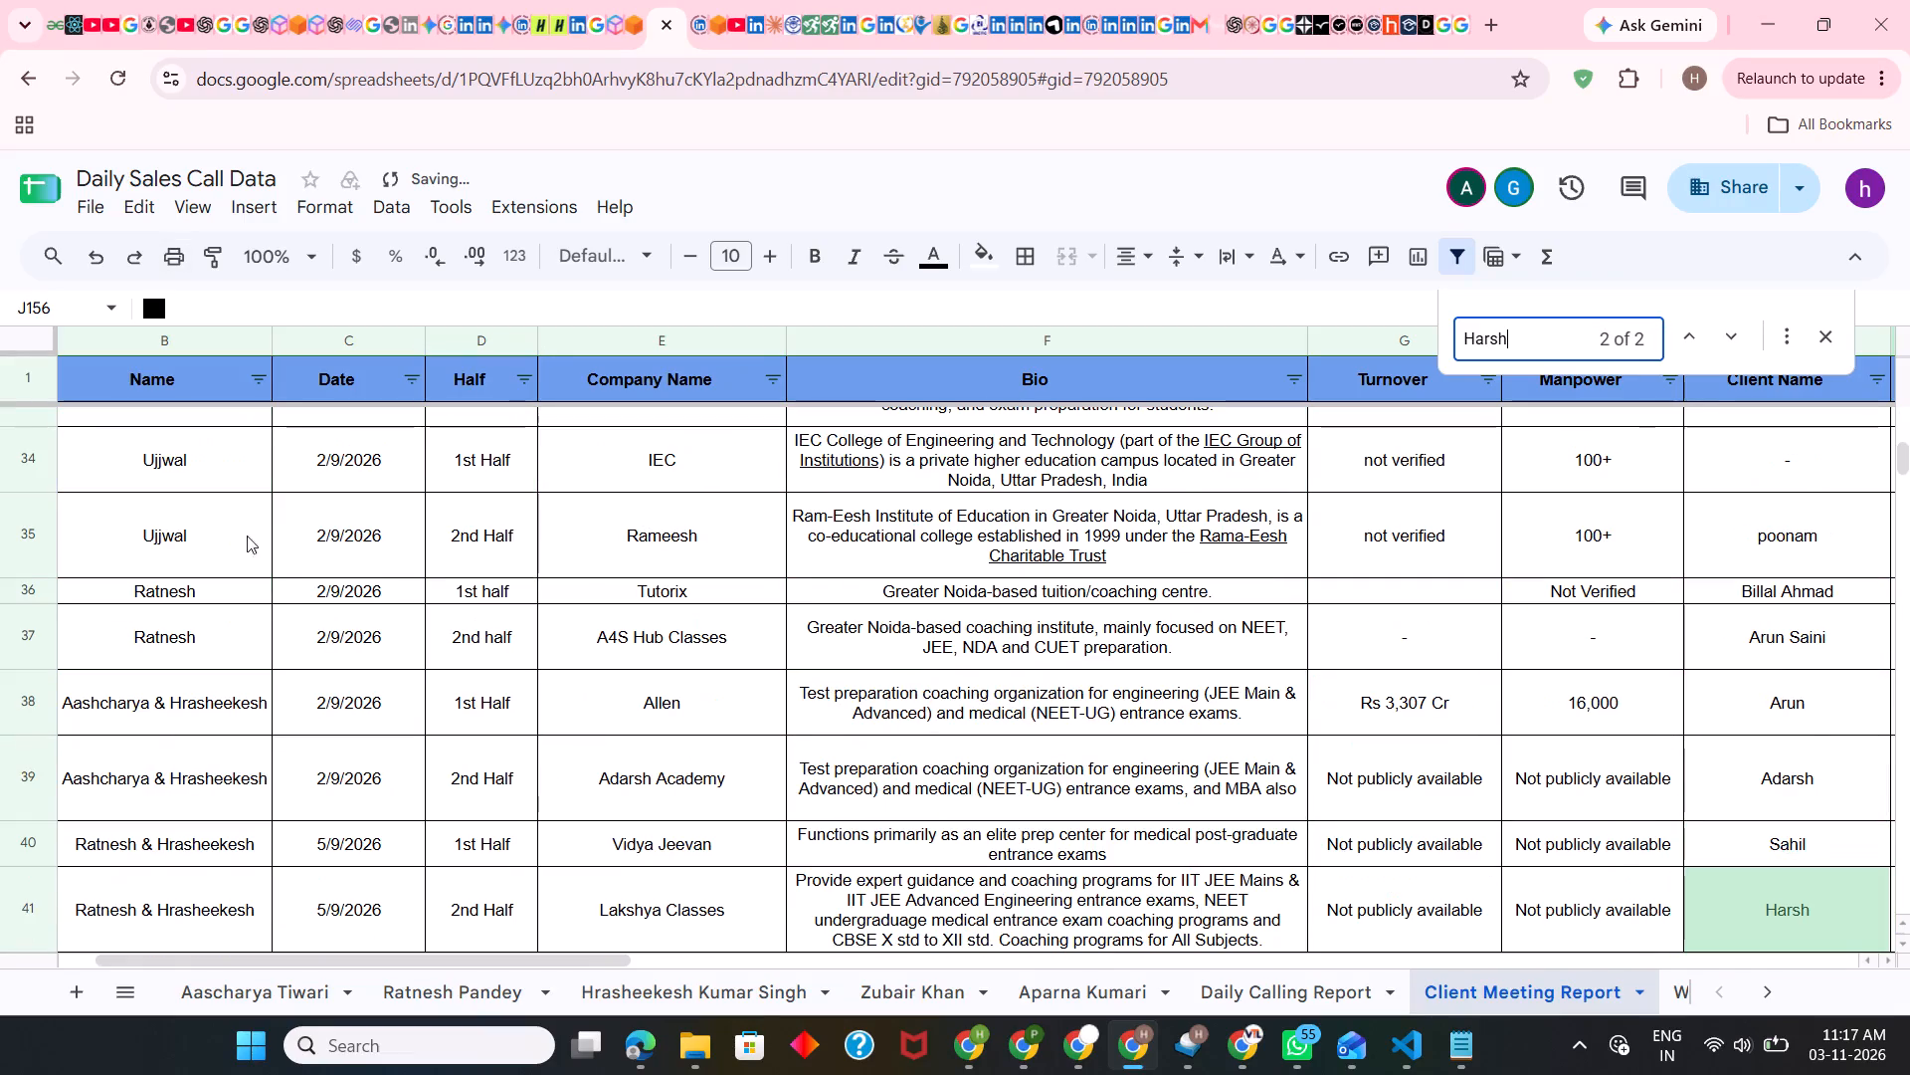
Copy Harsh's contact number from the Lakshya Classes row into the Contact cell of the Physics Wallah Vidyapeeth row.
scroll(1431, 810, left, 6)
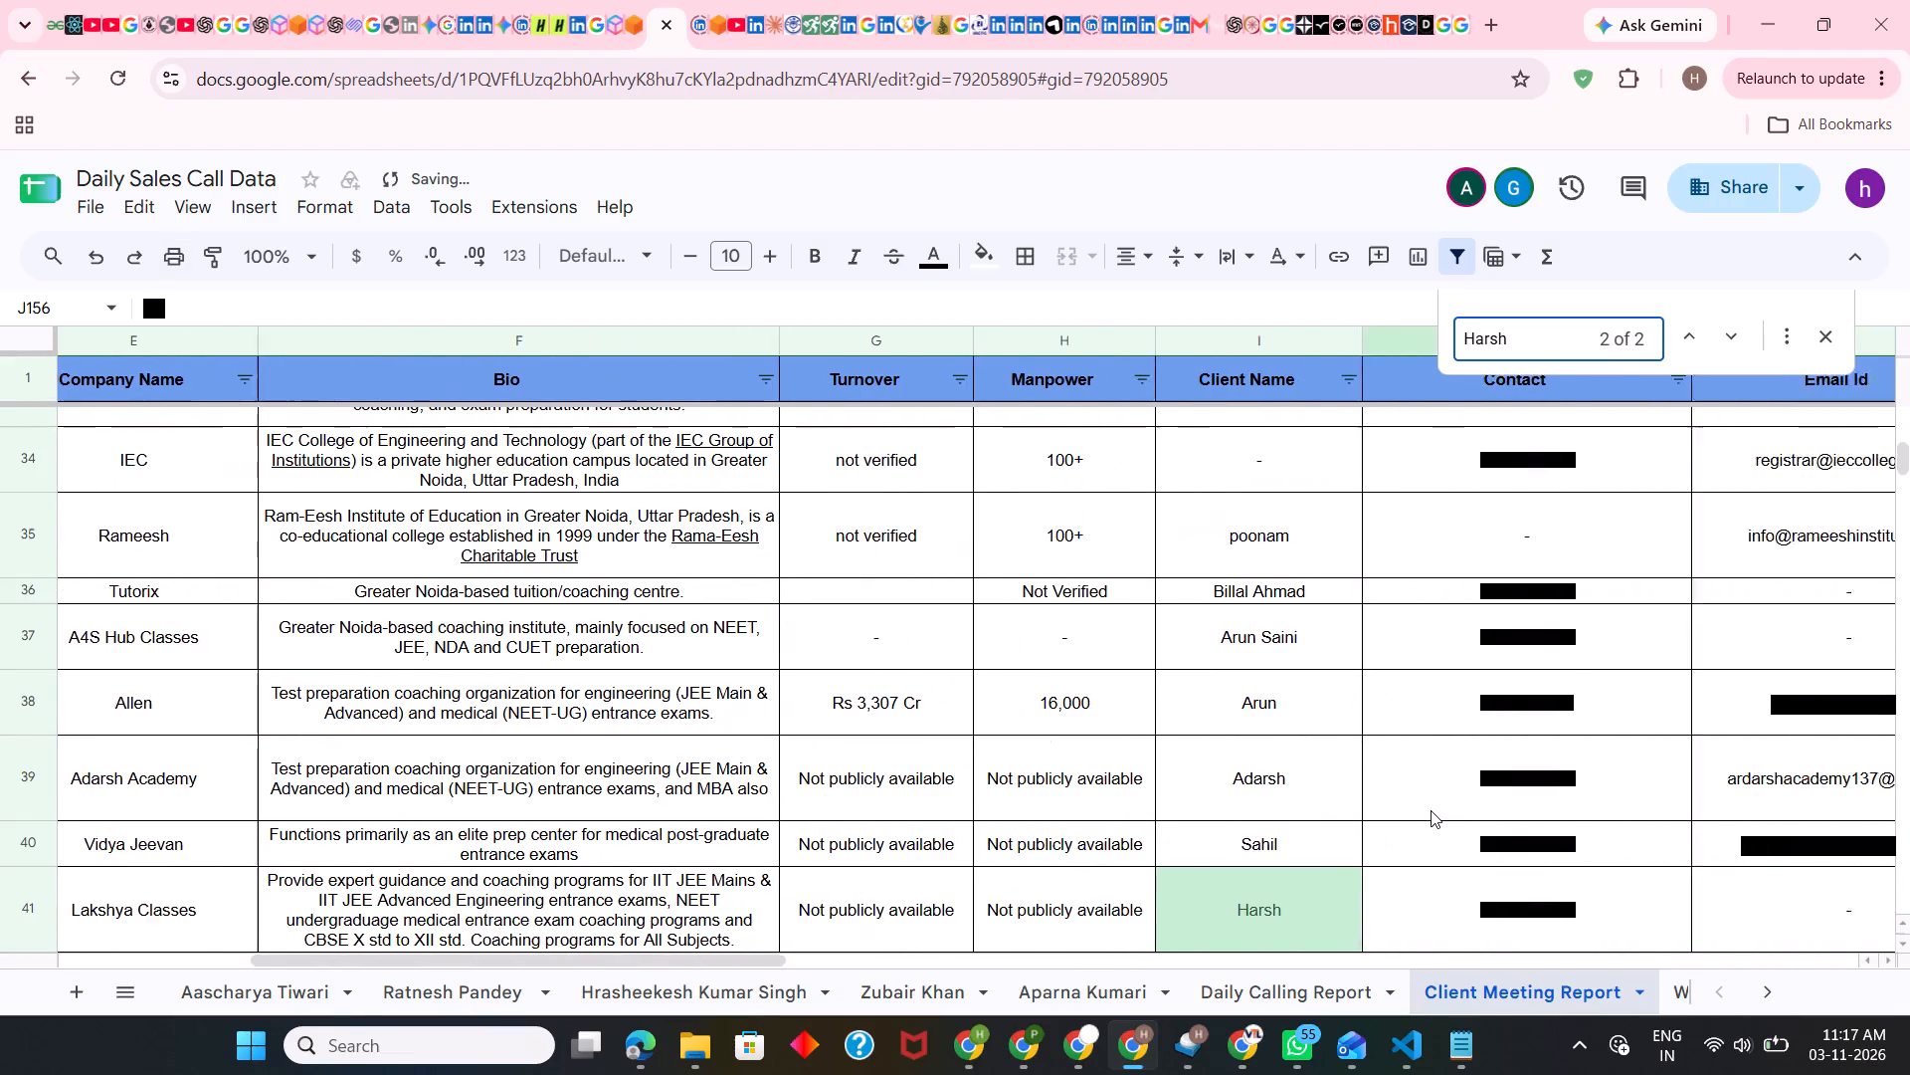
click(1437, 886)
key(ctrl+c)
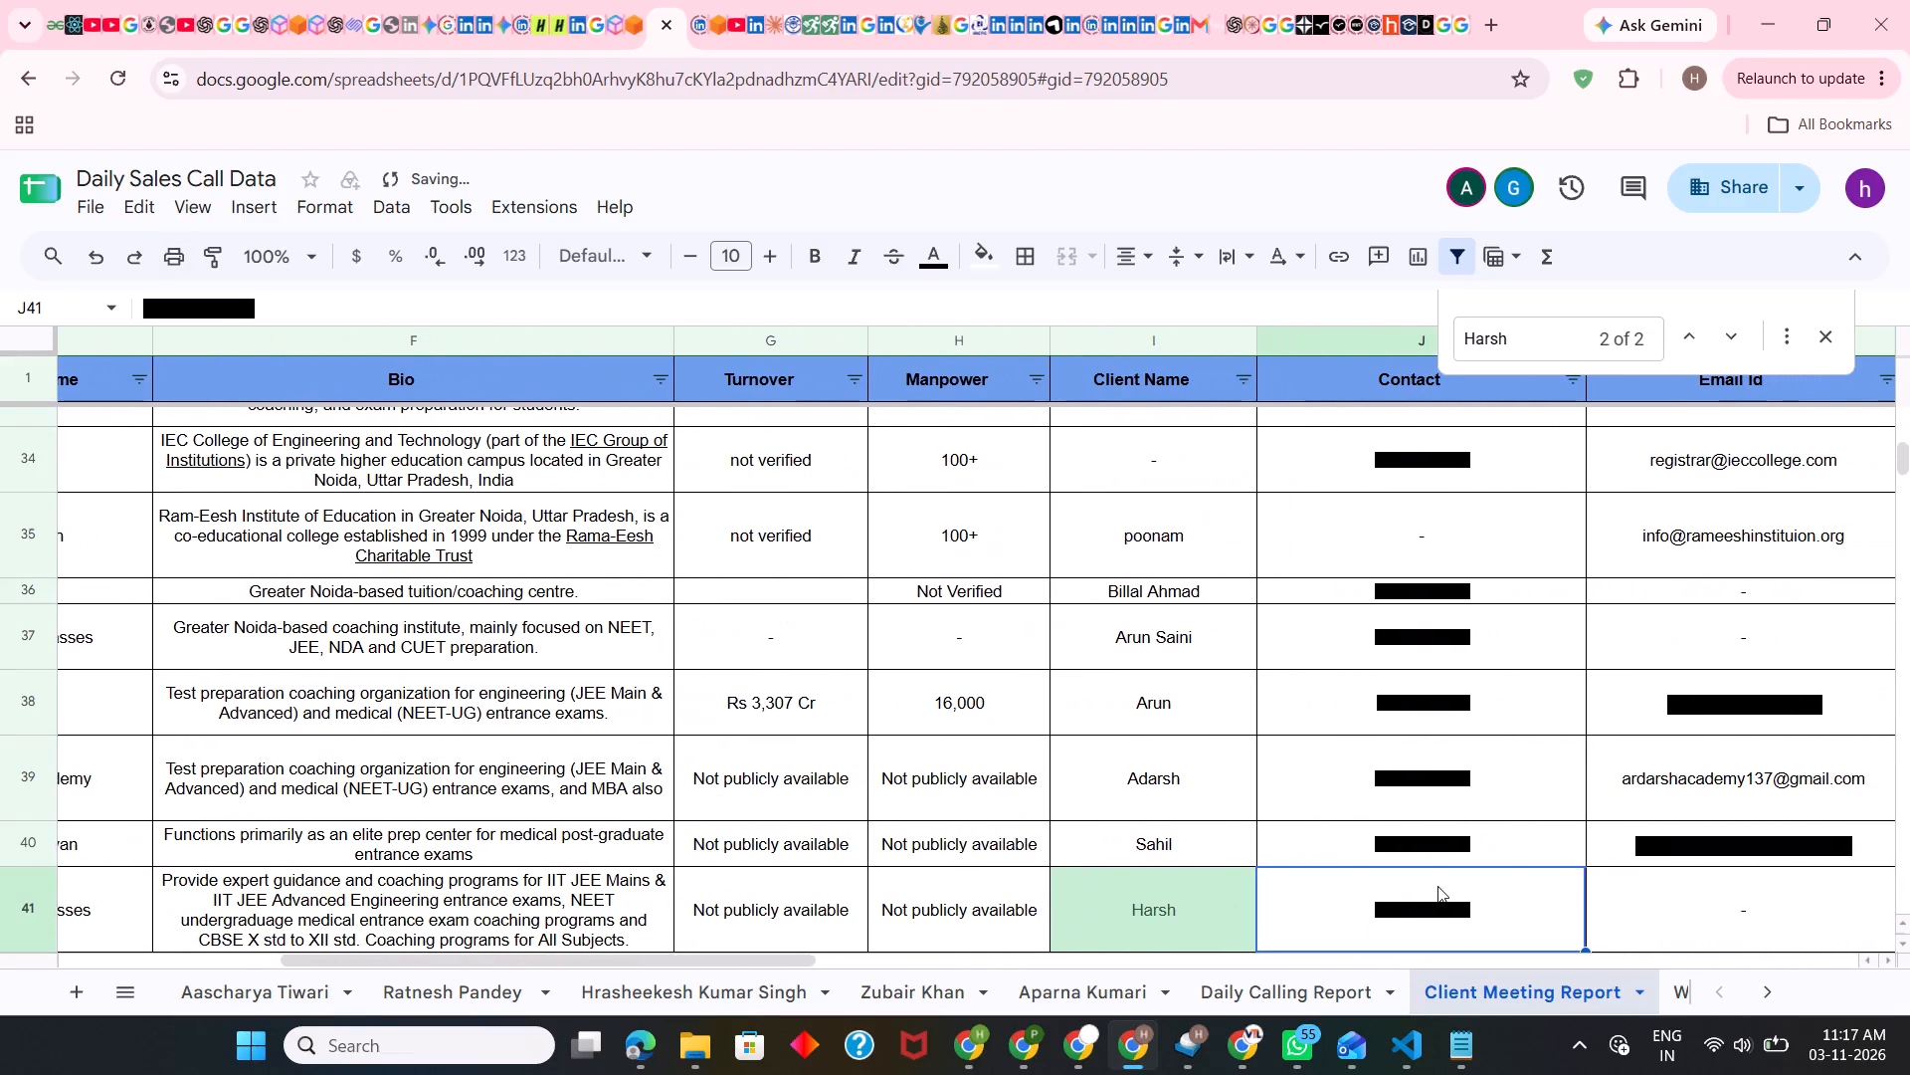
scroll(1437, 886, down, 17)
scroll(1437, 886, down, 7)
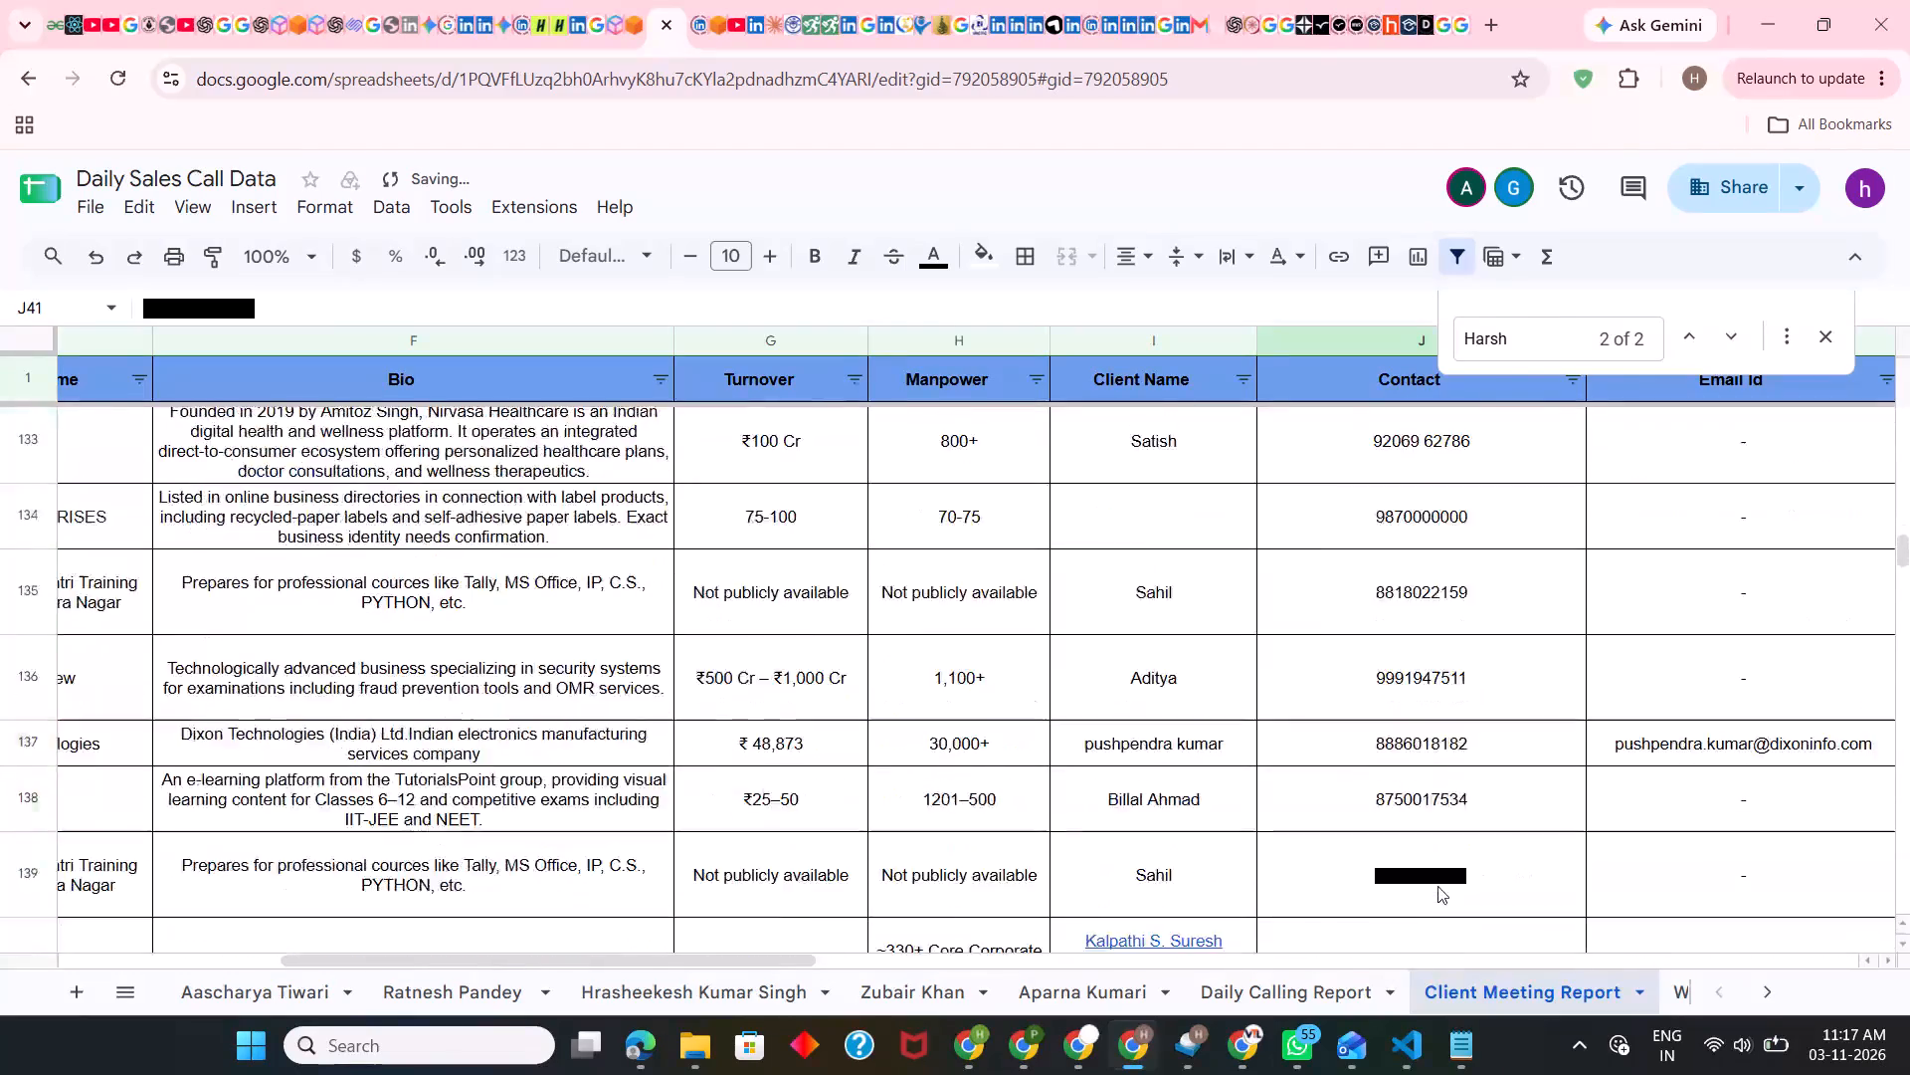
scroll(1437, 886, down, 6)
scroll(1437, 886, up, 9)
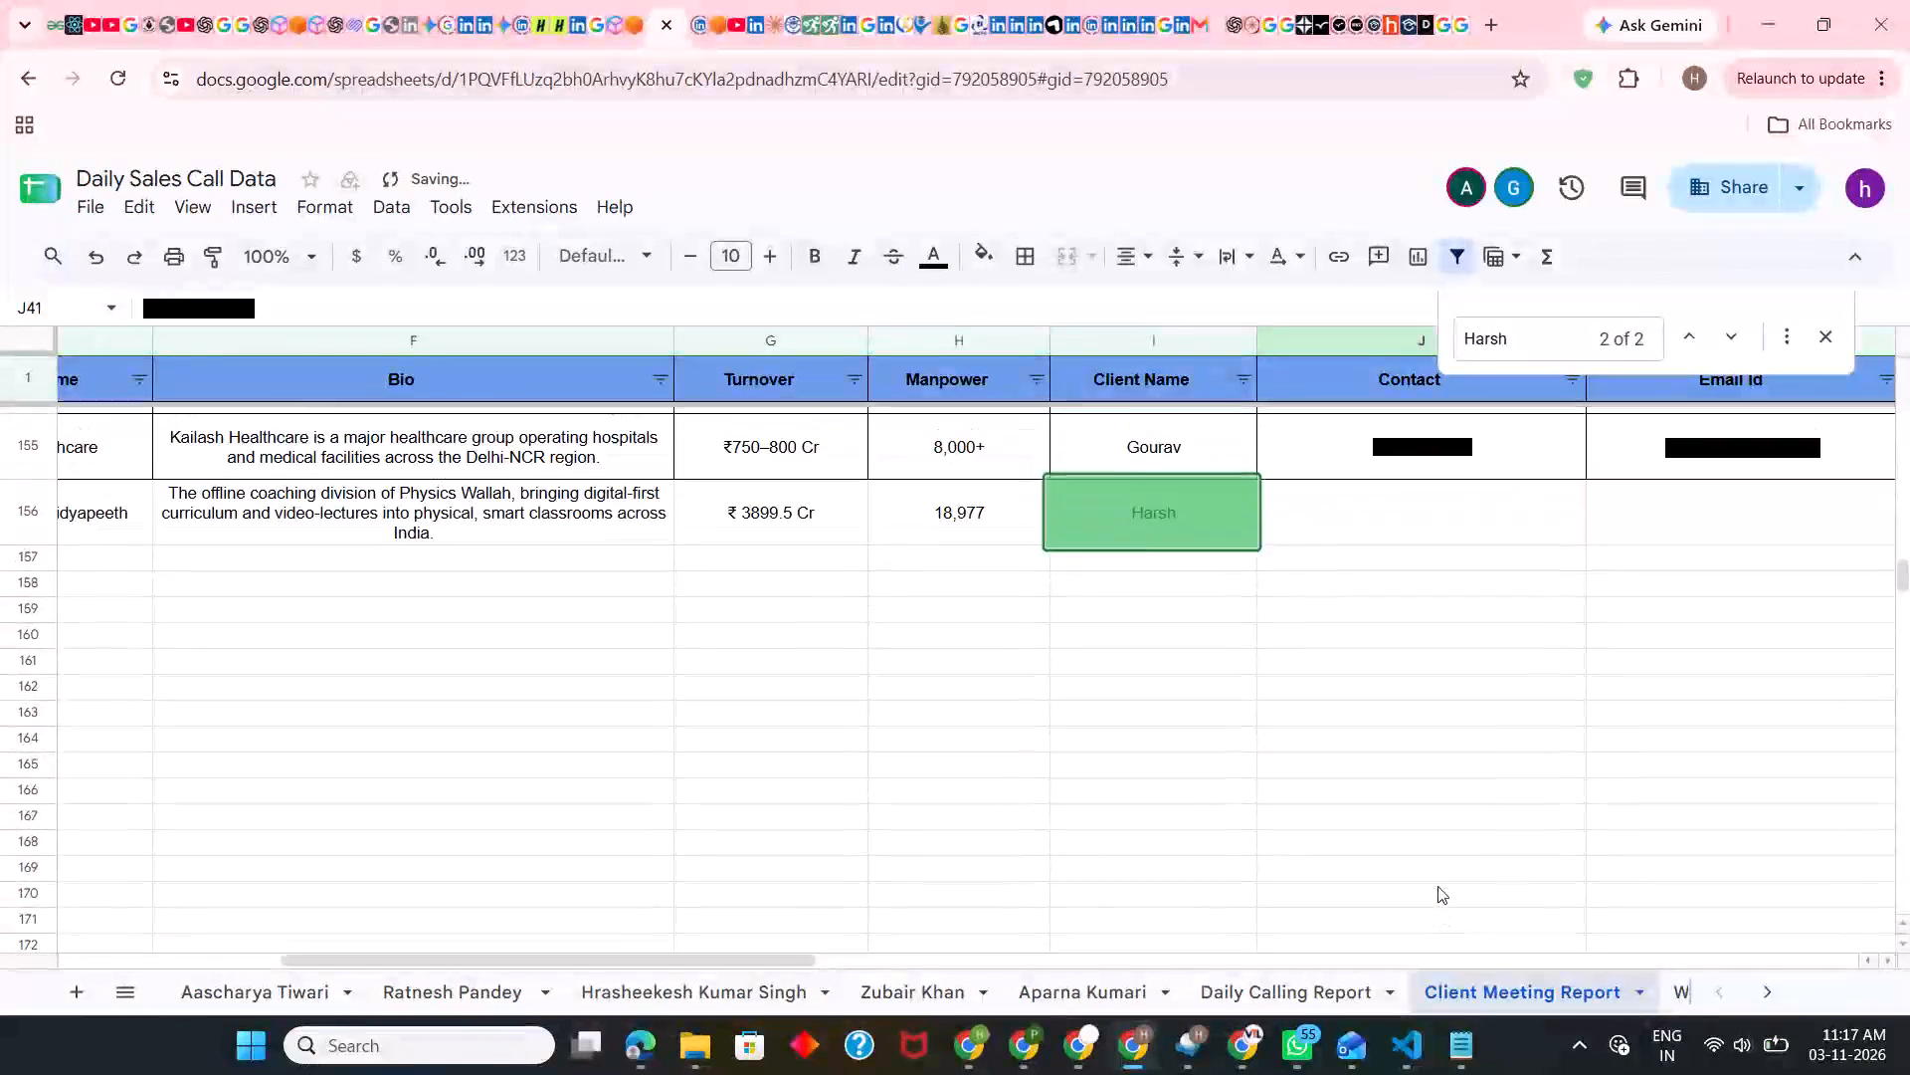
scroll(1437, 886, up, 3)
scroll(1437, 886, down, 4)
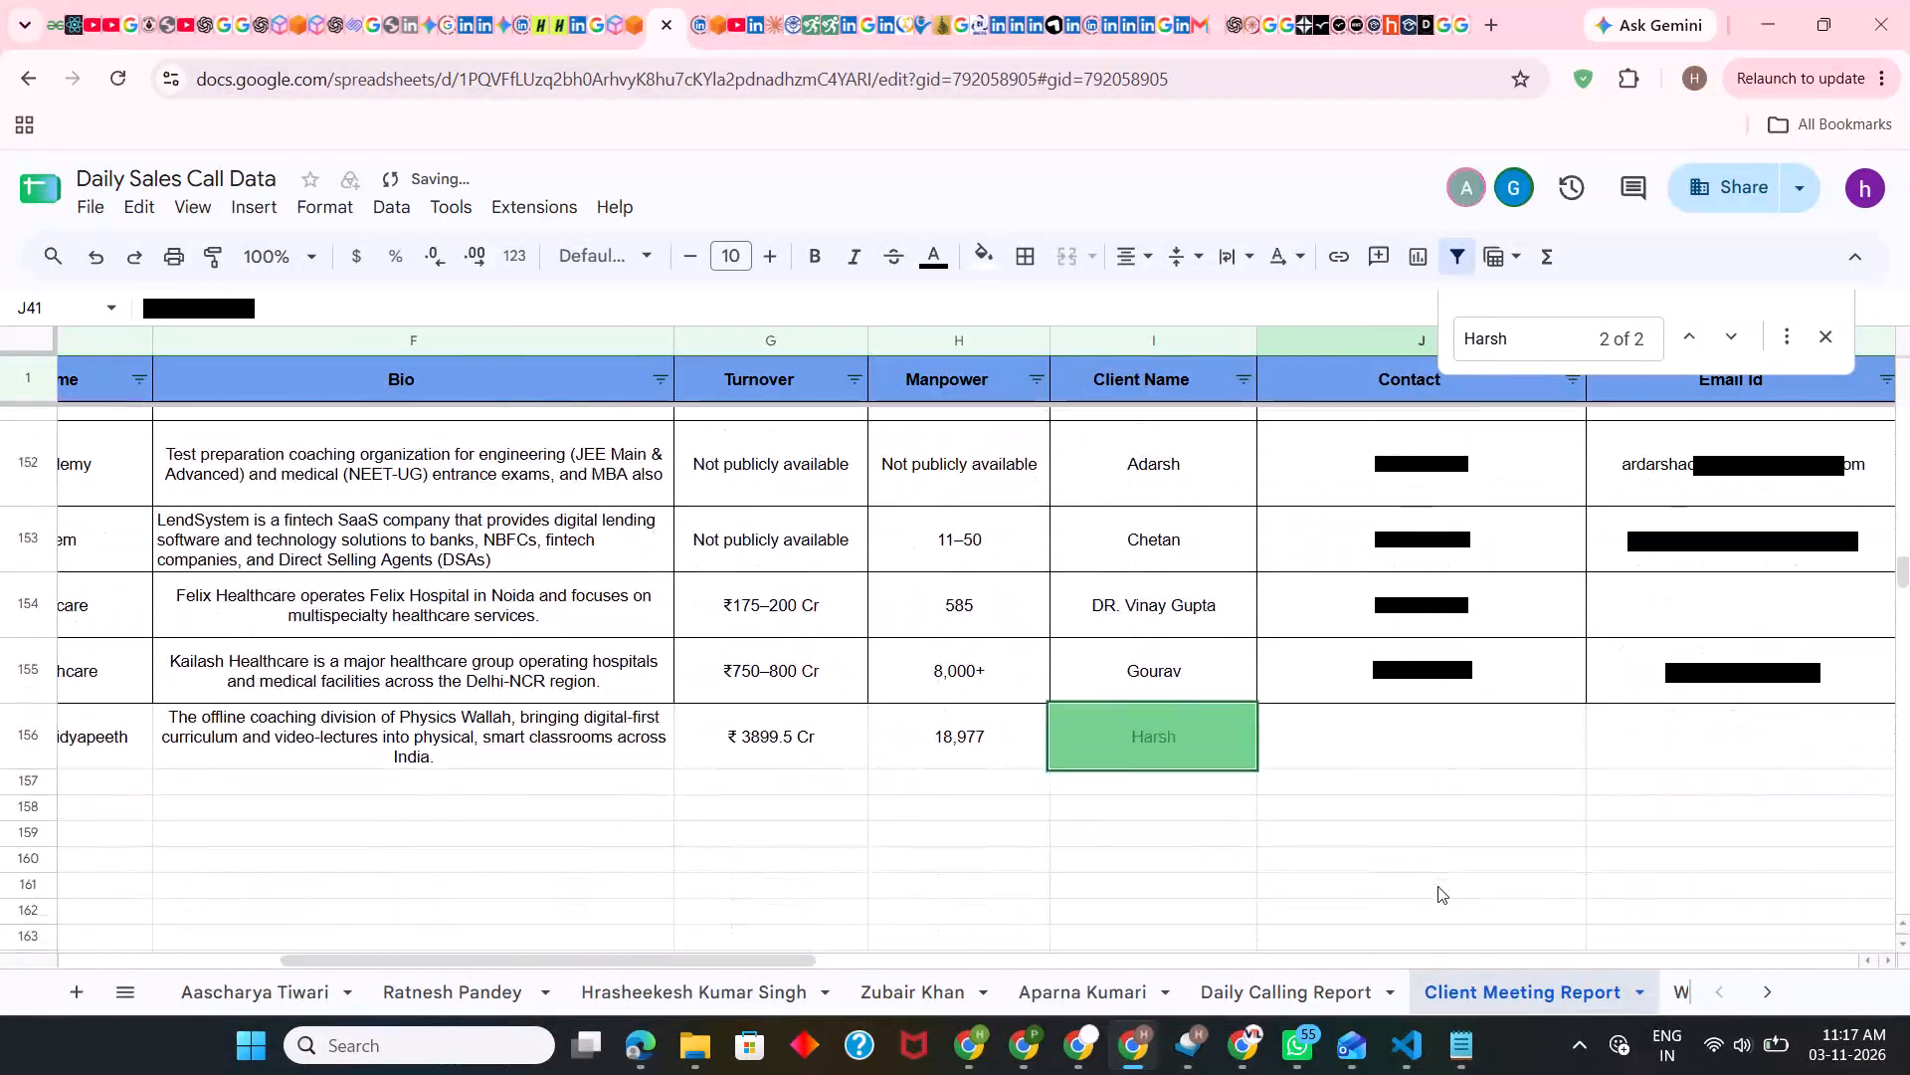
click(1827, 330)
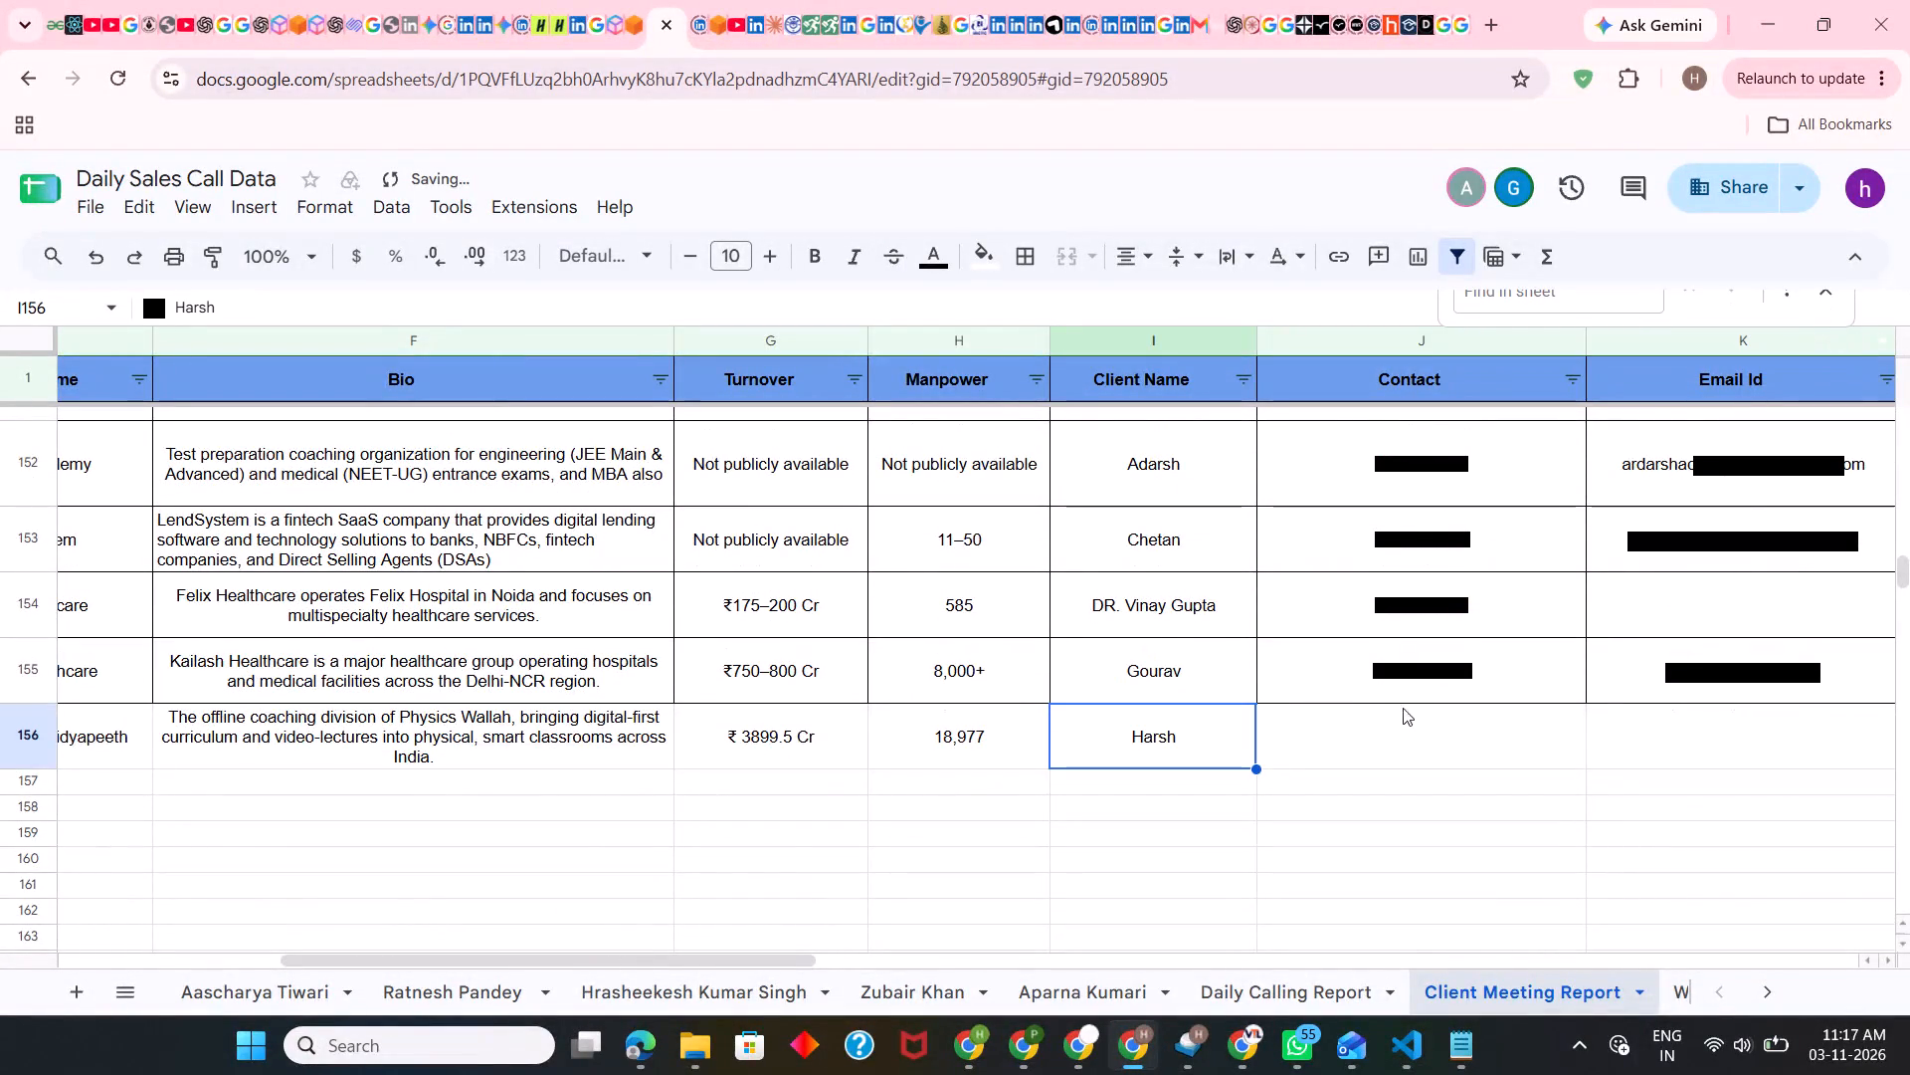
click(1400, 724)
key(ctrl+v)
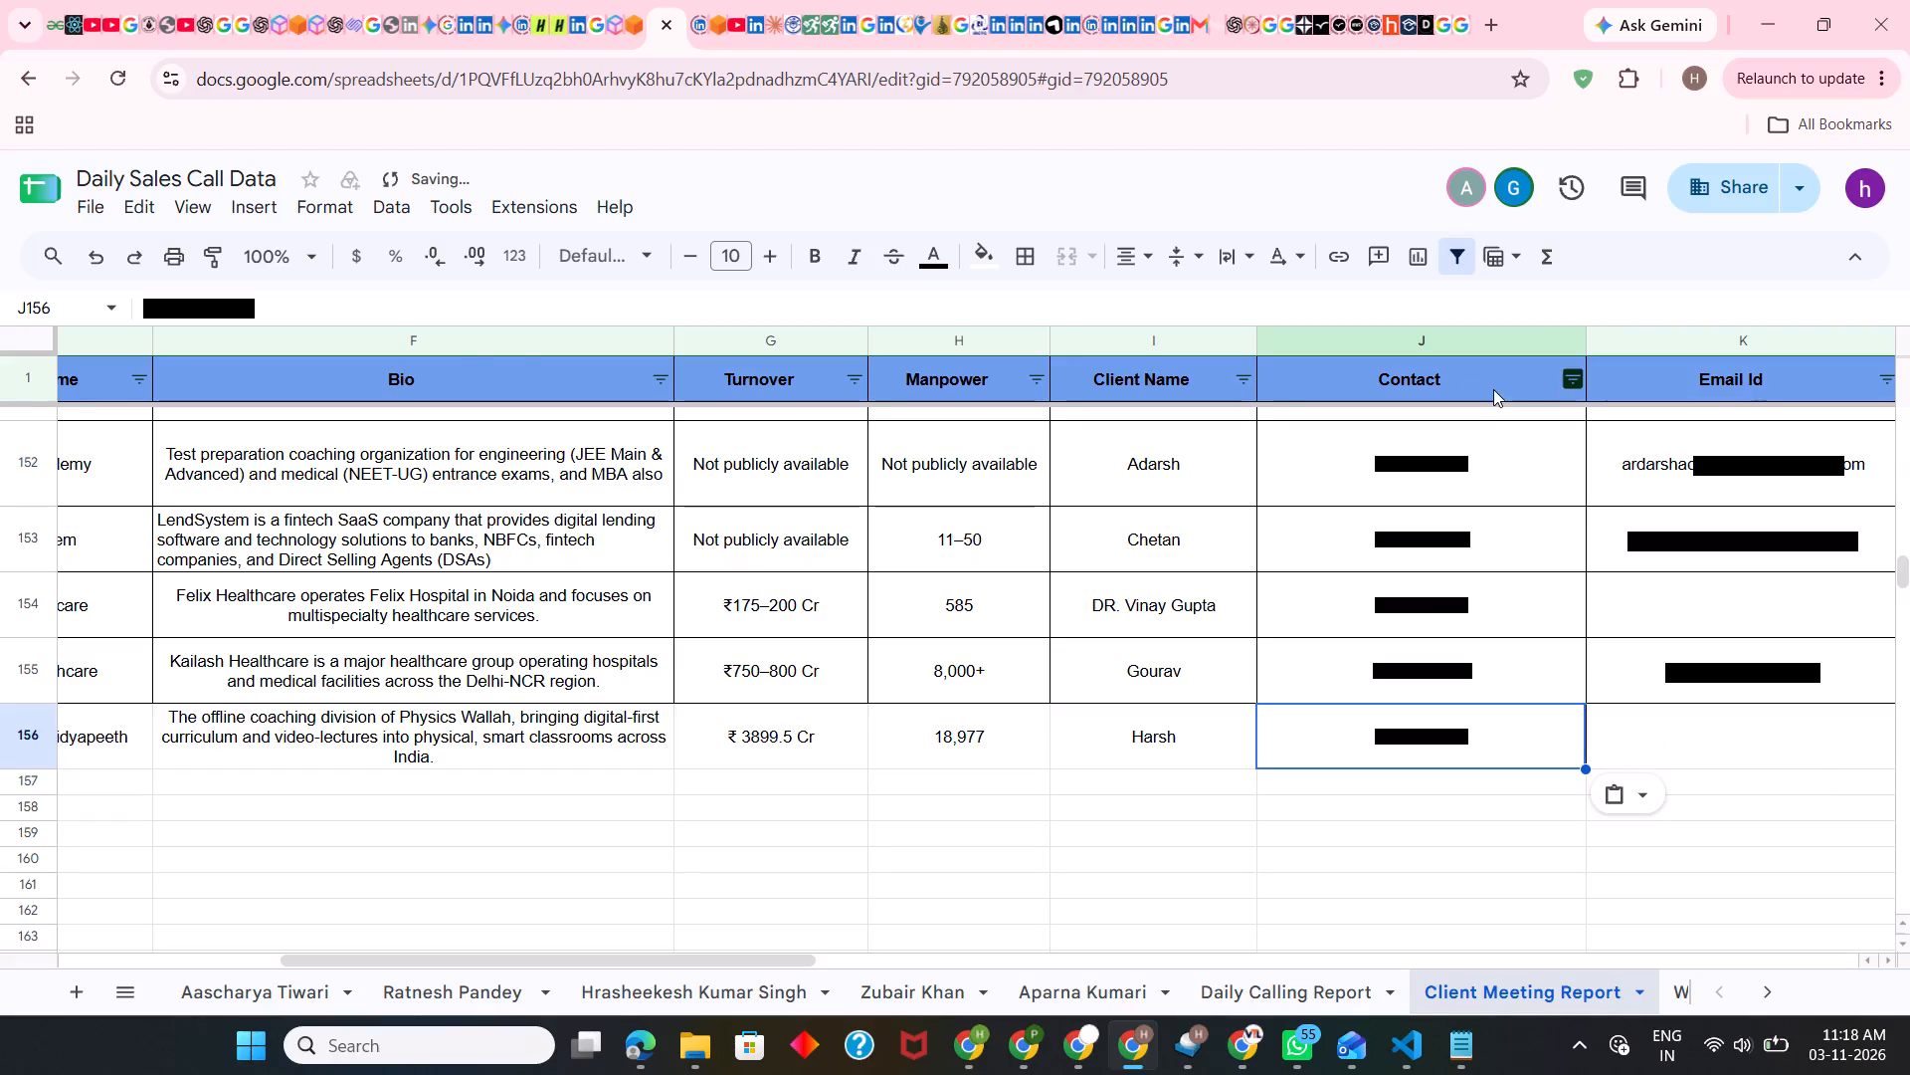
Find "Harsh" across all sheets of the spreadsheet using Find and replace.
click(61, 261)
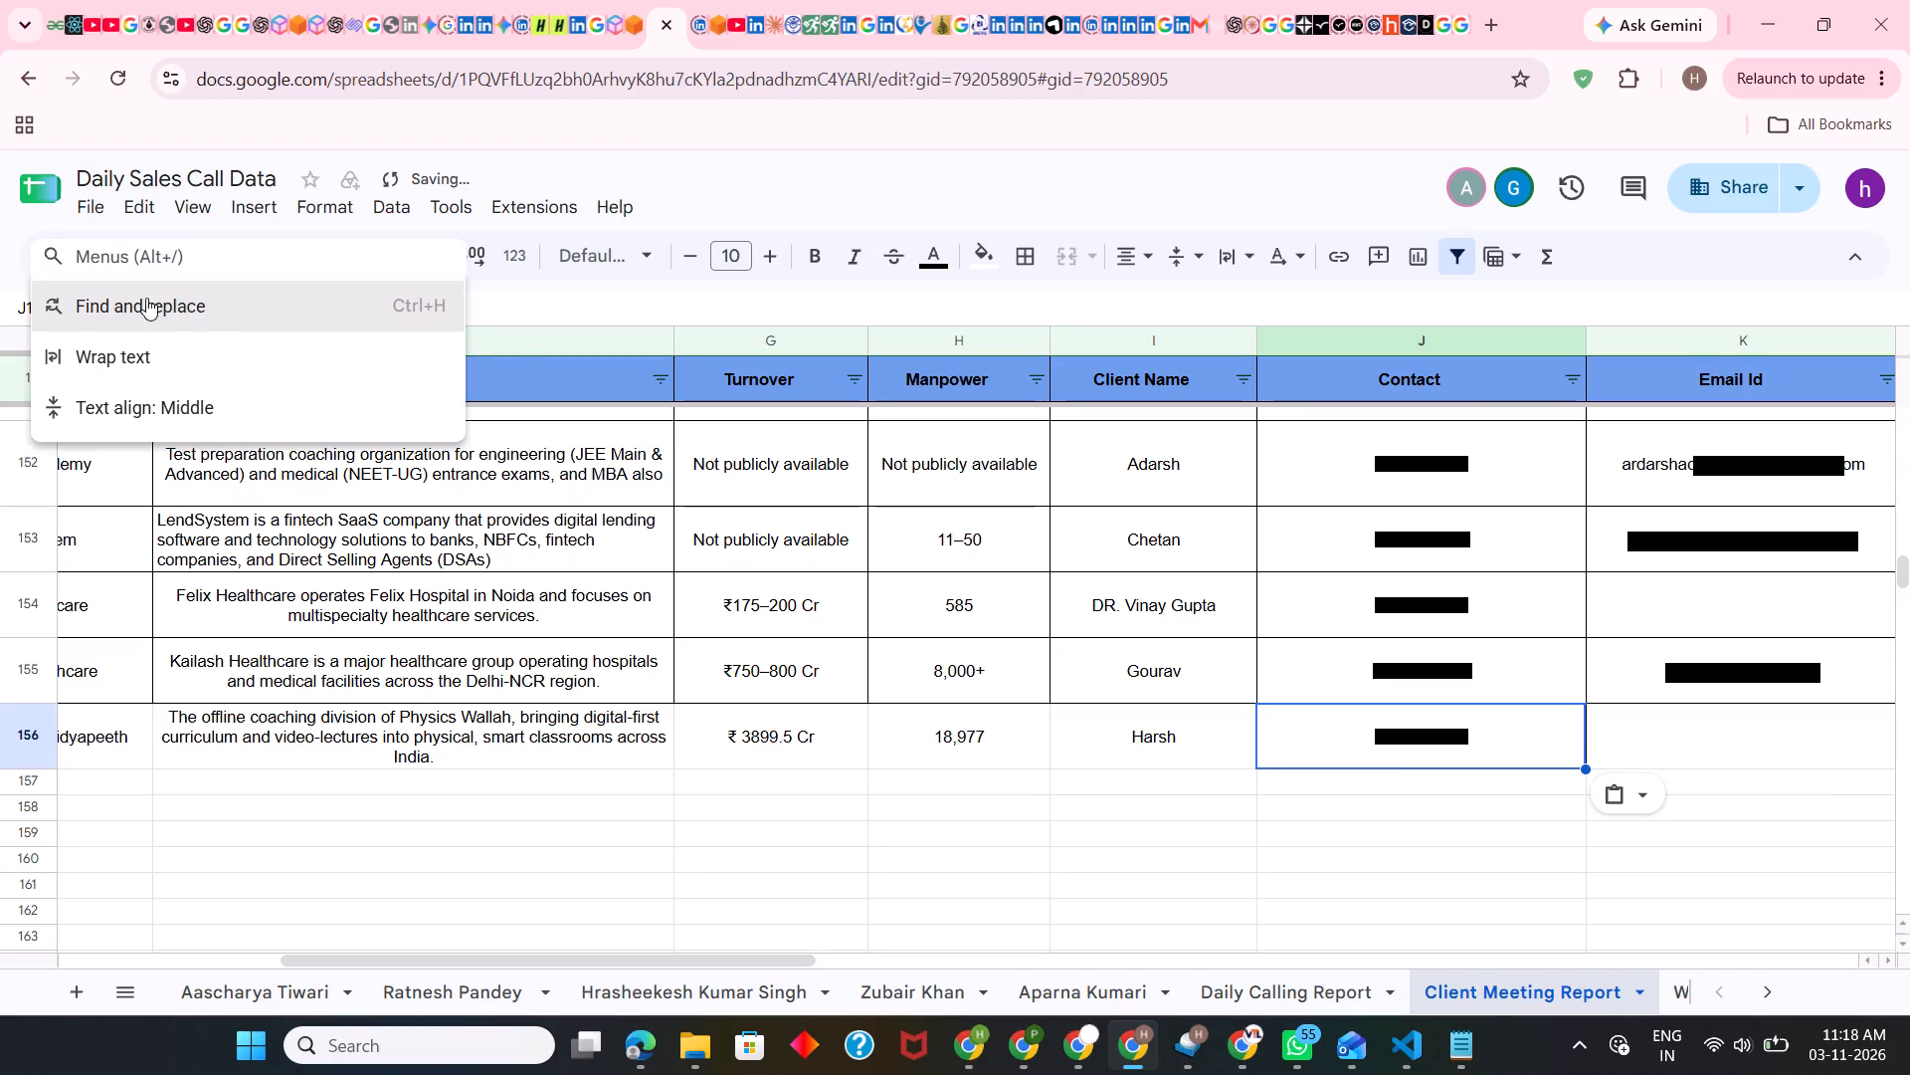
click(201, 322)
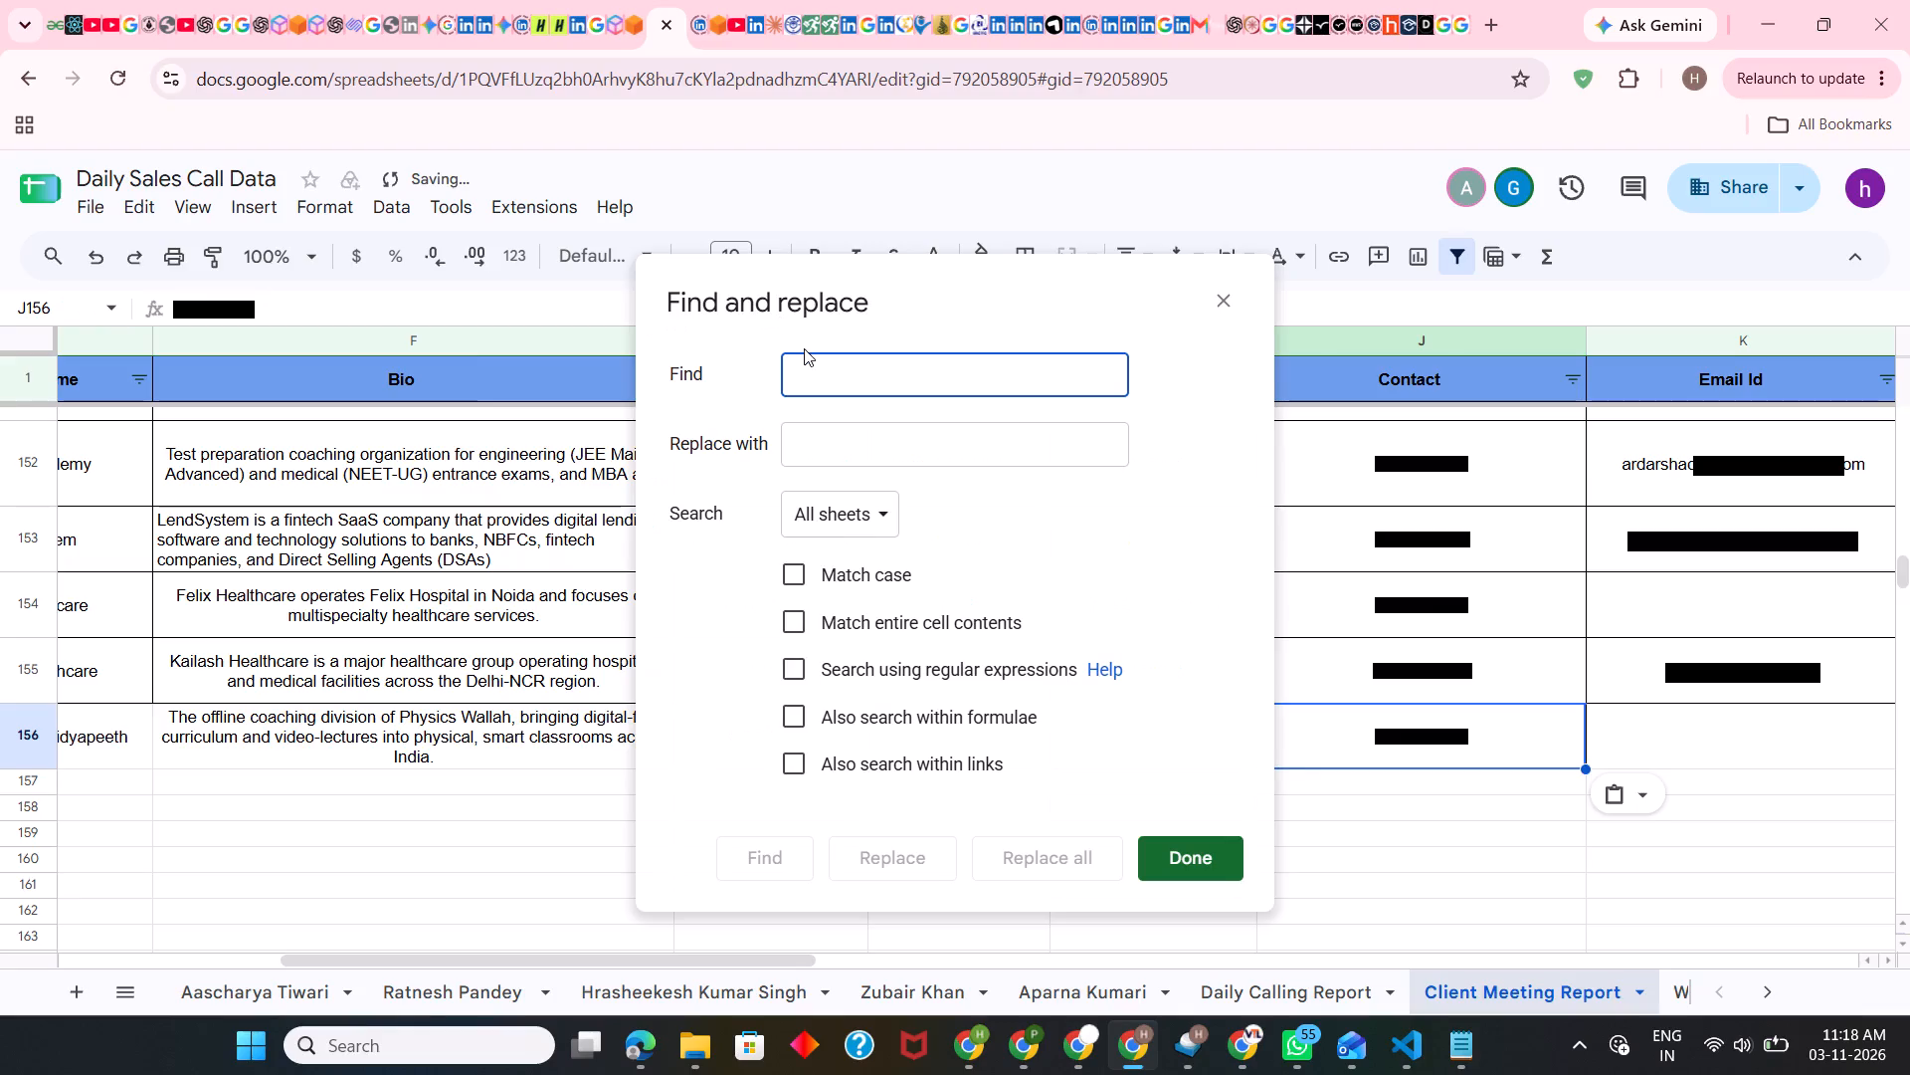
text(HArsh)
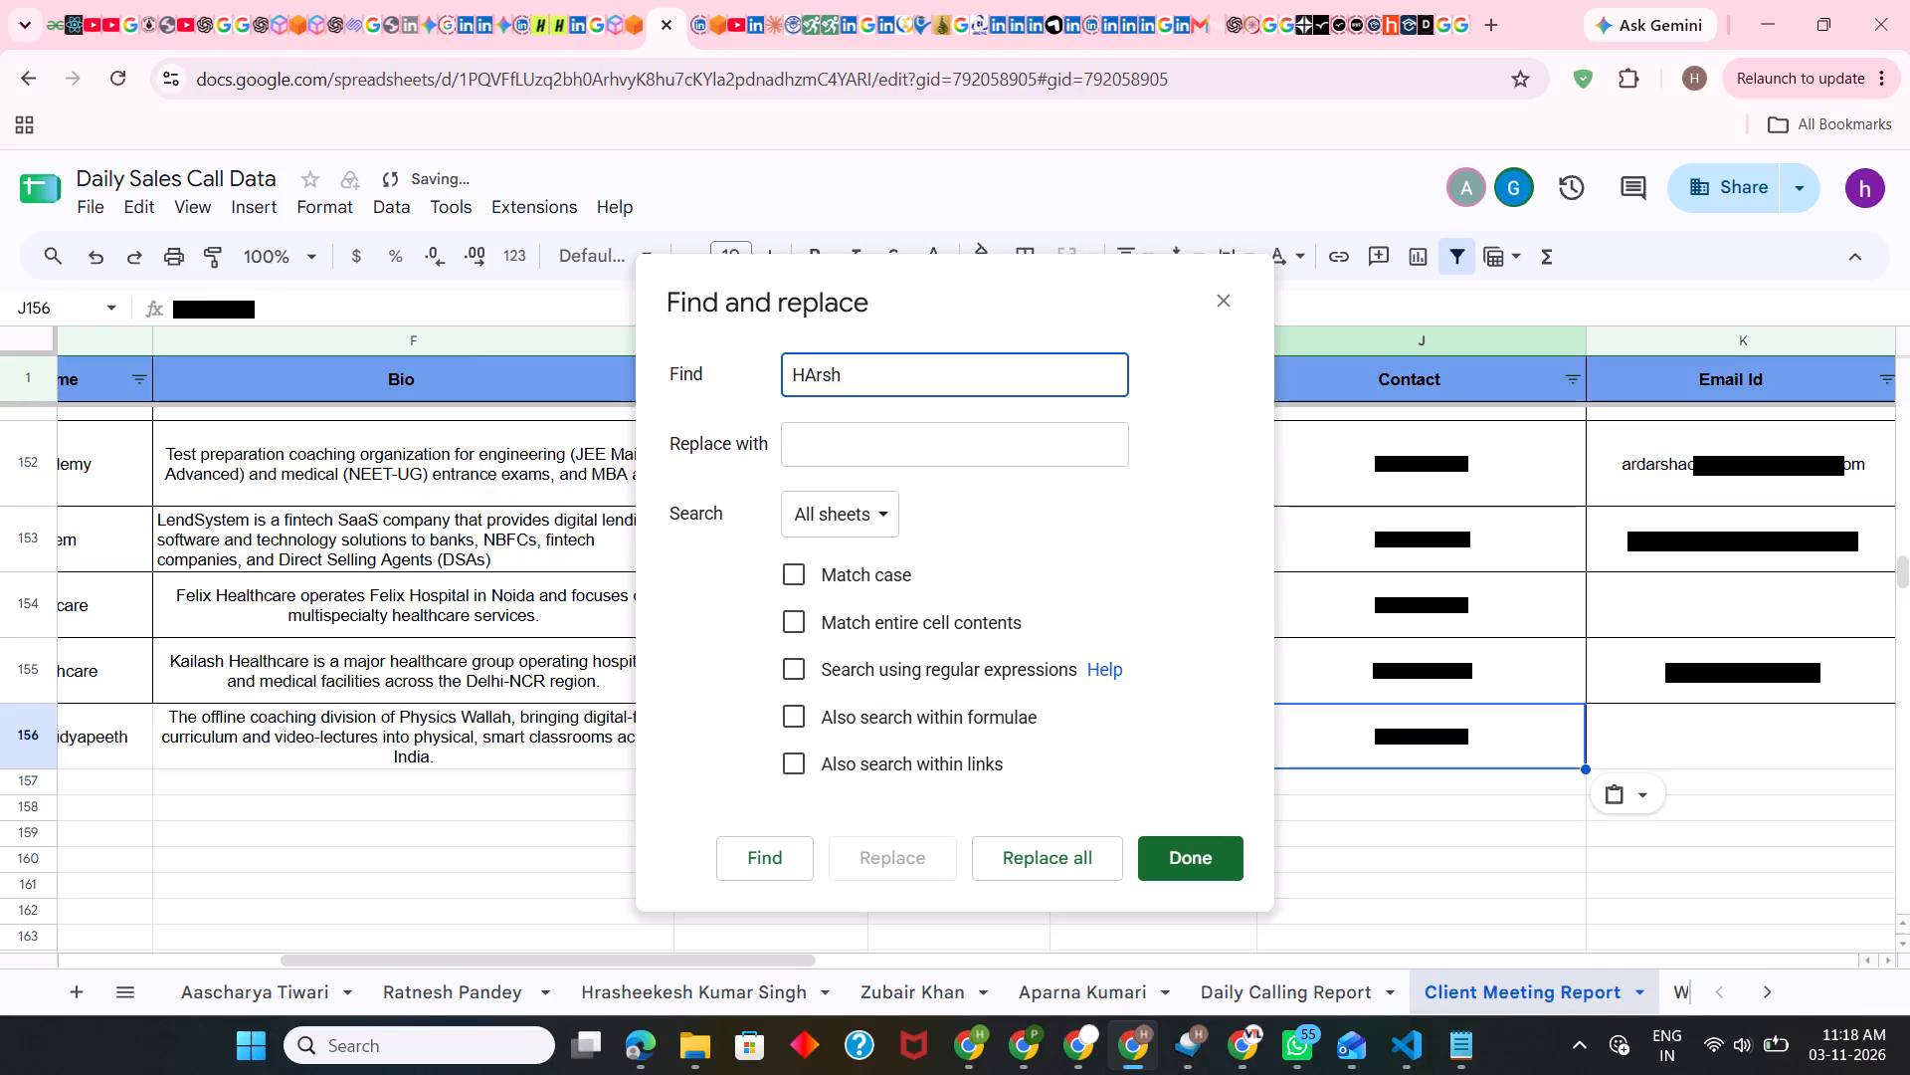
key(BackSpace)
key(BackSpace)
key(BackSpace)
key(BackSpace)
text(arsh)
click(781, 848)
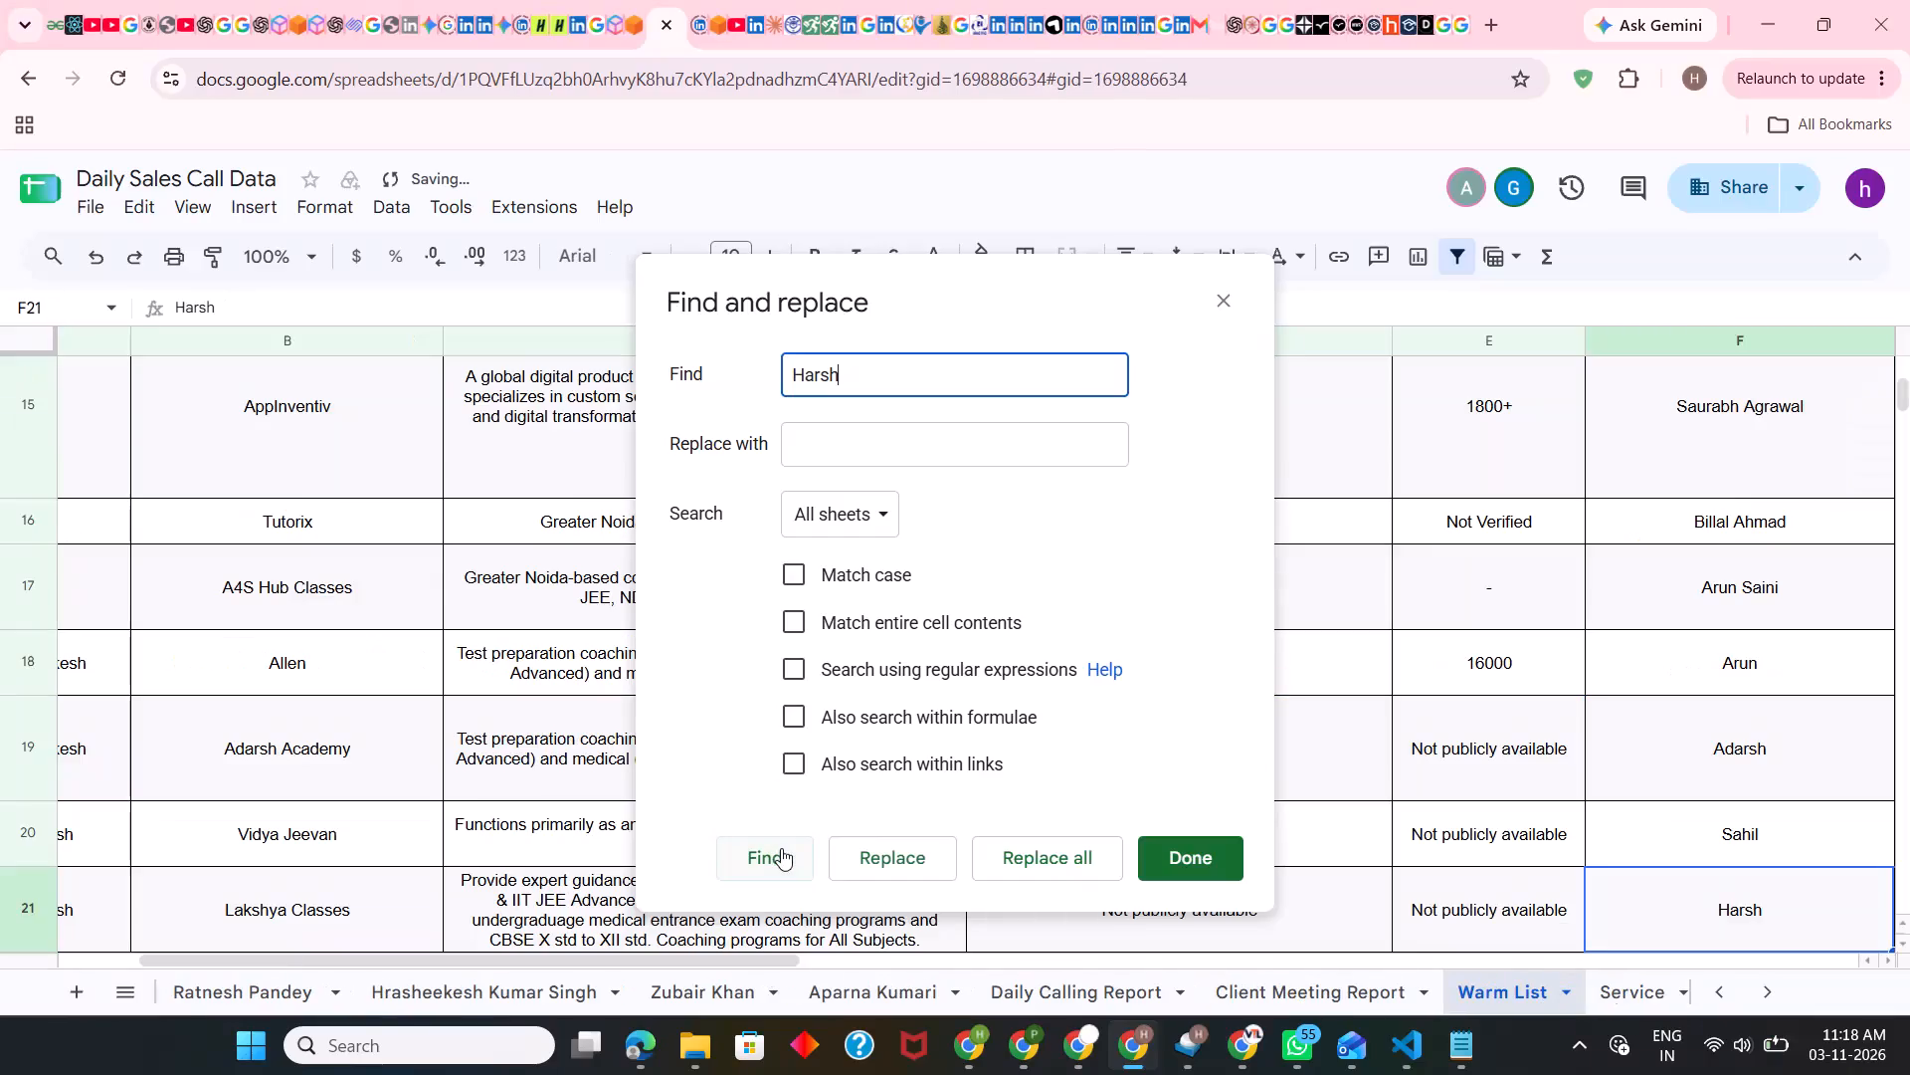
Copy the four adjacent cells from "coaching institute" through the second "IBT and CBT" in the Lakshya Classes row of the Warm List sheet.
scroll(1574, 921, left, 6)
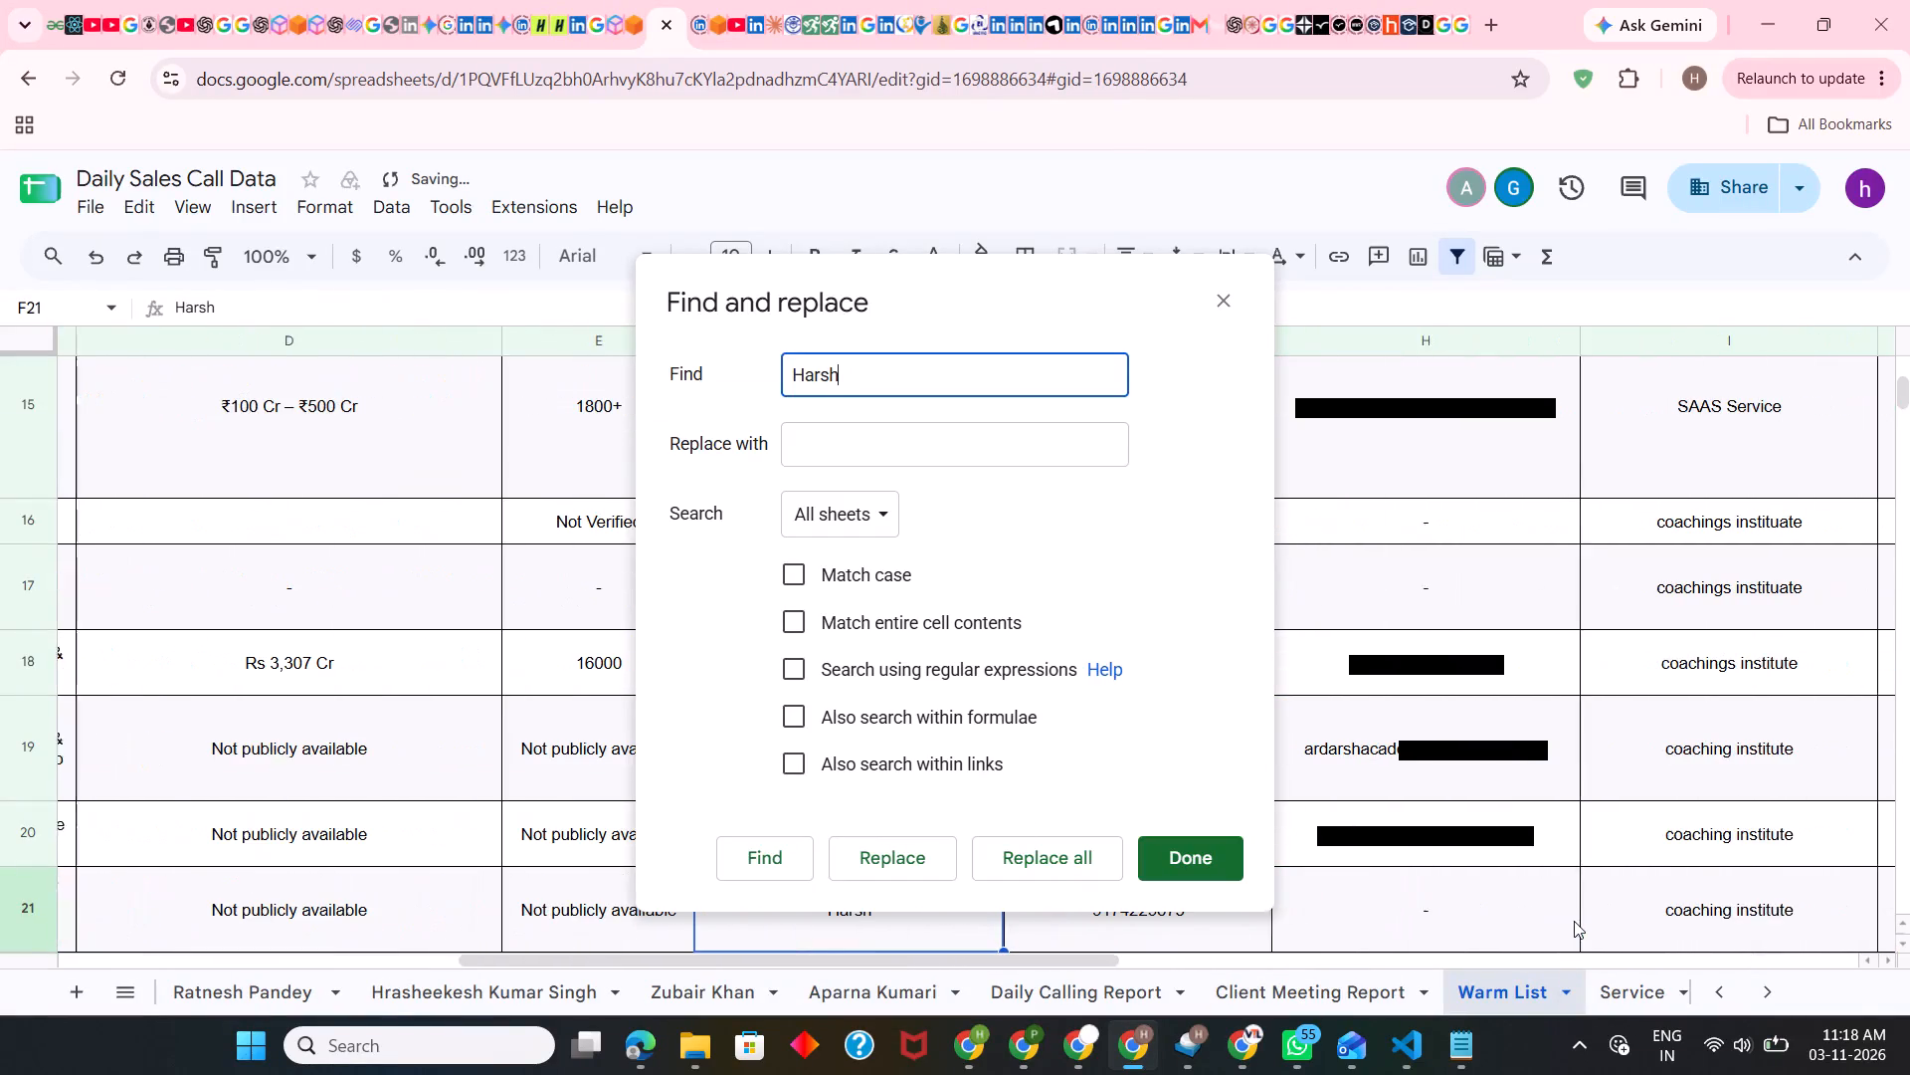
scroll(1574, 921, left, 3)
click(1470, 916)
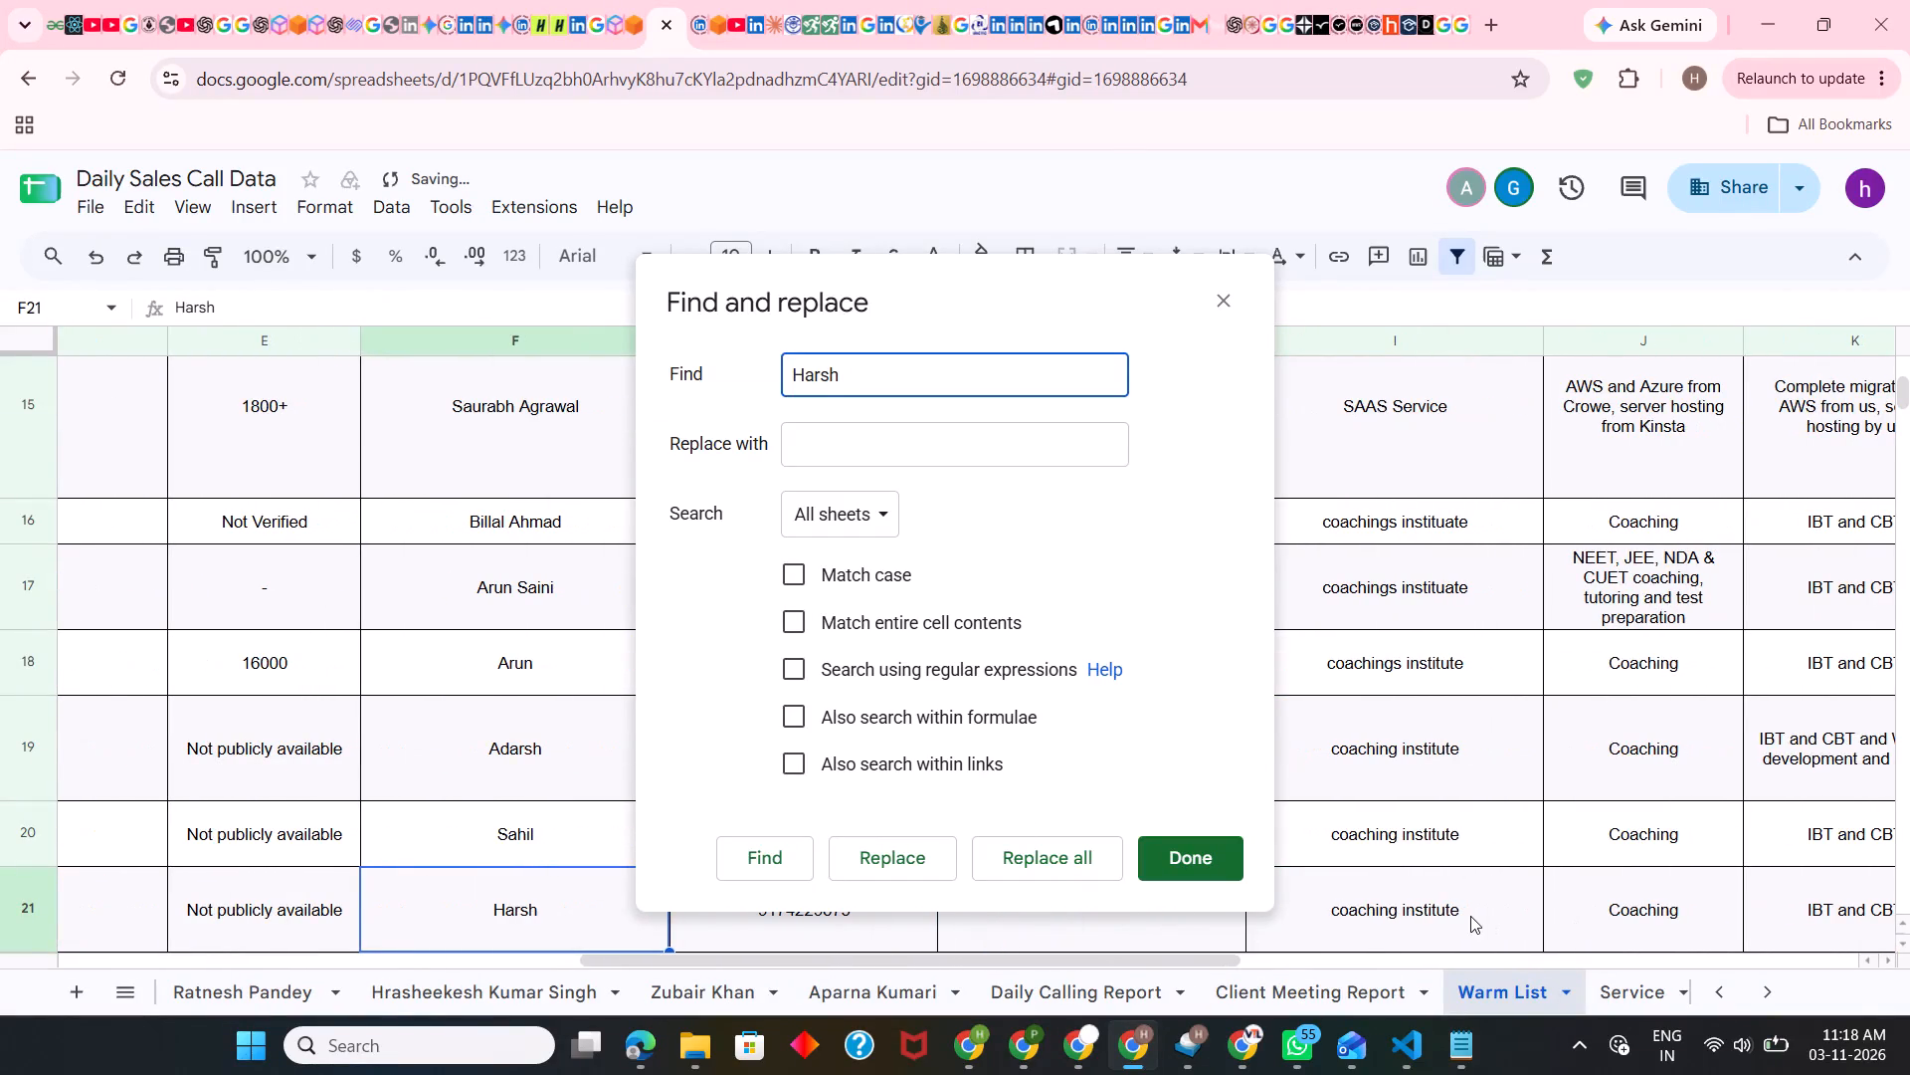
key(shift+Right)
key(shift+Right)
key(shift+Right)
key(shift+Right)
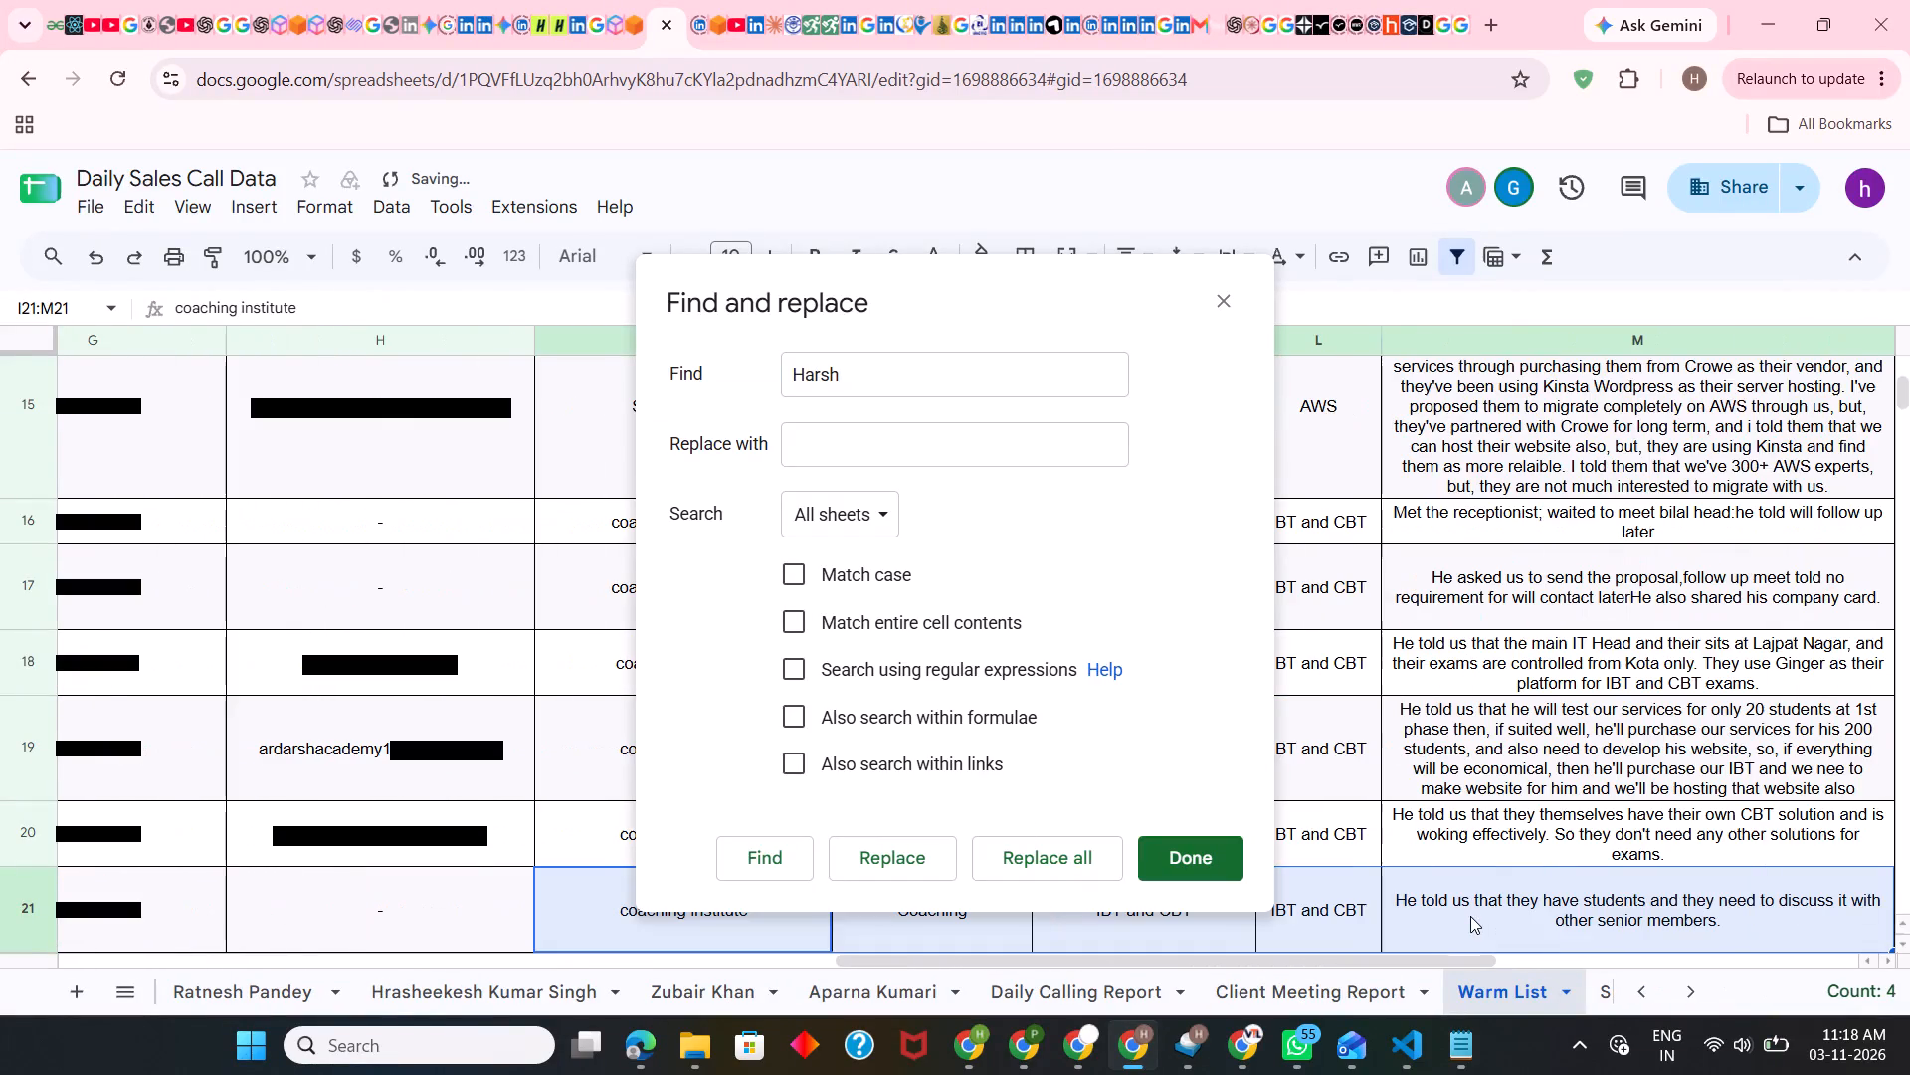
key(shift+Left)
key(ctrl+c)
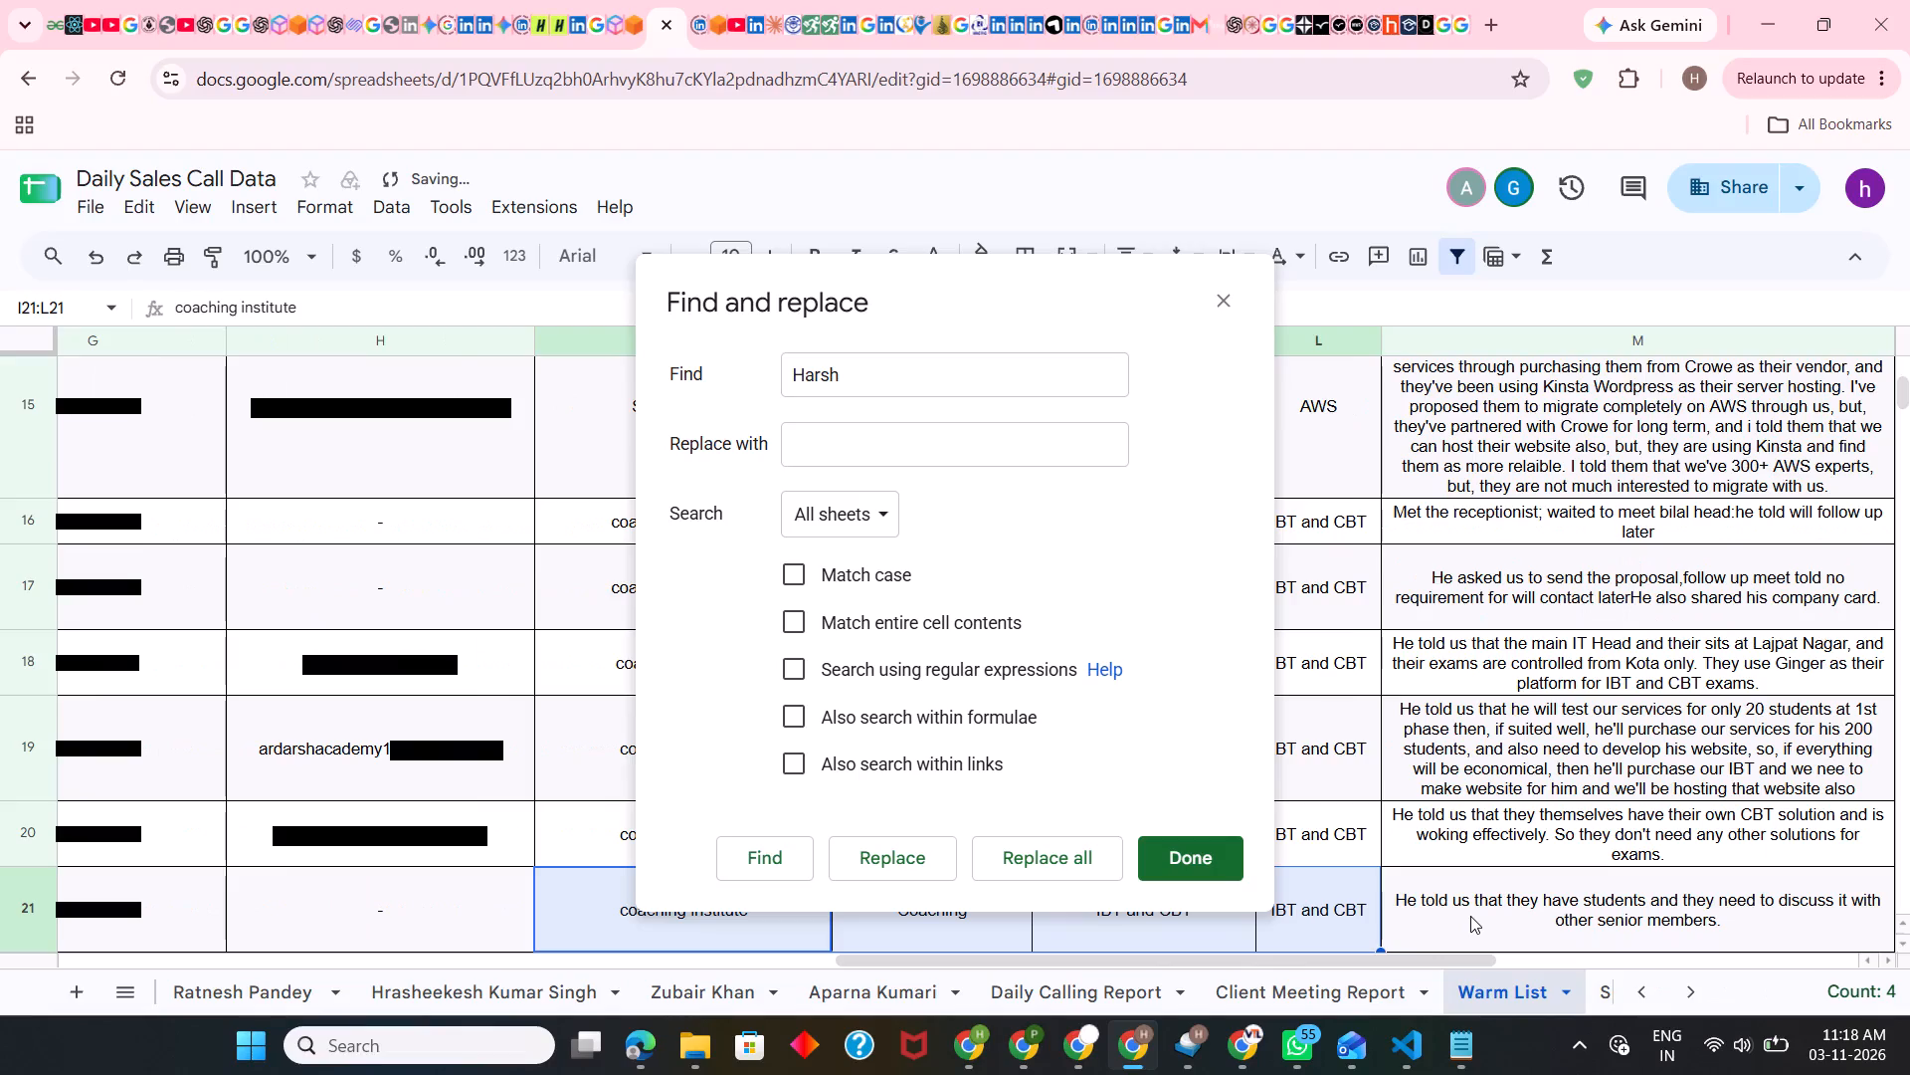
click(1235, 848)
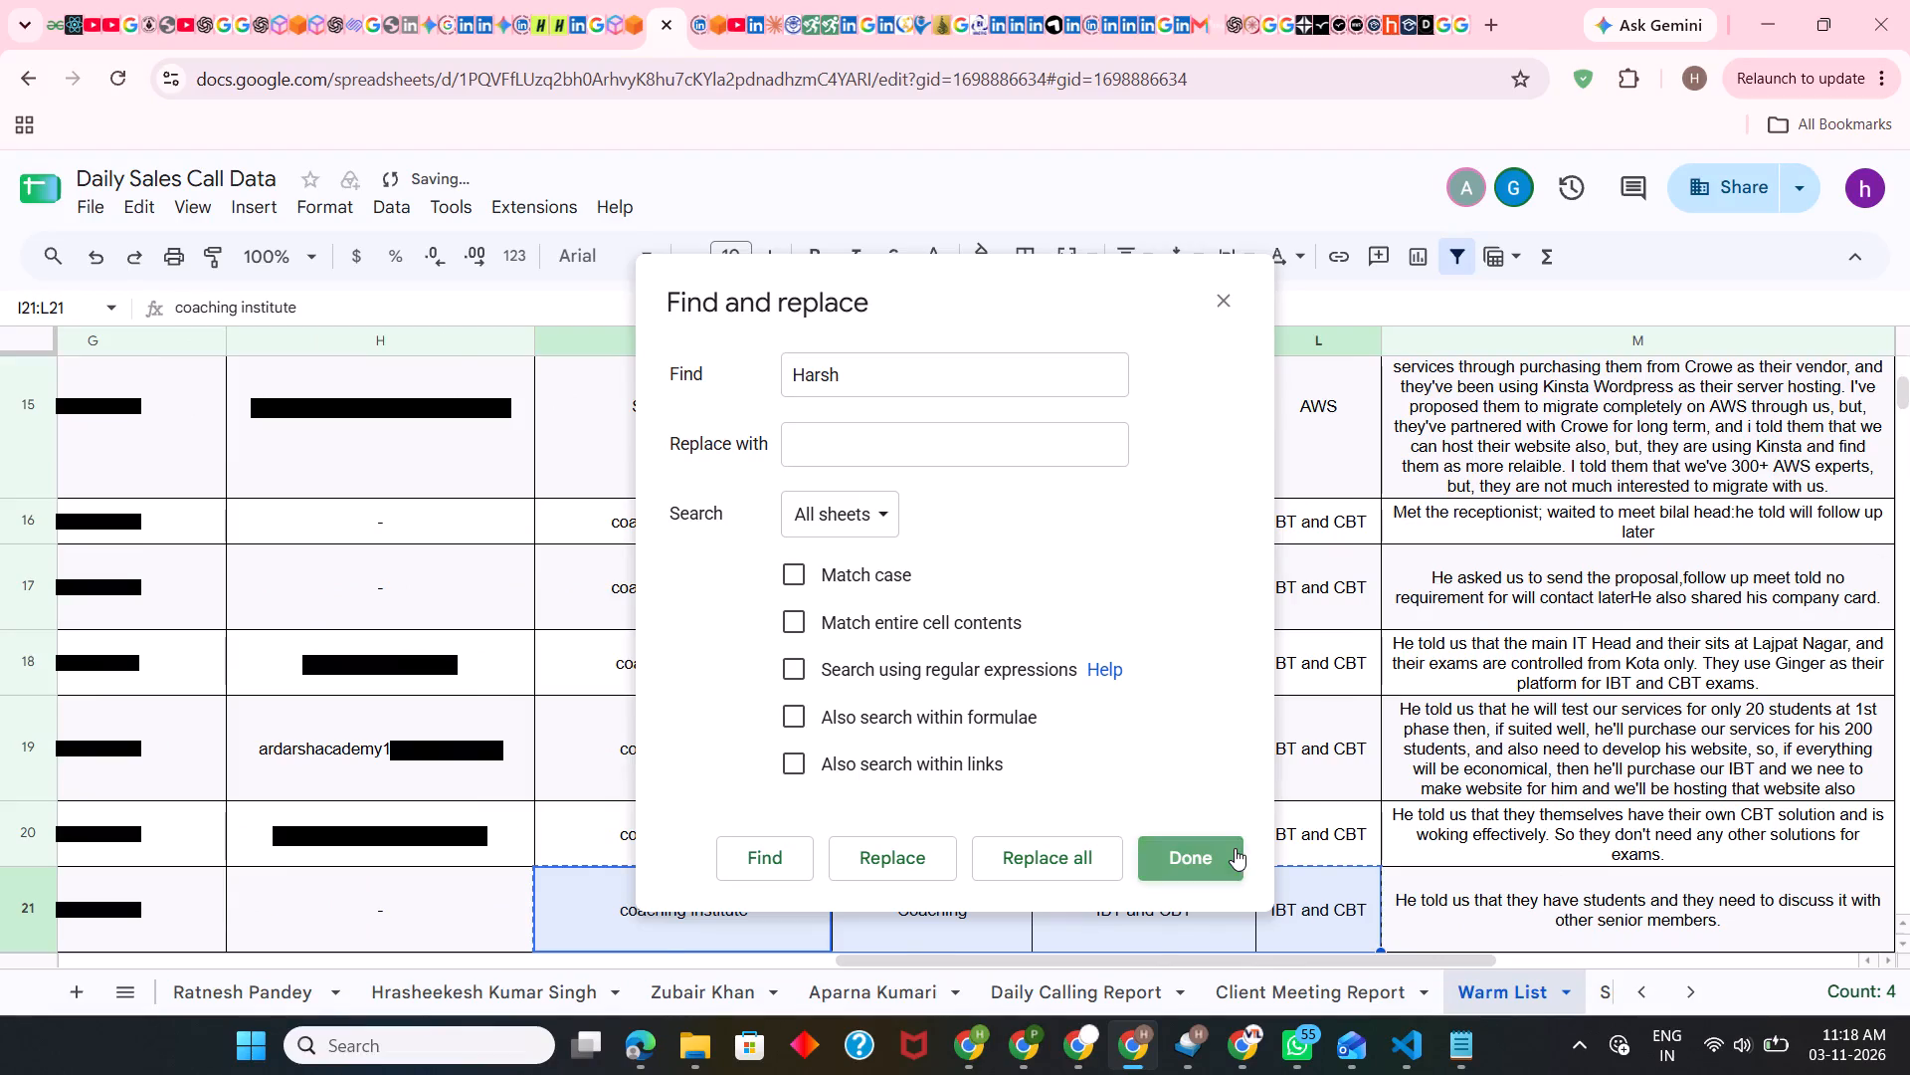
Check the last filled rows at the end of the Warm List sheet.
scroll(1235, 848, down, 17)
scroll(1235, 848, down, 5)
scroll(1235, 848, up, 11)
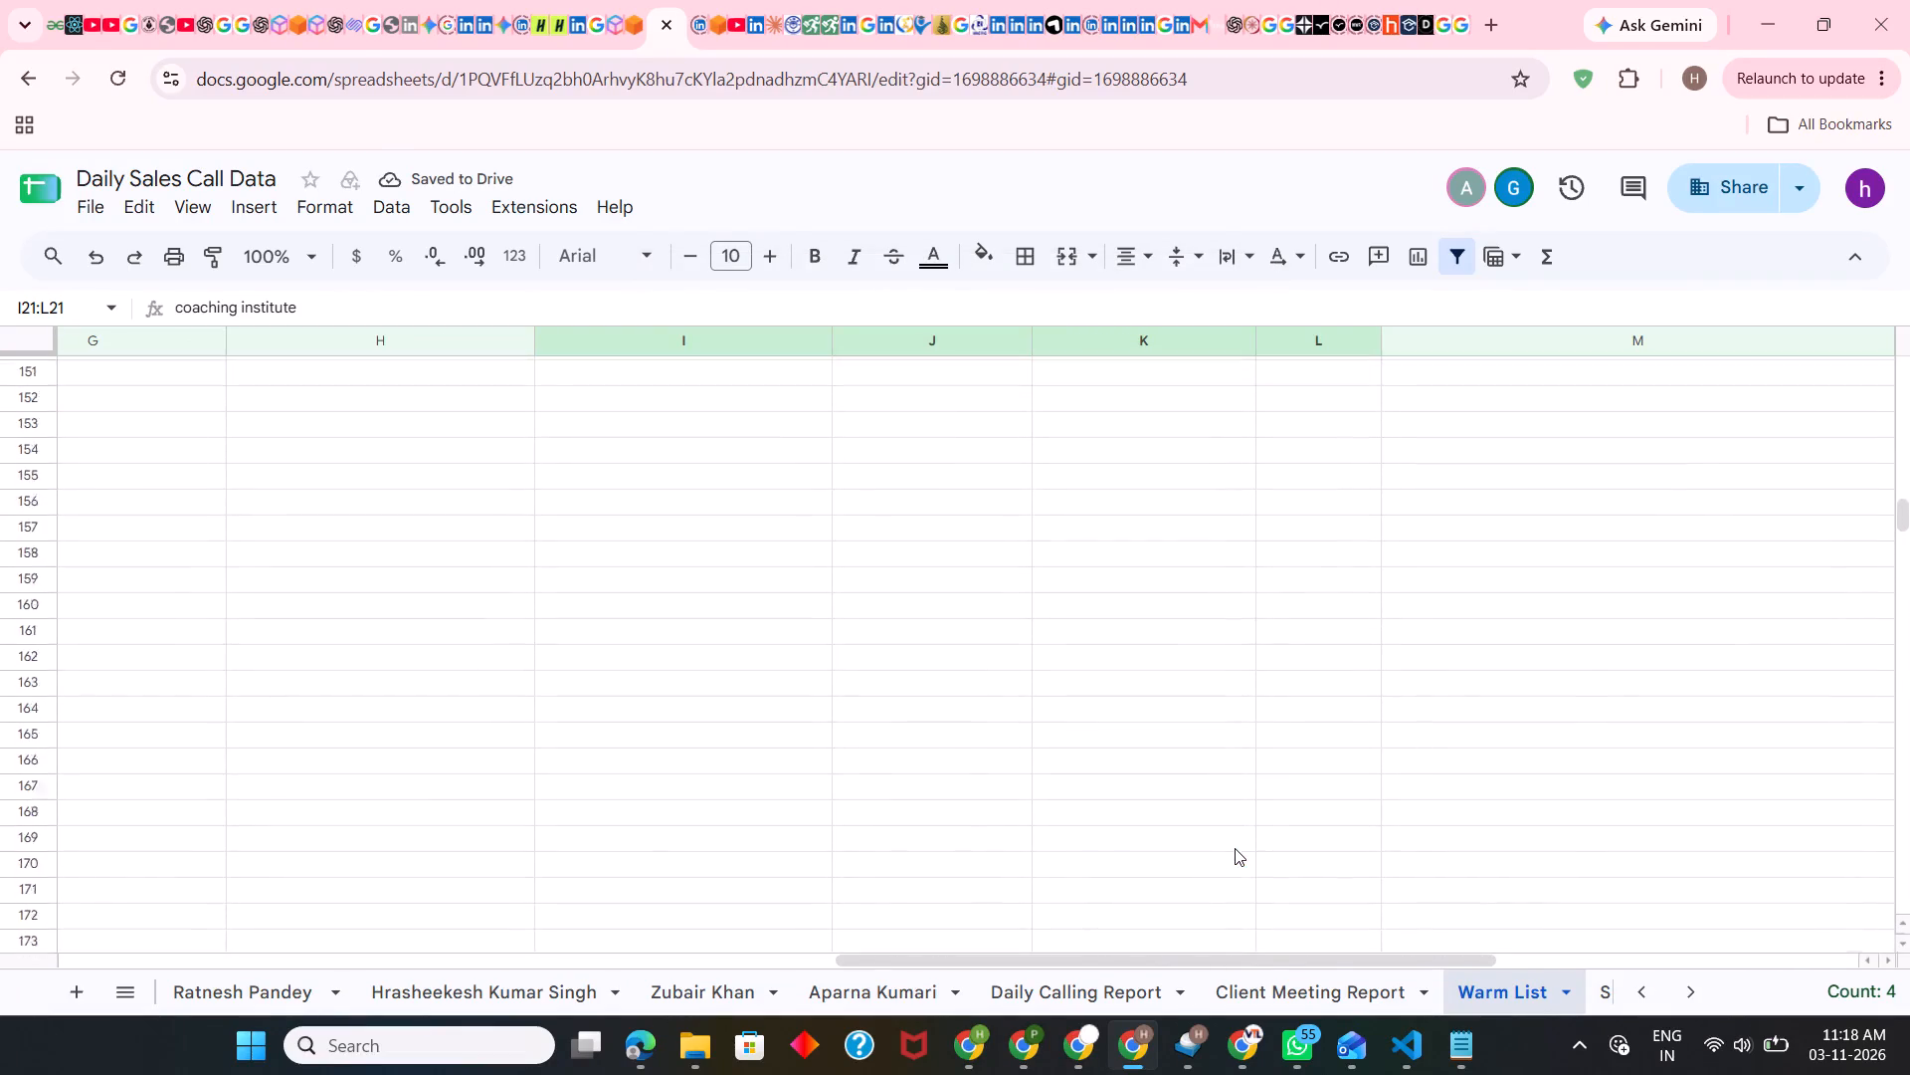
scroll(1235, 848, up, 9)
scroll(1235, 848, down, 2)
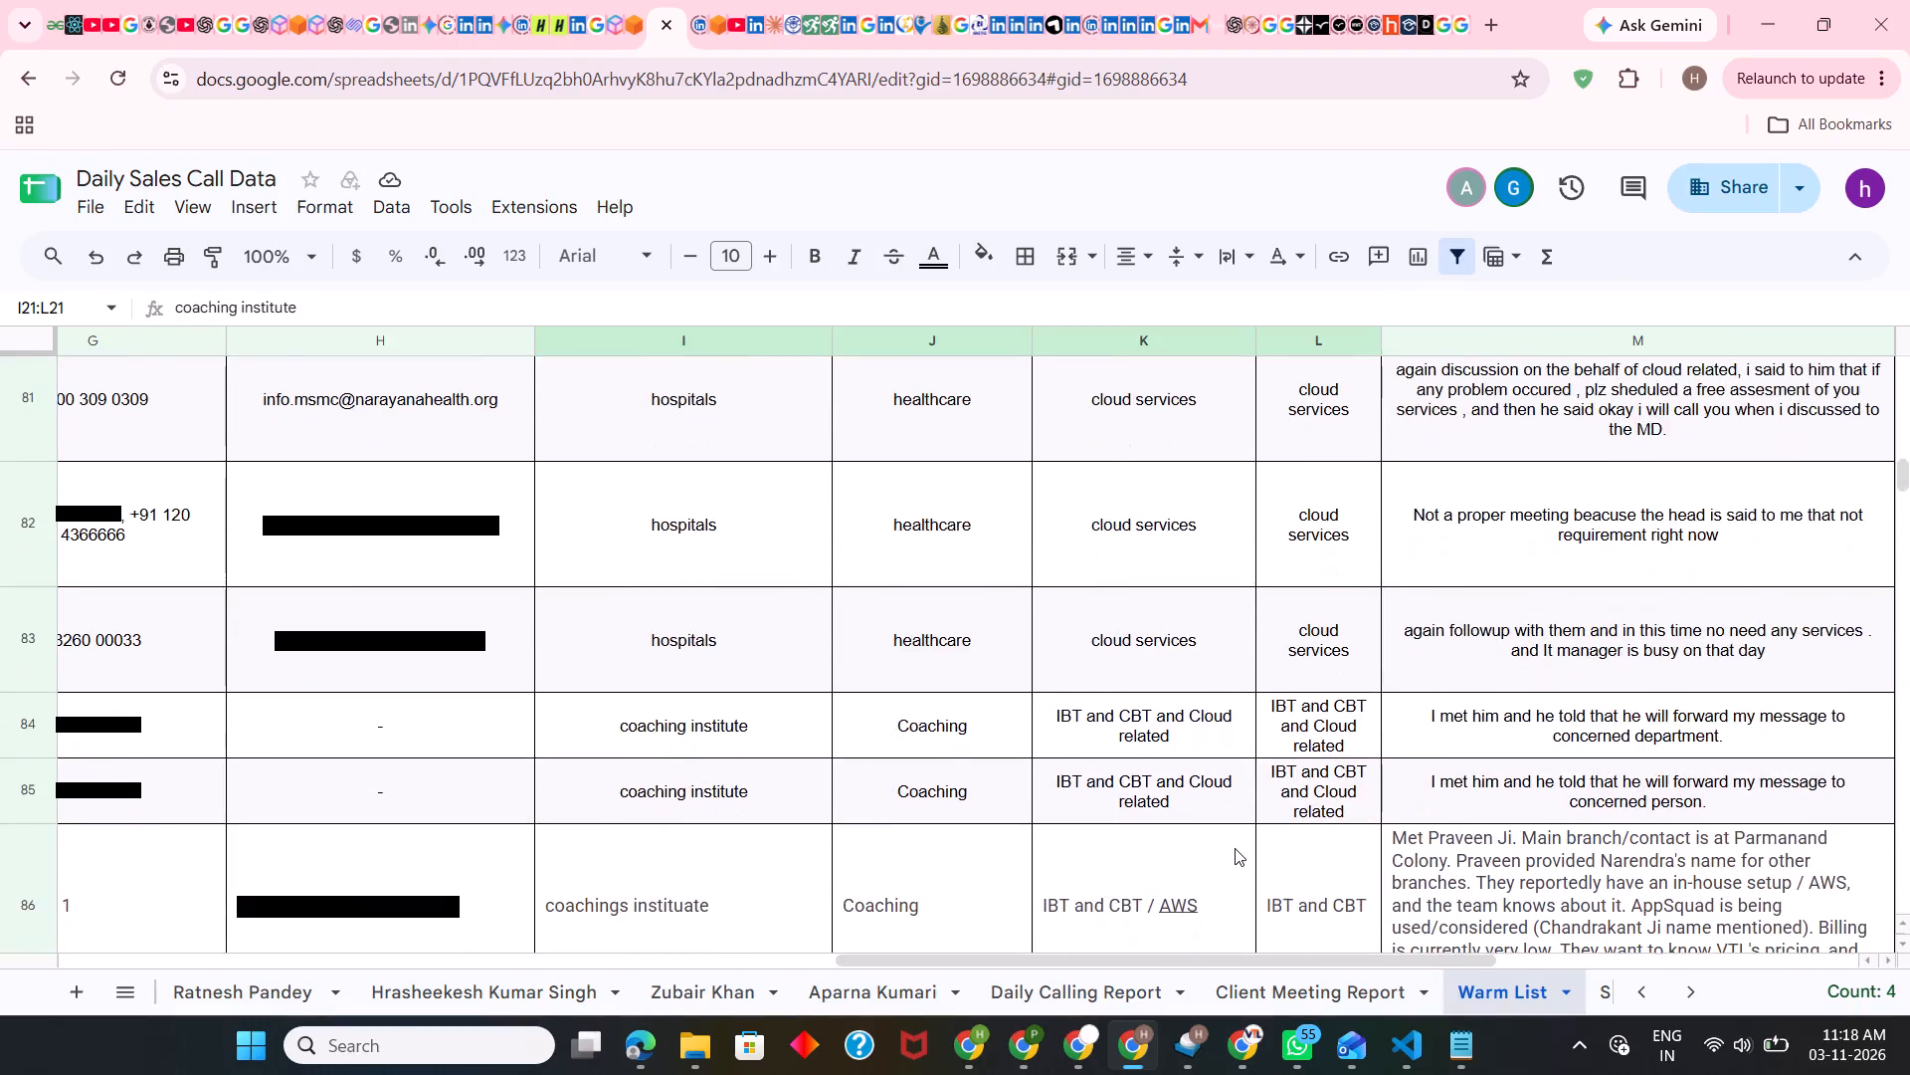
scroll(1235, 848, down, 2)
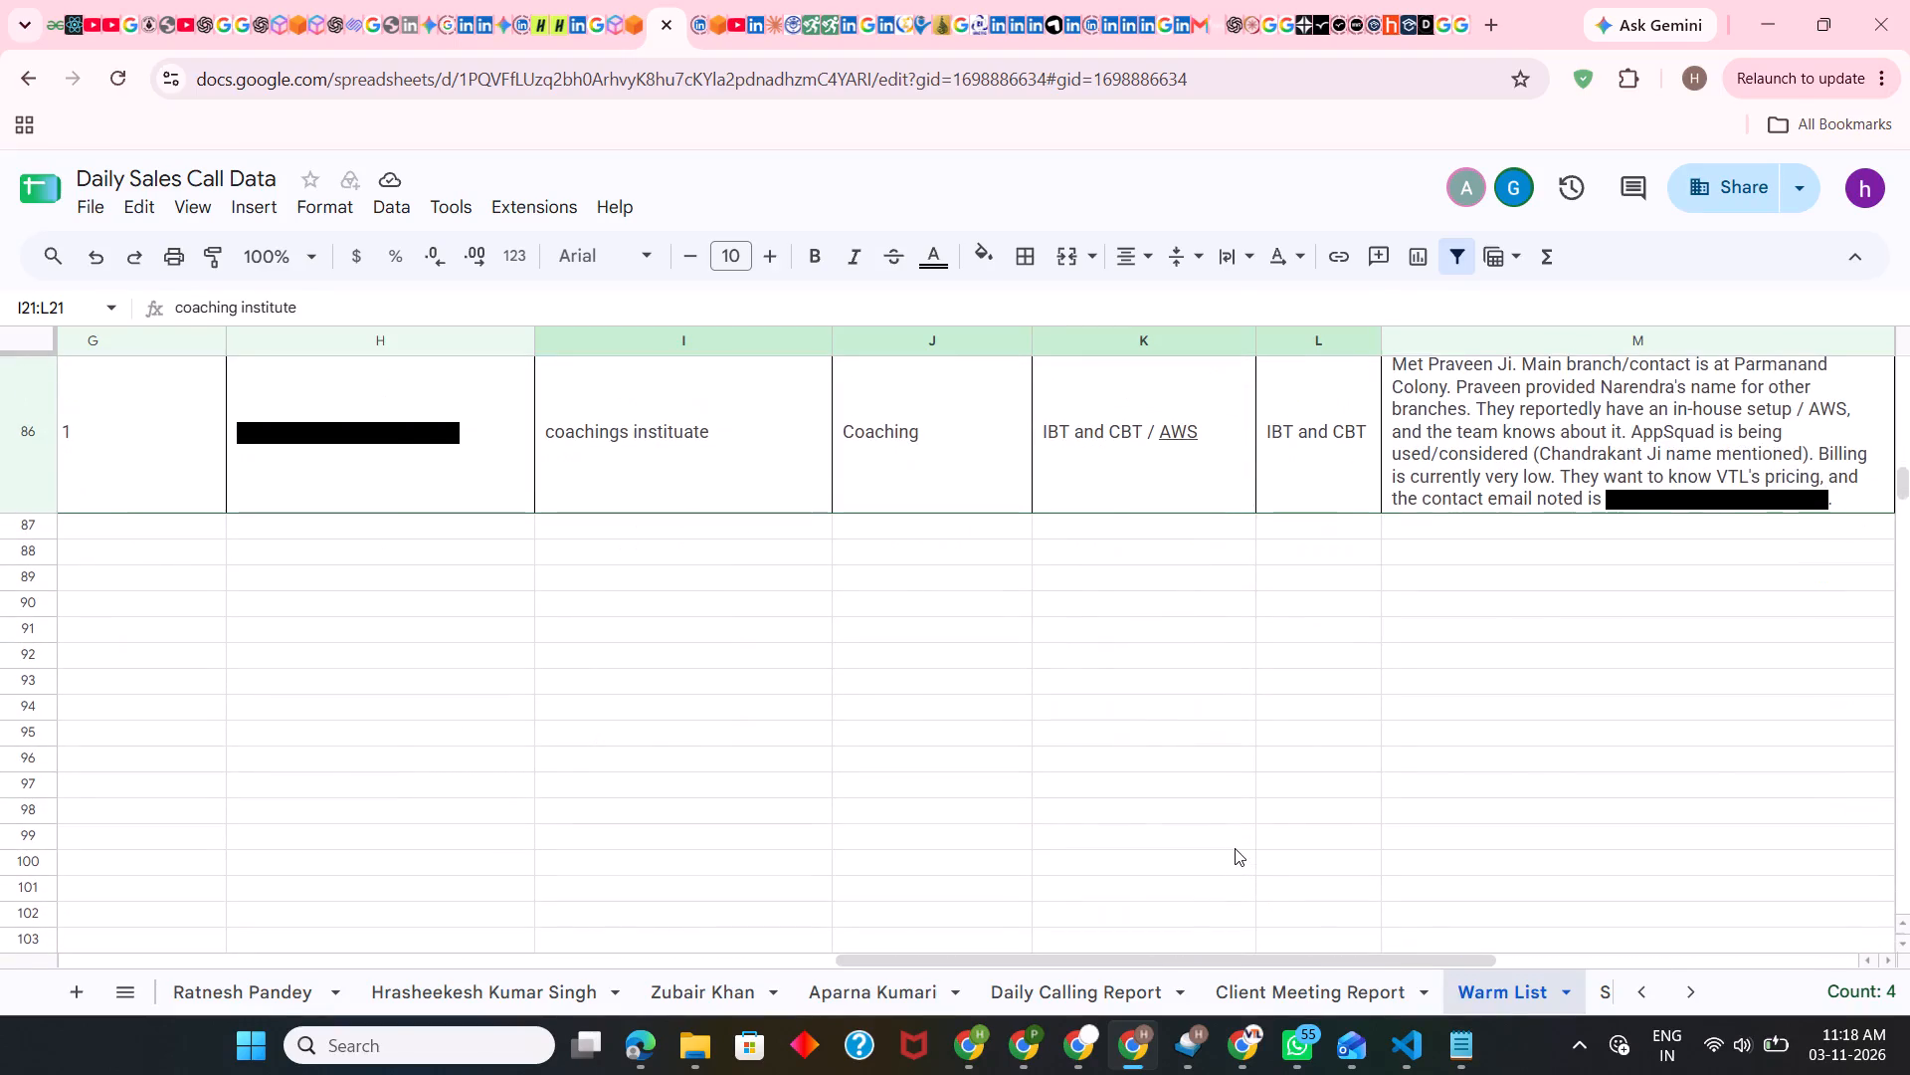
scroll(1235, 848, right, 13)
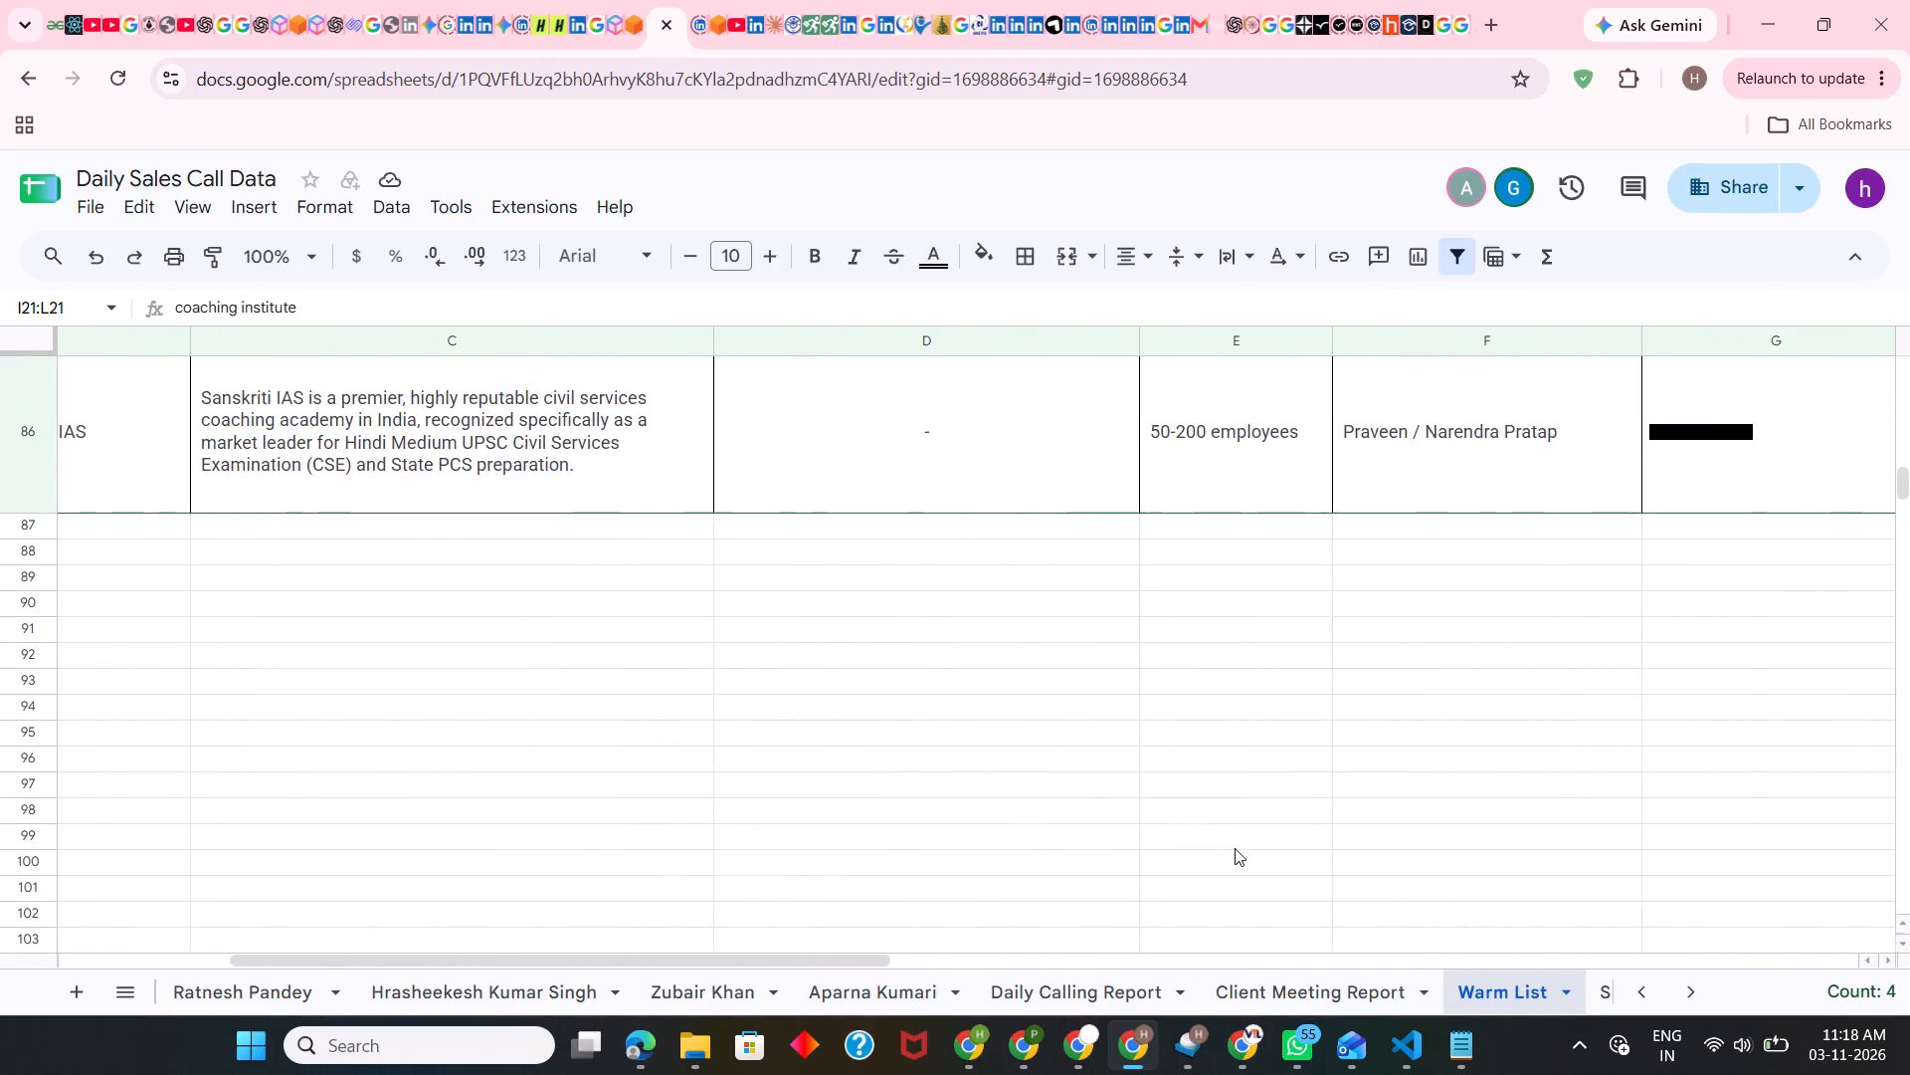
scroll(1235, 848, right, 4)
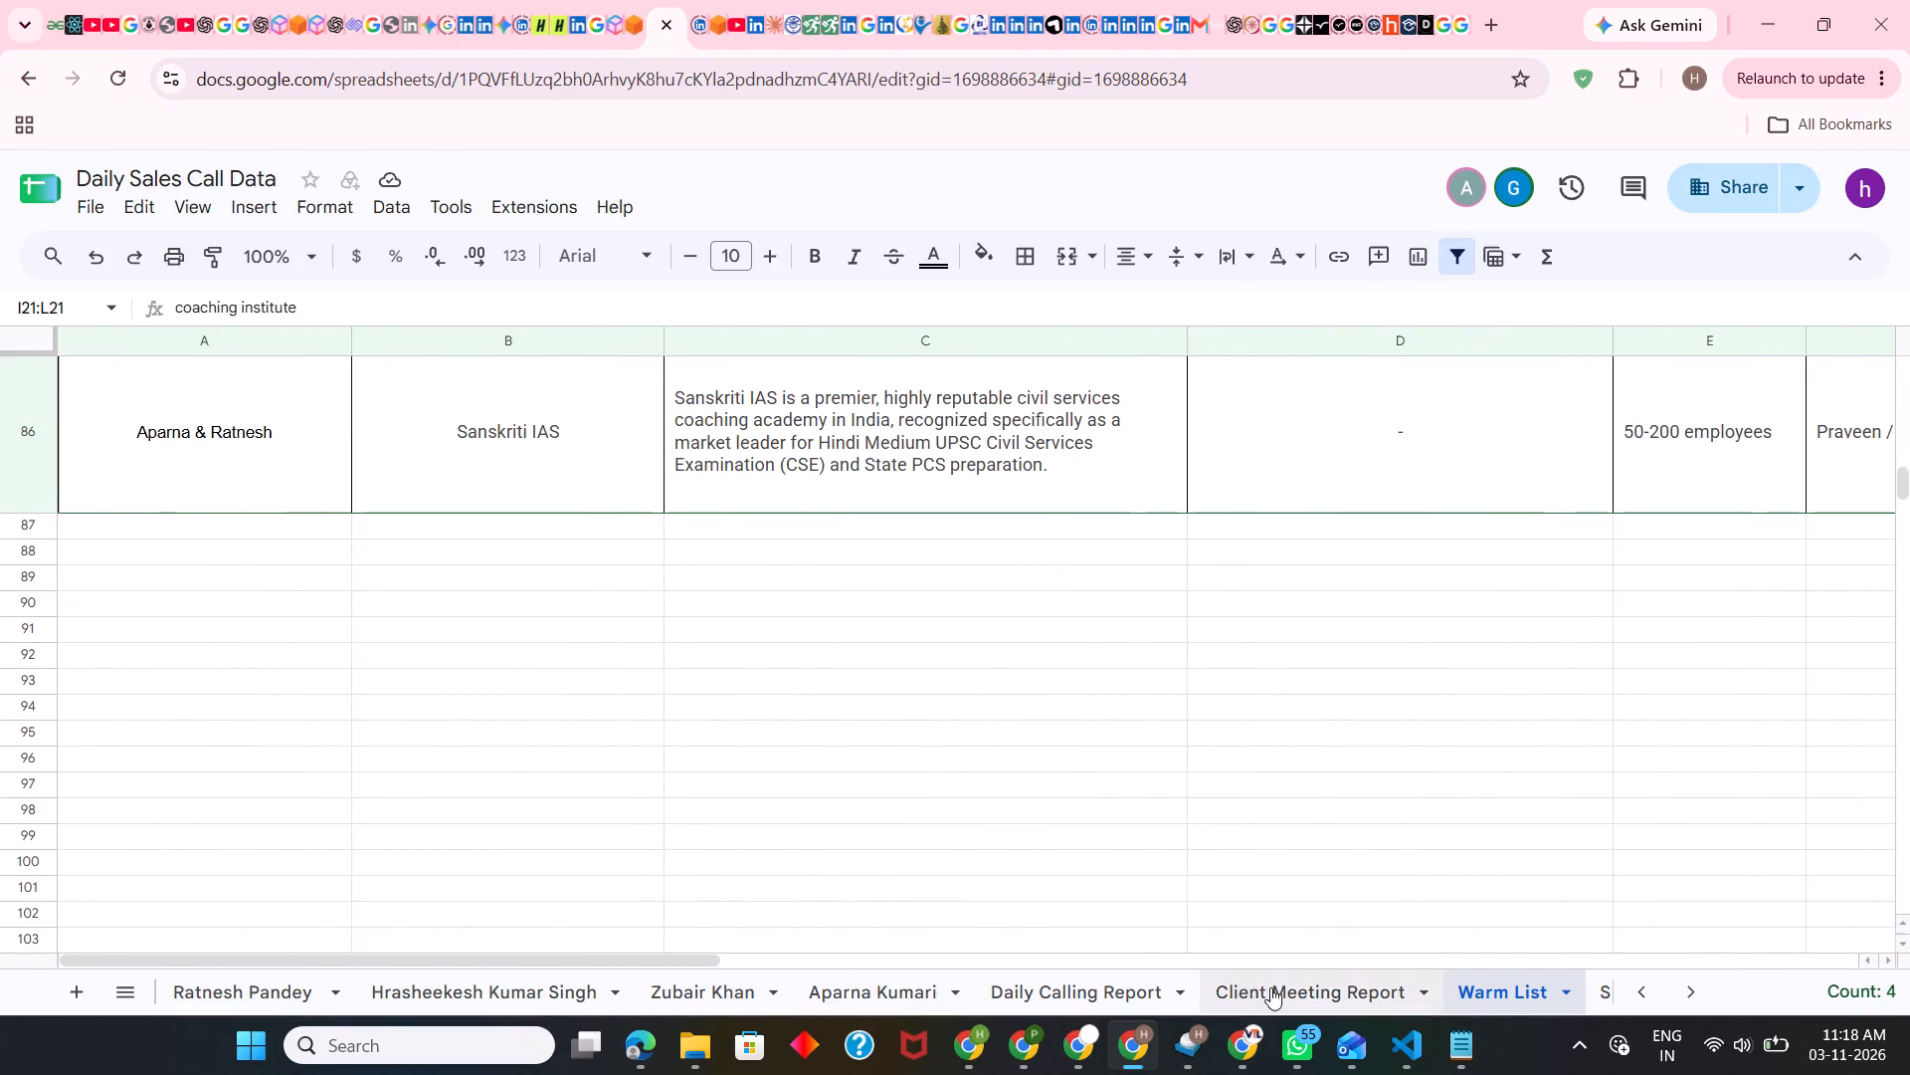
Return to the Client Meeting Report sheet.
click(1270, 987)
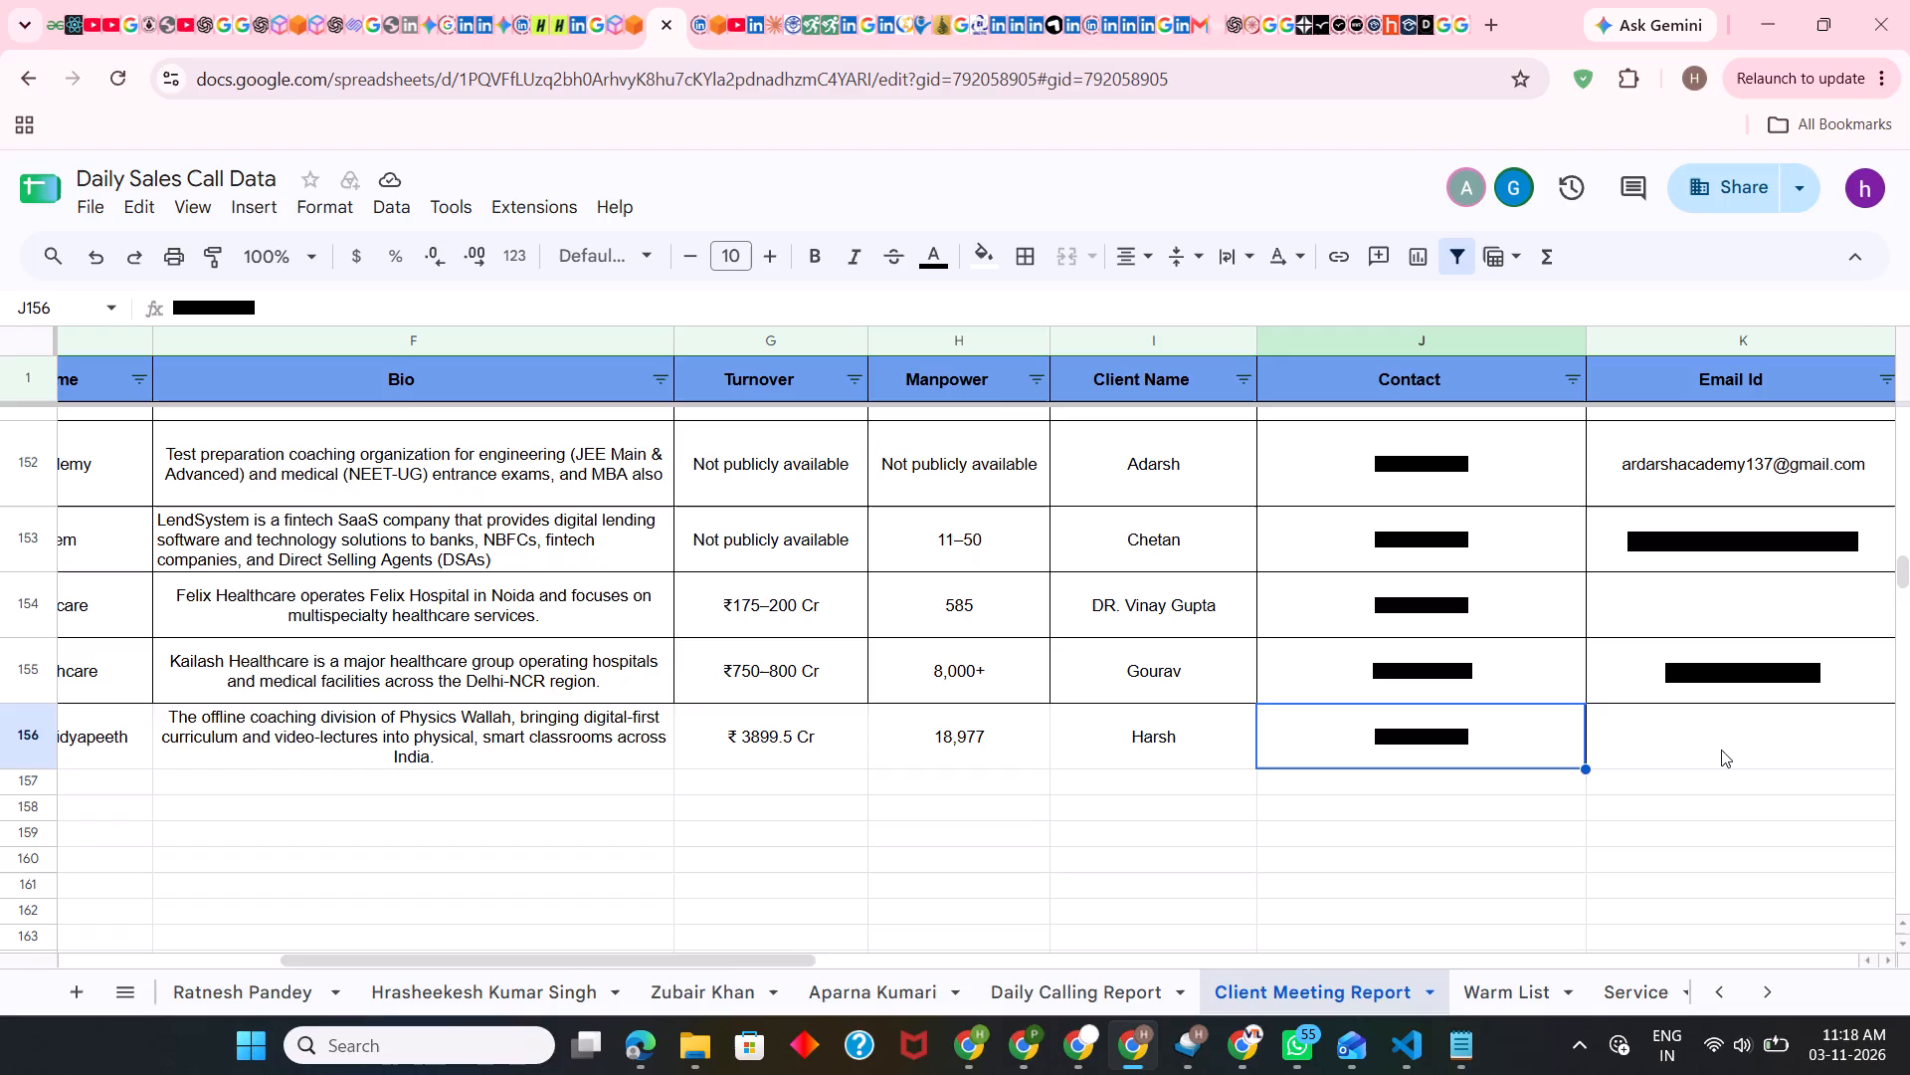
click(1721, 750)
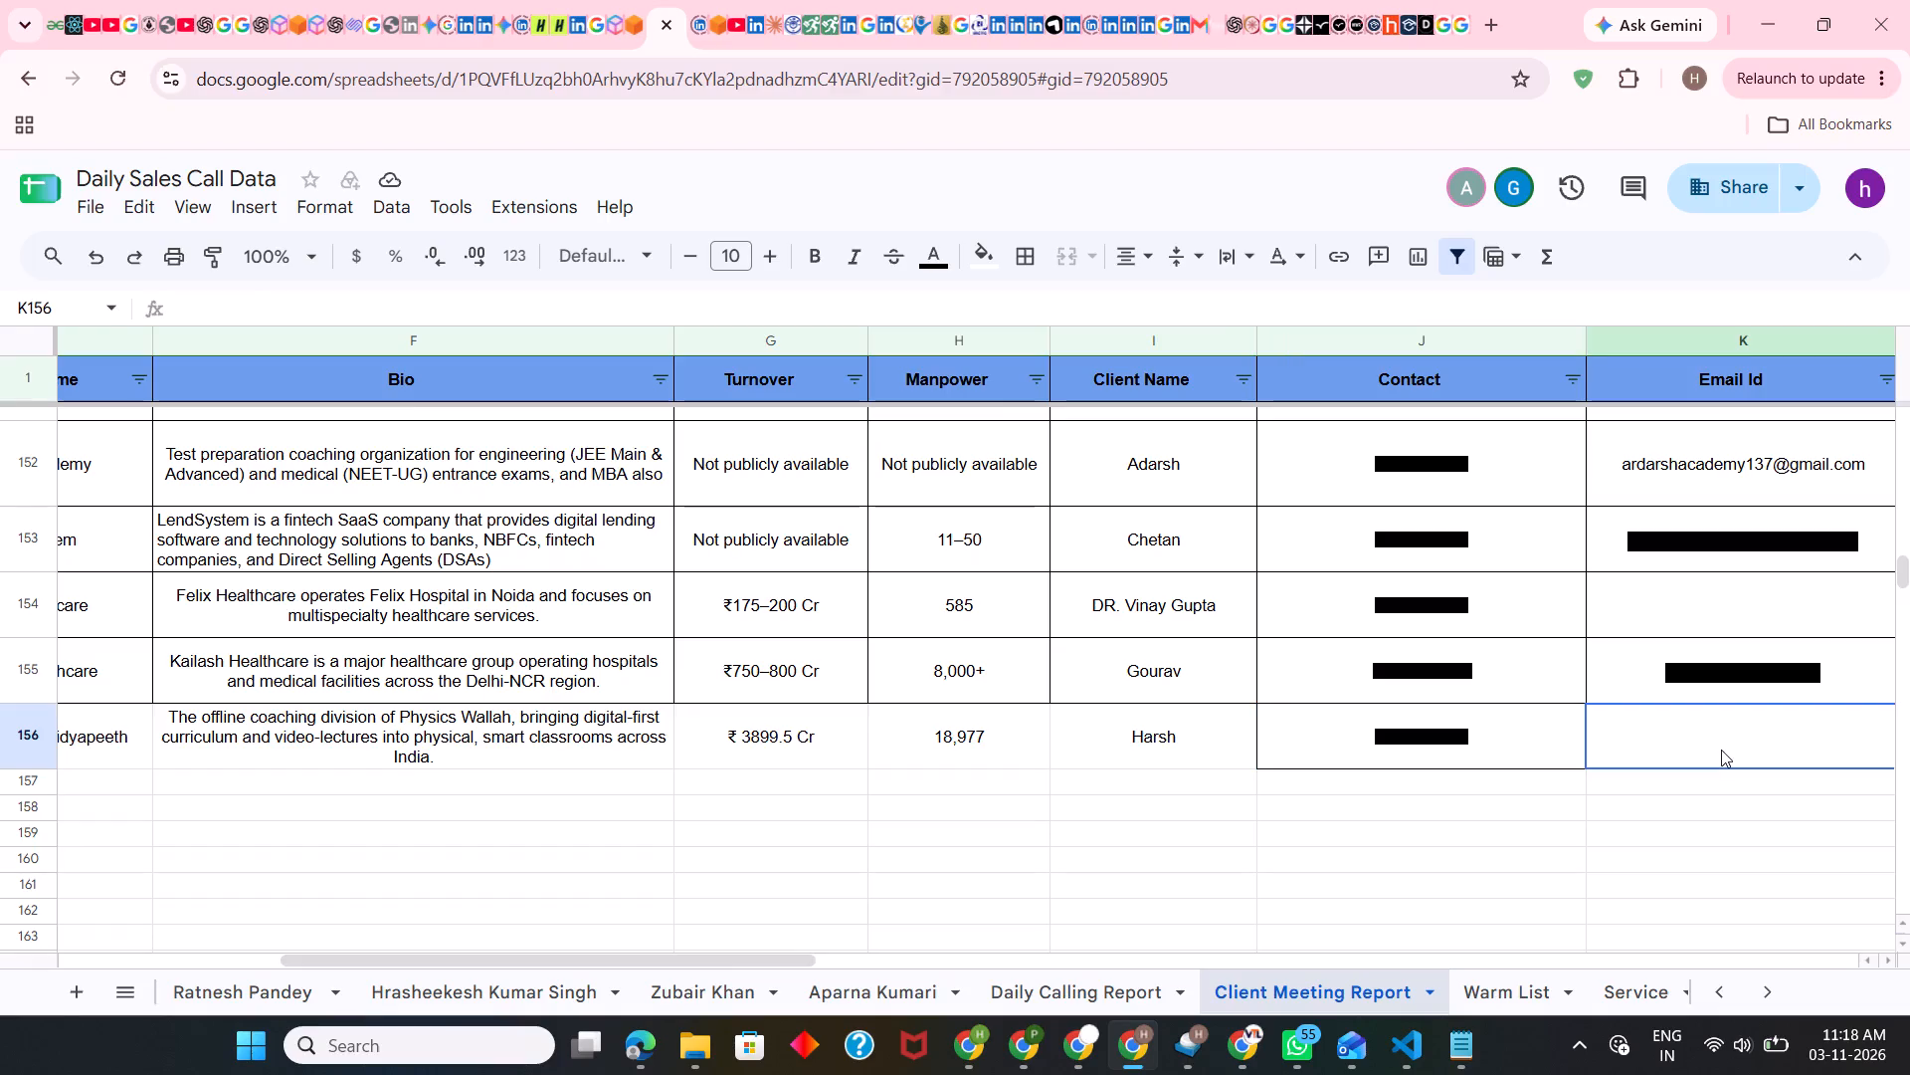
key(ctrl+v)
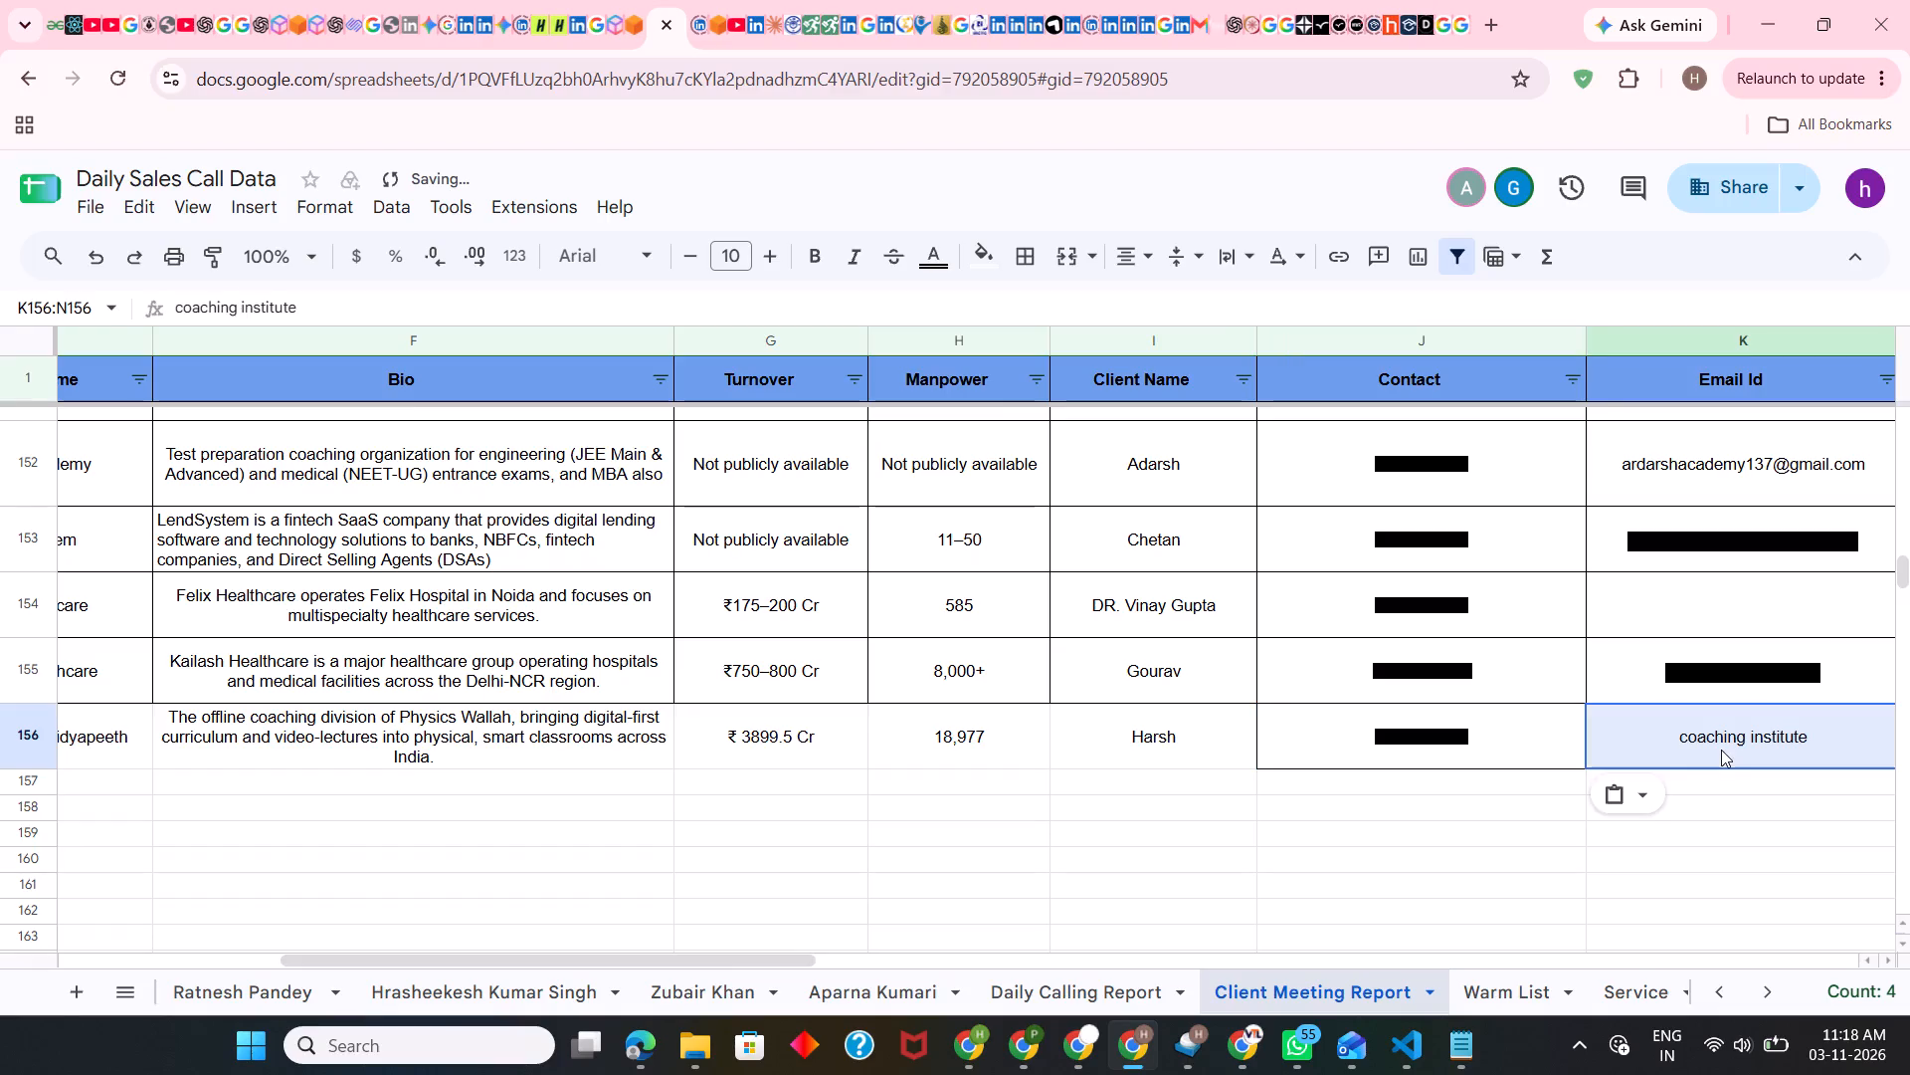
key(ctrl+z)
Paste the copied cells into the Physics Wallah Vidyapeeth row, filling Sector/industry, Services, Solution Offered and Meeting Agenda.
scroll(1721, 750, left, 4)
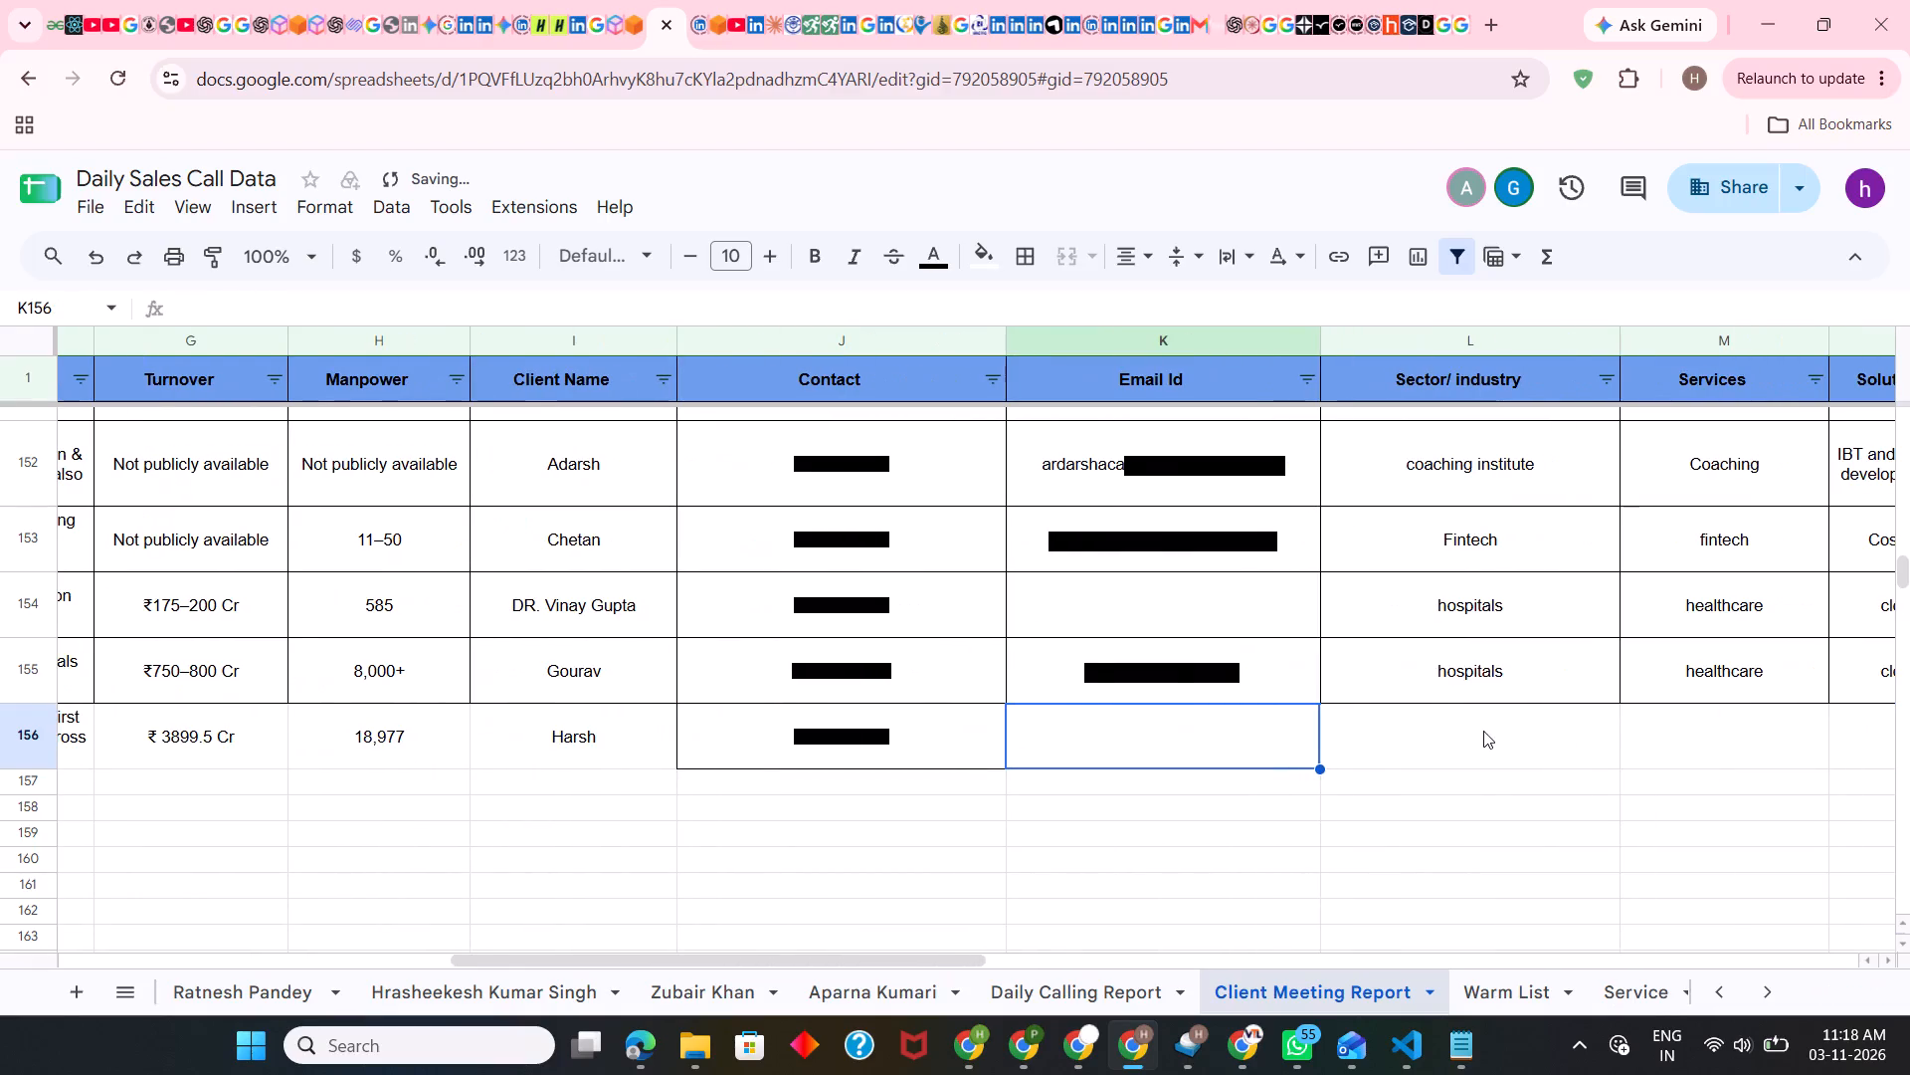
click(1483, 731)
key(ctrl+v)
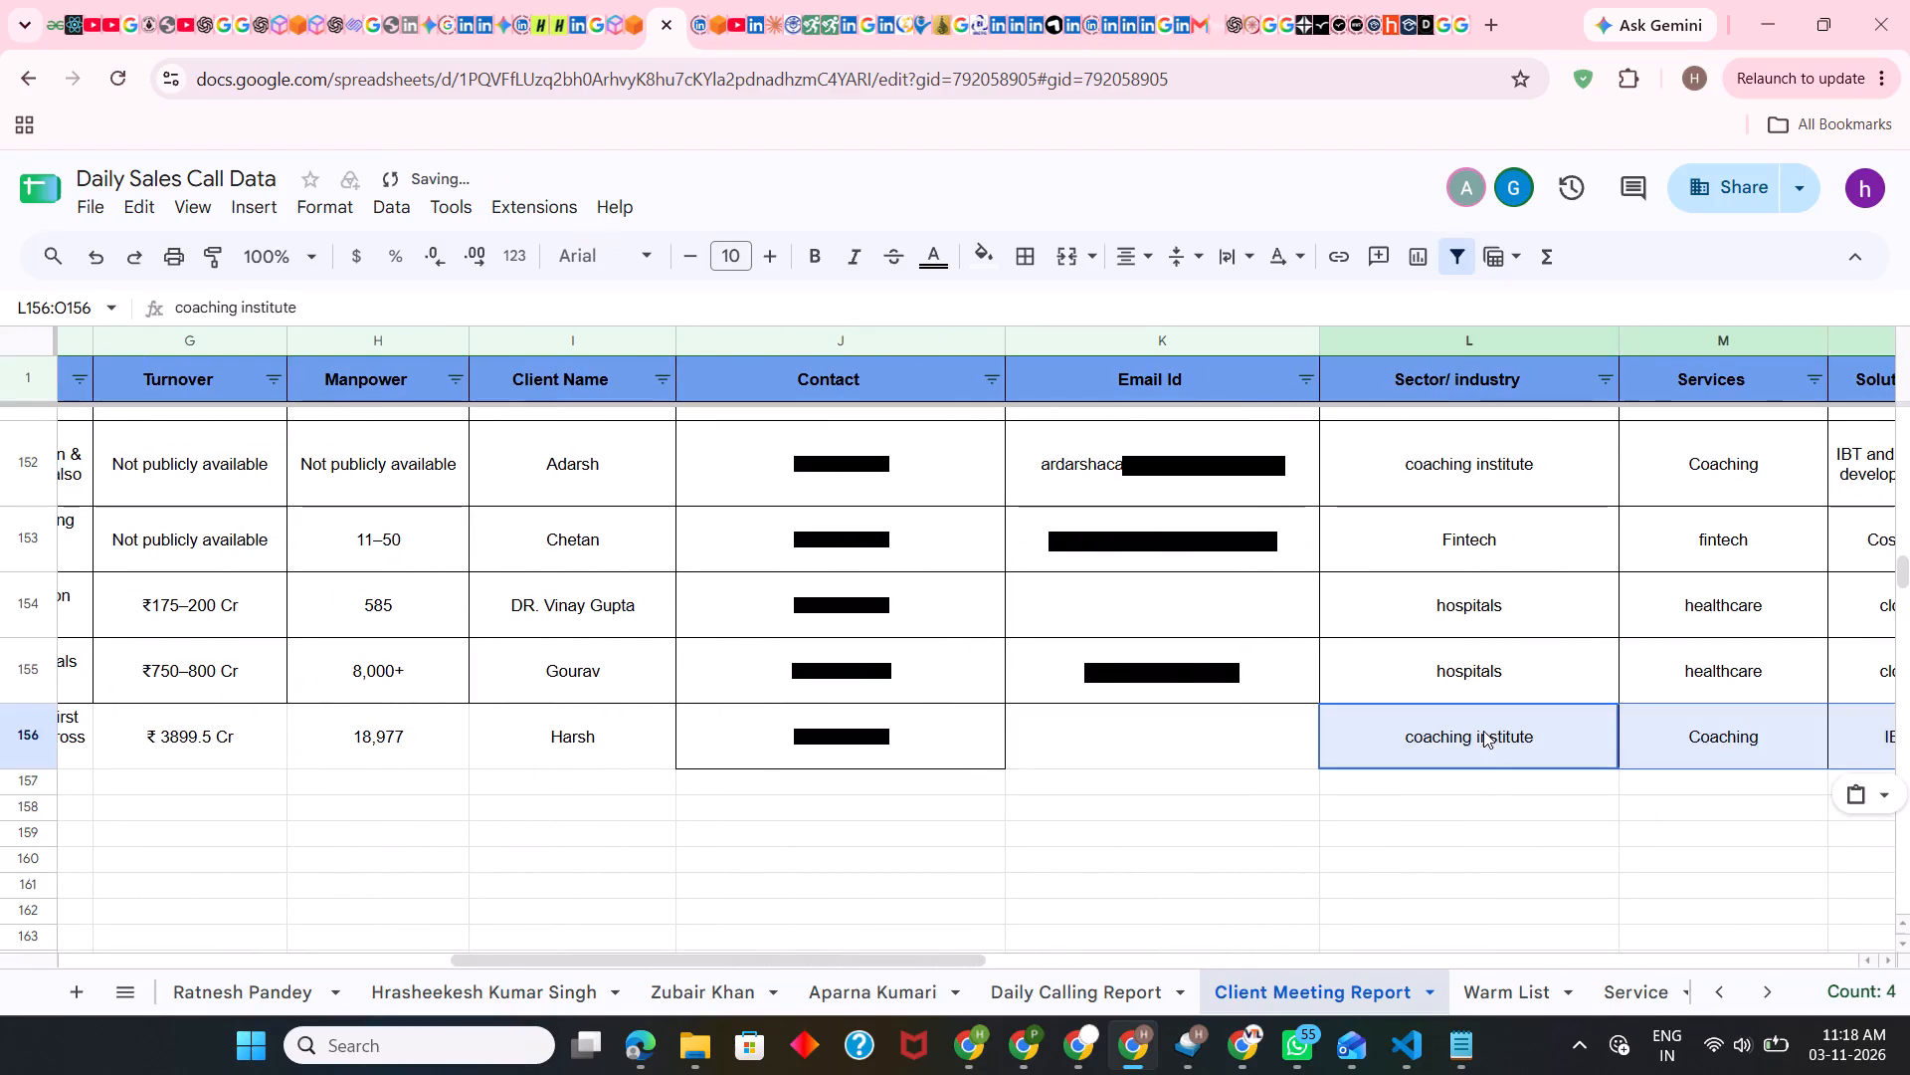
Enter "-" as the Email Id in the Physics Wallah Vidyapeeth row.
click(1164, 734)
key(minus)
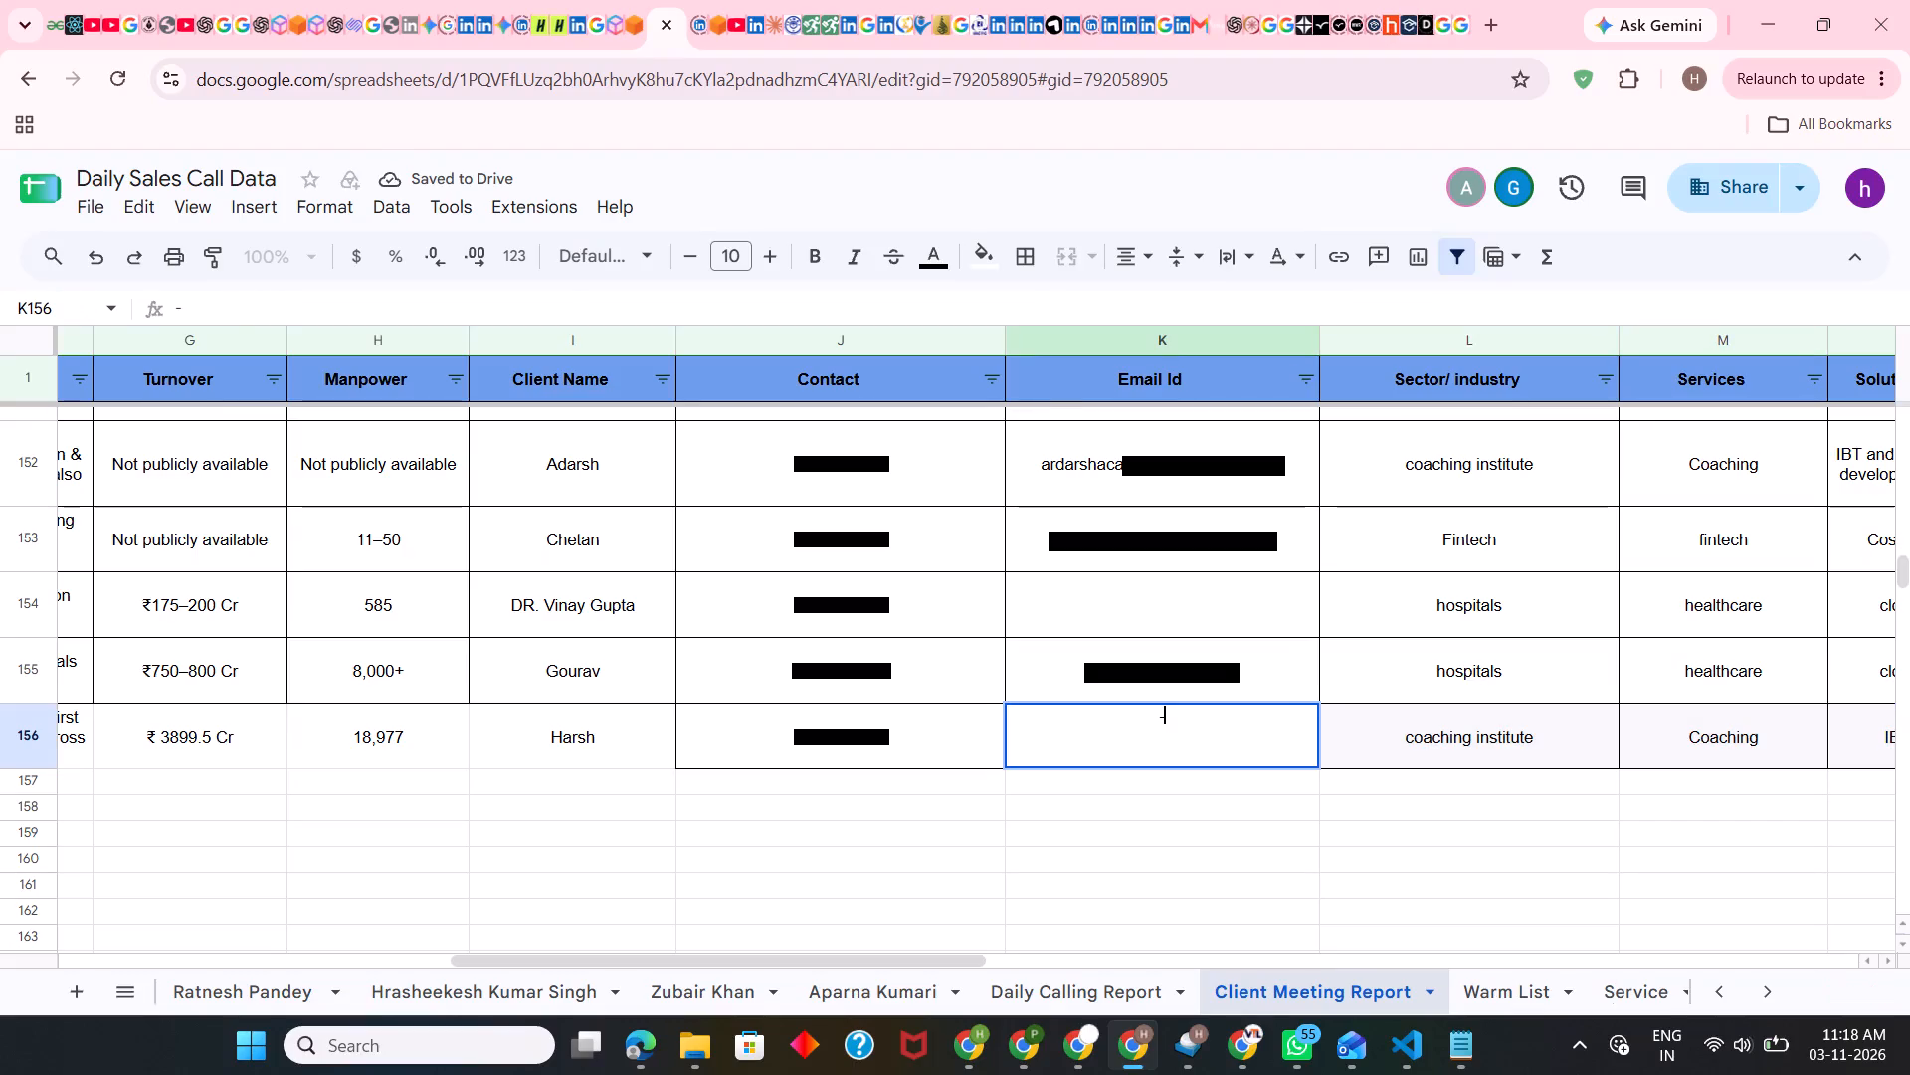
key(Return)
Begin the Meeting Outcome in the Physics Wallah Vidyapeeth row with "I met with Harsh".
scroll(1657, 841, left, 5)
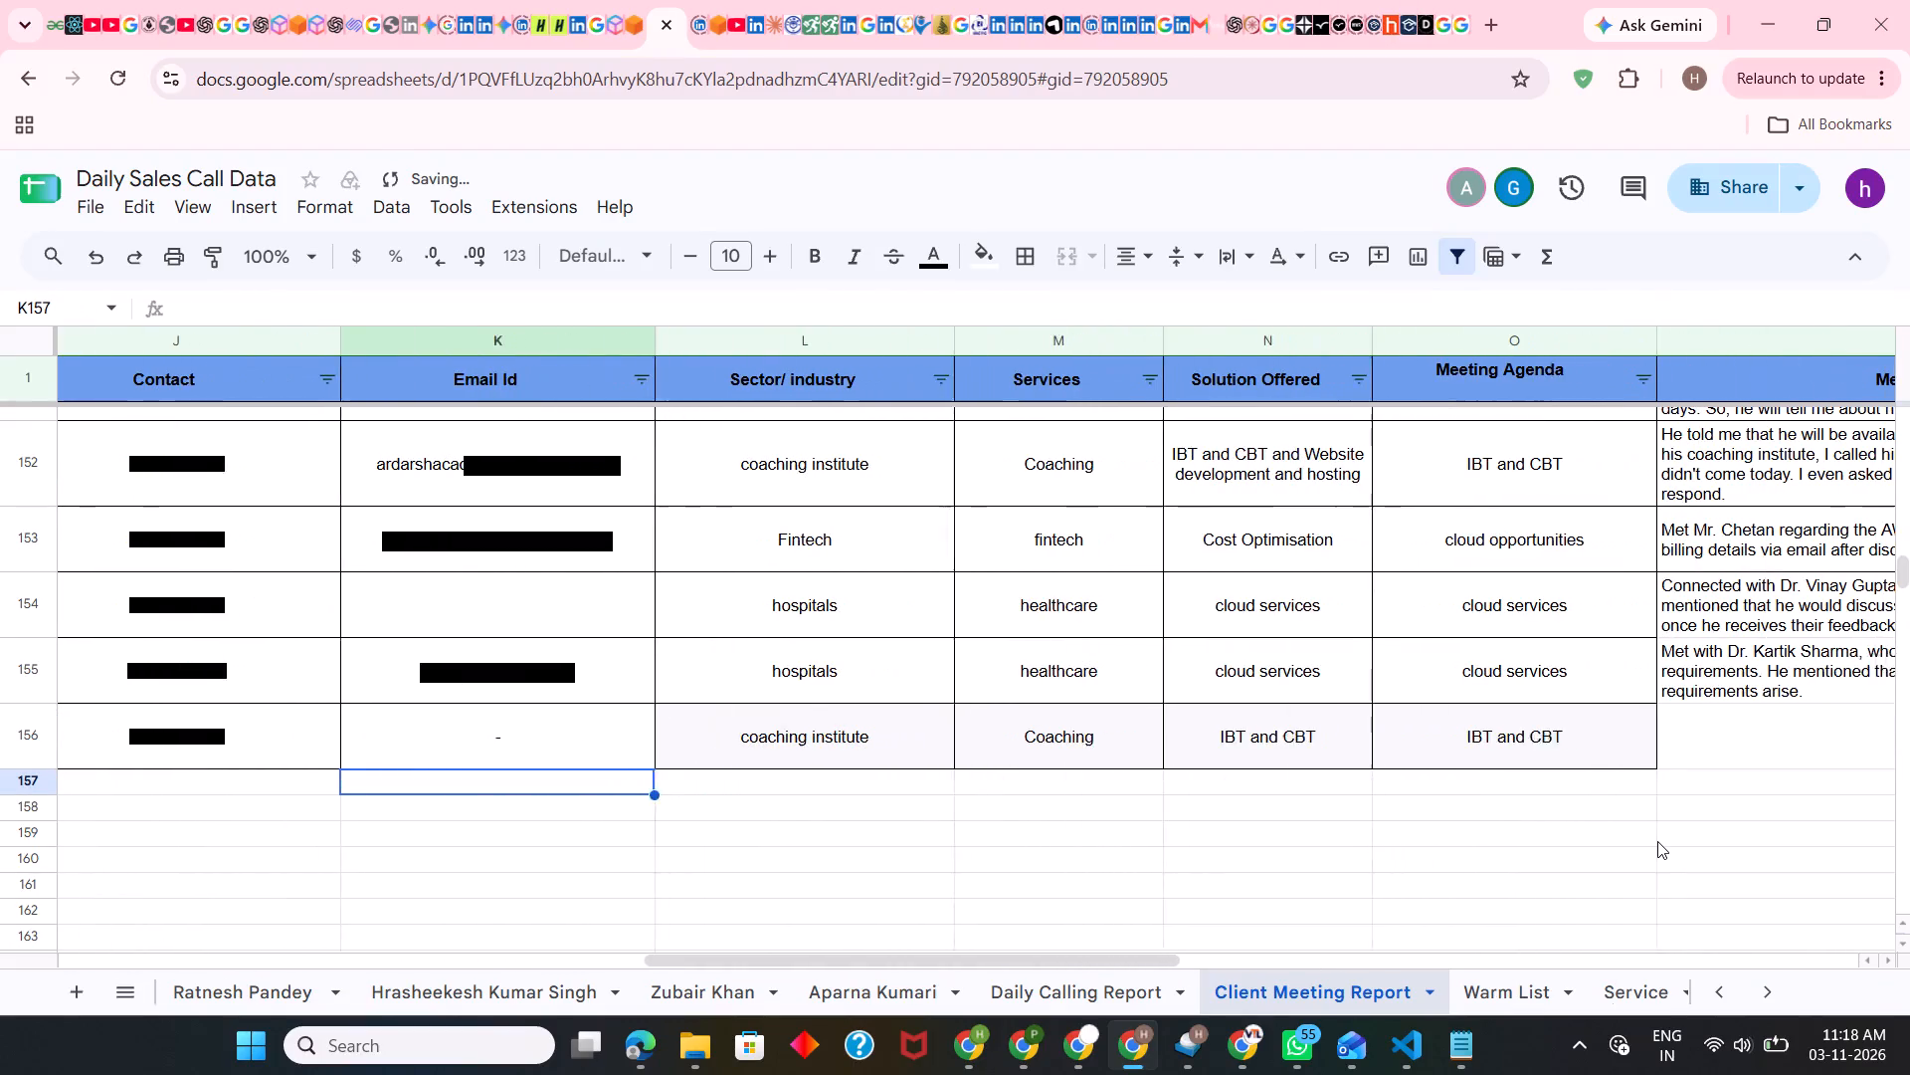
click(1688, 719)
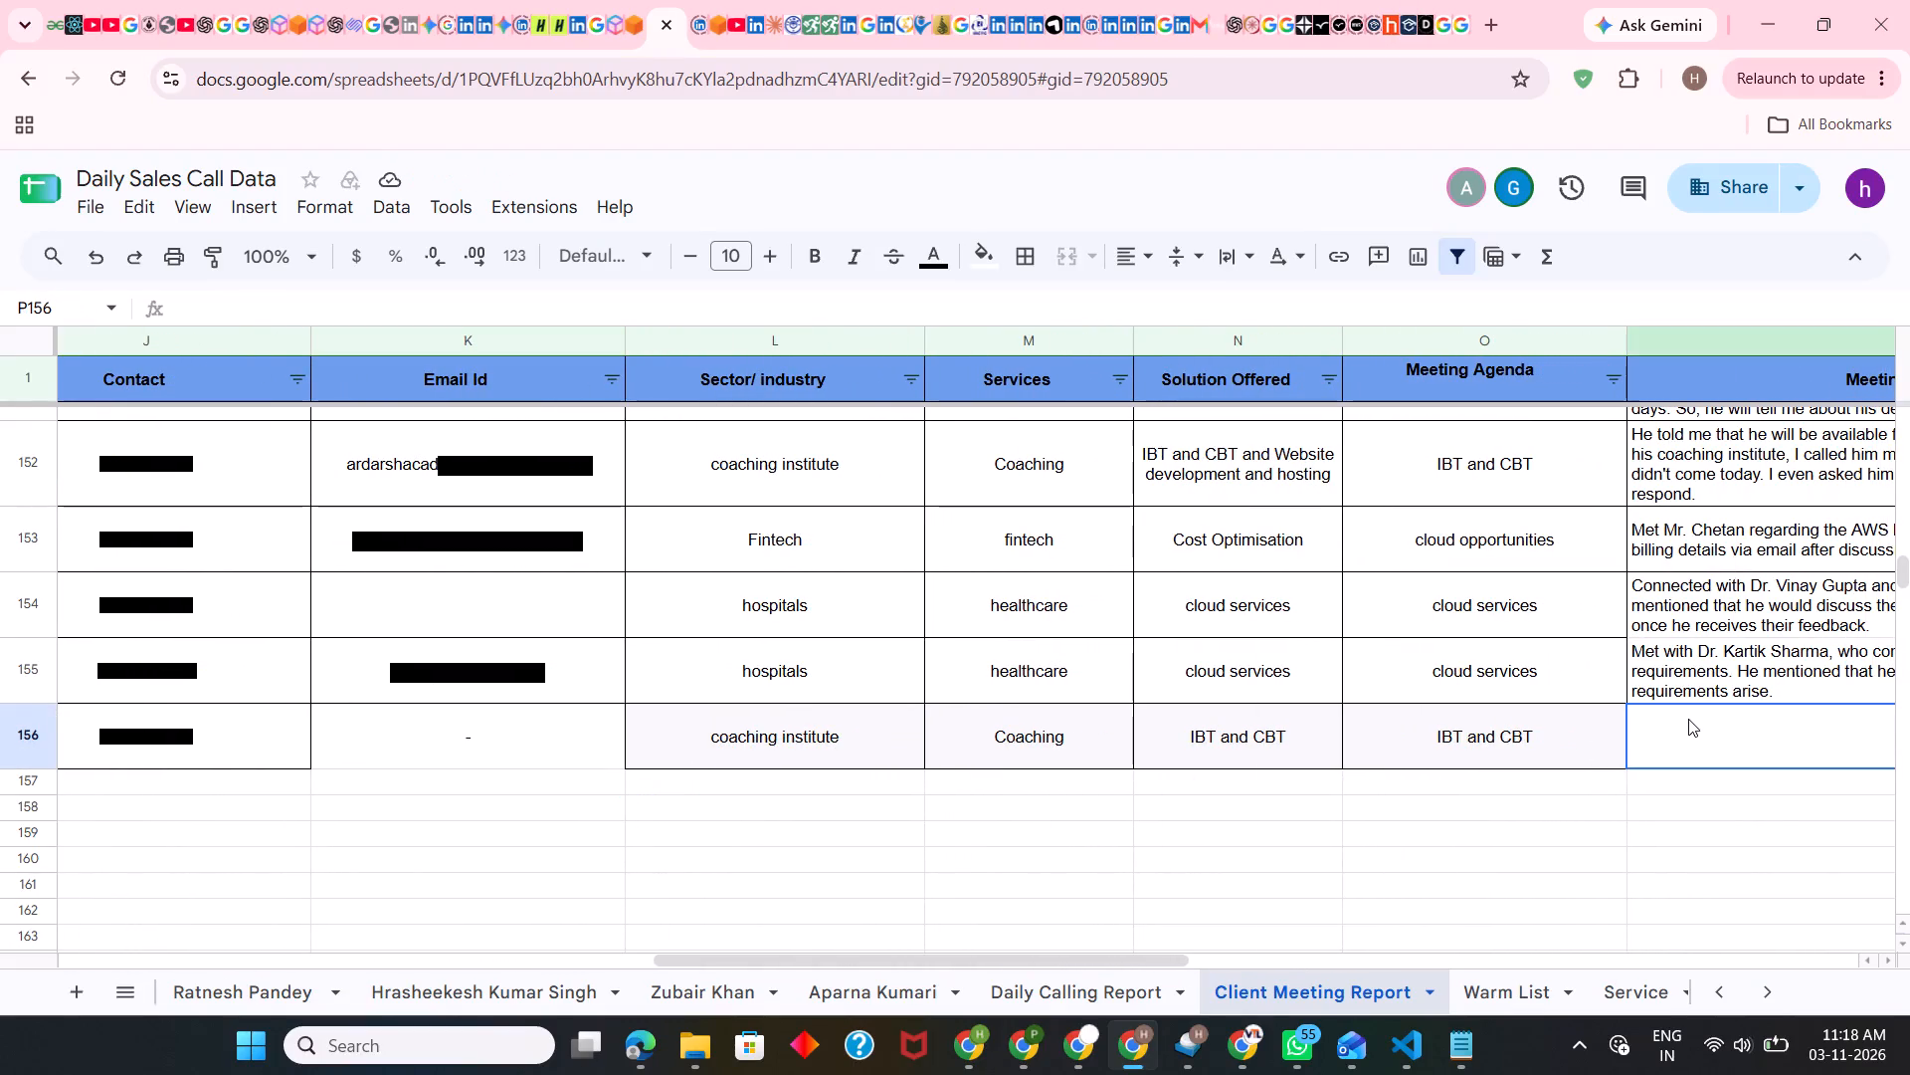
scroll(1688, 719, left, 5)
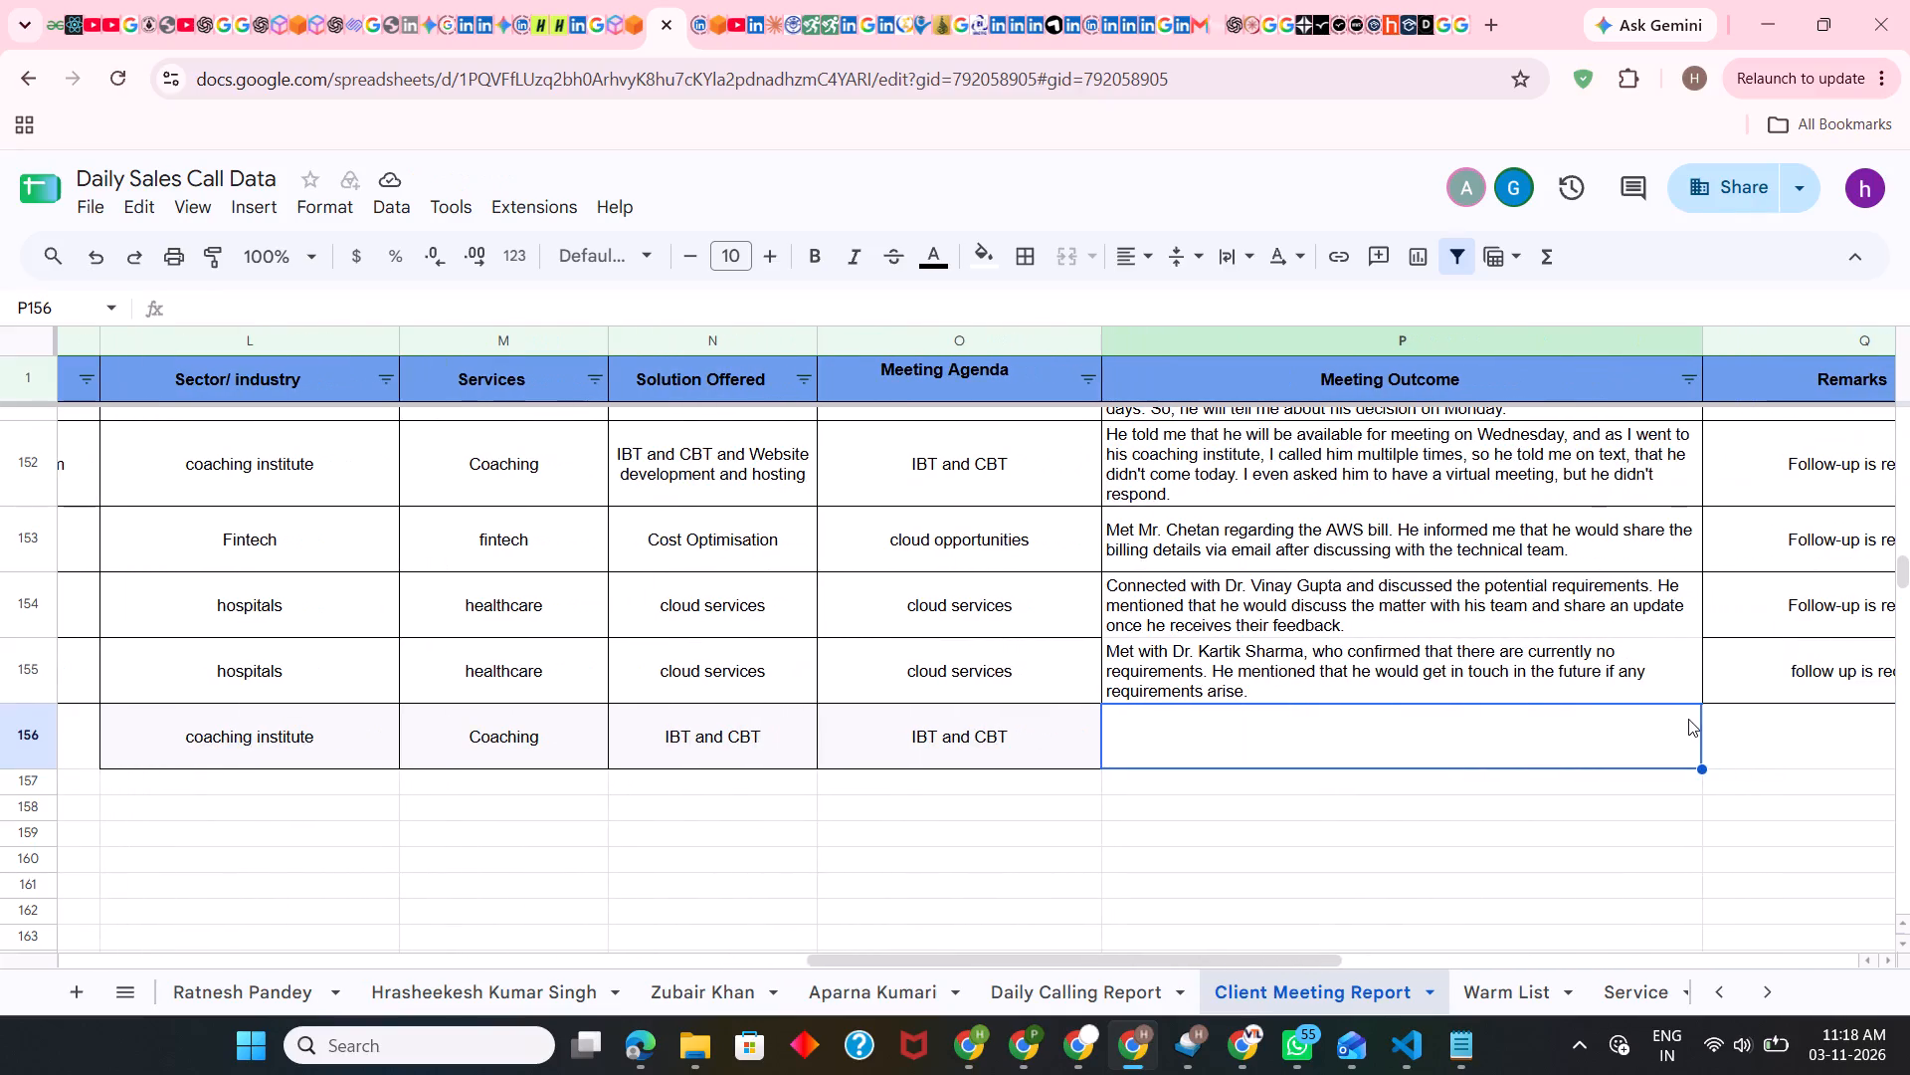
text(I mewt)
key(BackSpace)
key(BackSpace)
text(t with Harsh)
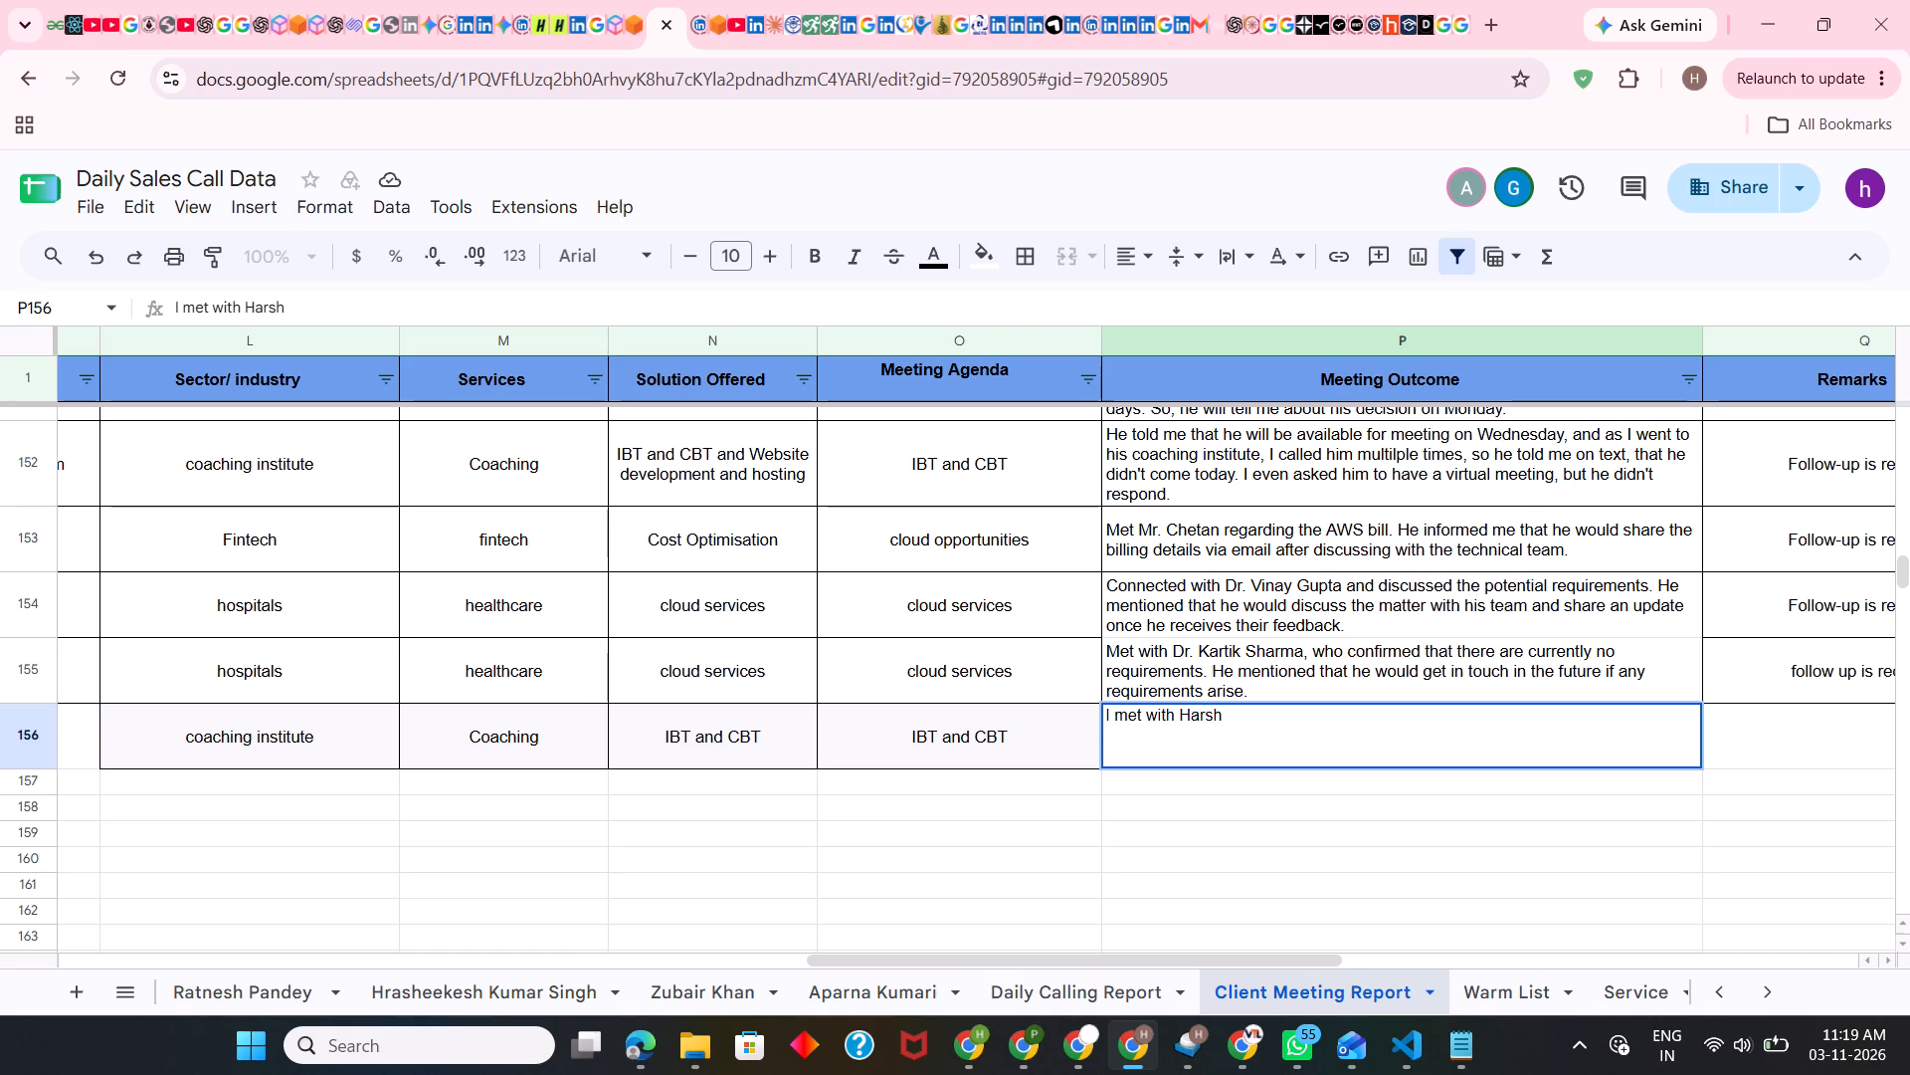
Continue the Meeting Outcome with ". He told me that he need the solution for video streaming for their online batches.".
text(. He told me)
key(space)
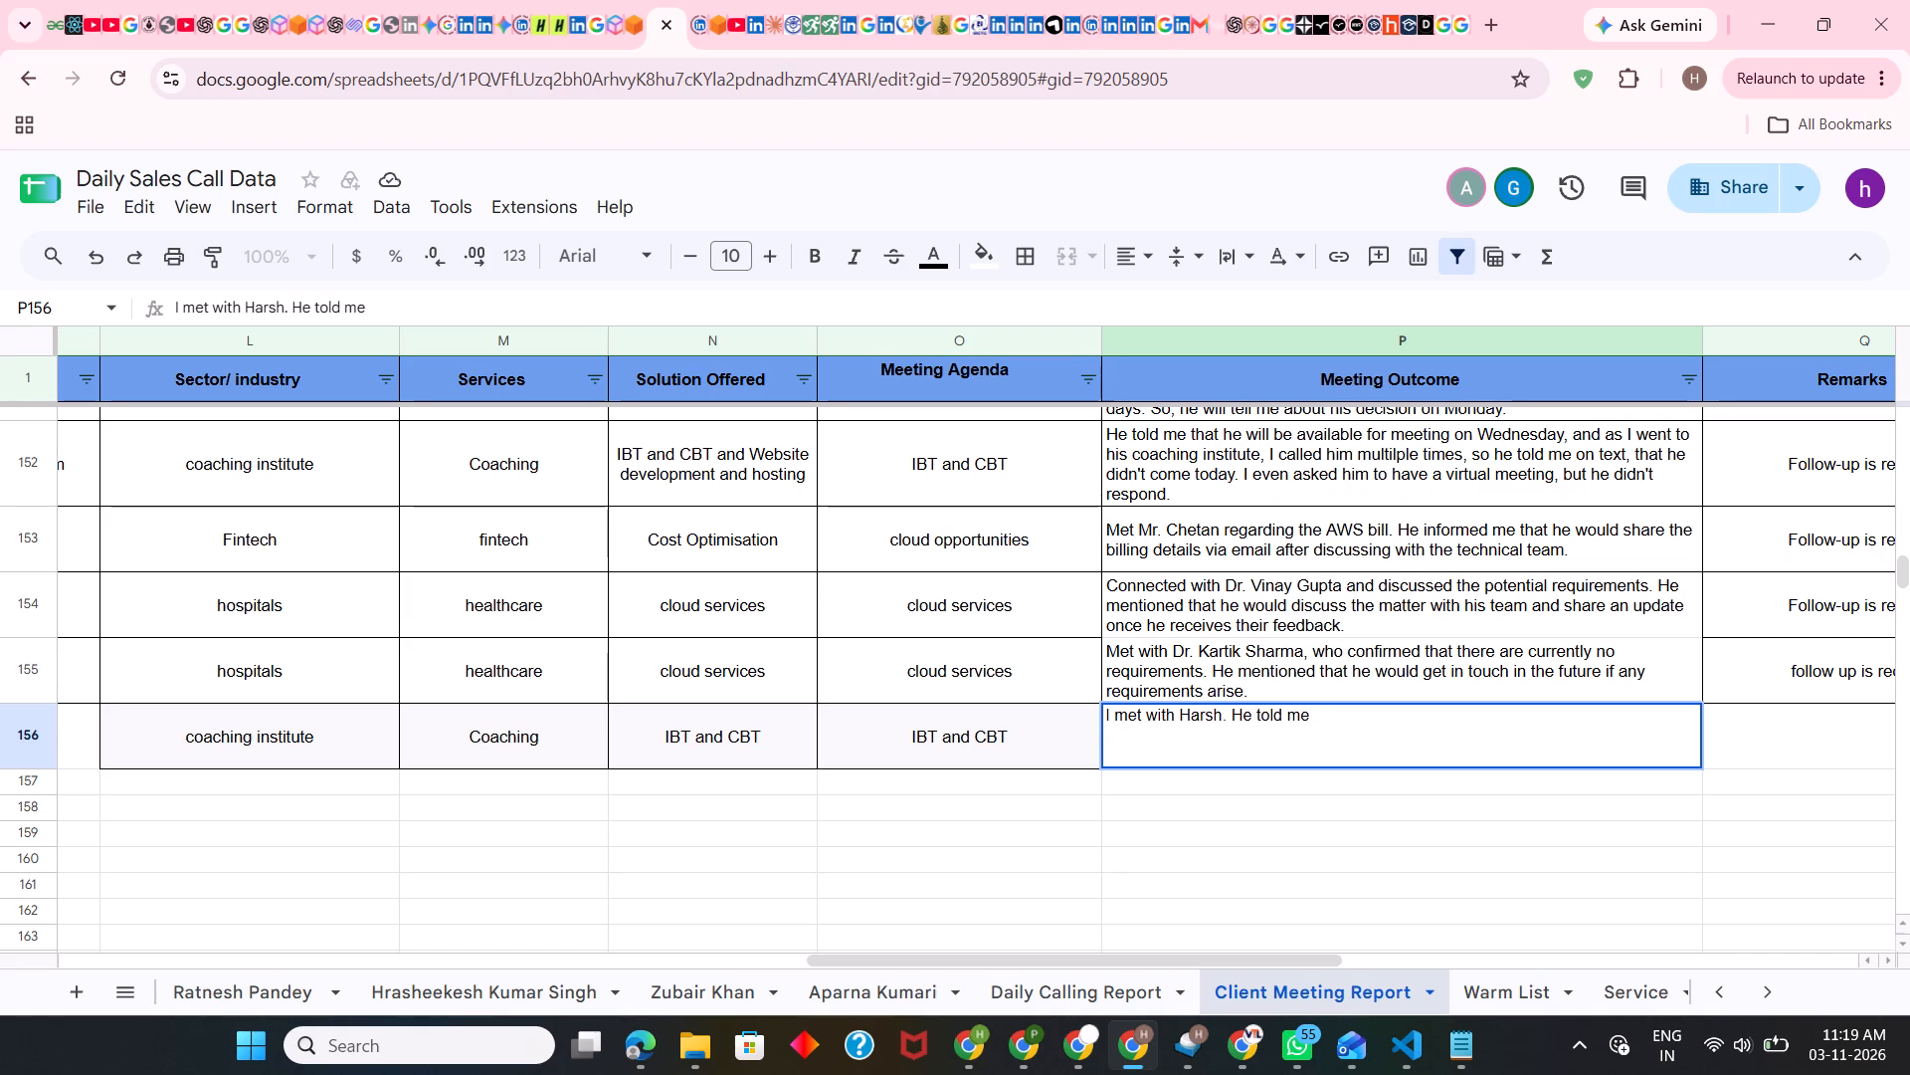
text(that he need)
key(space)
text(the)
key(space)
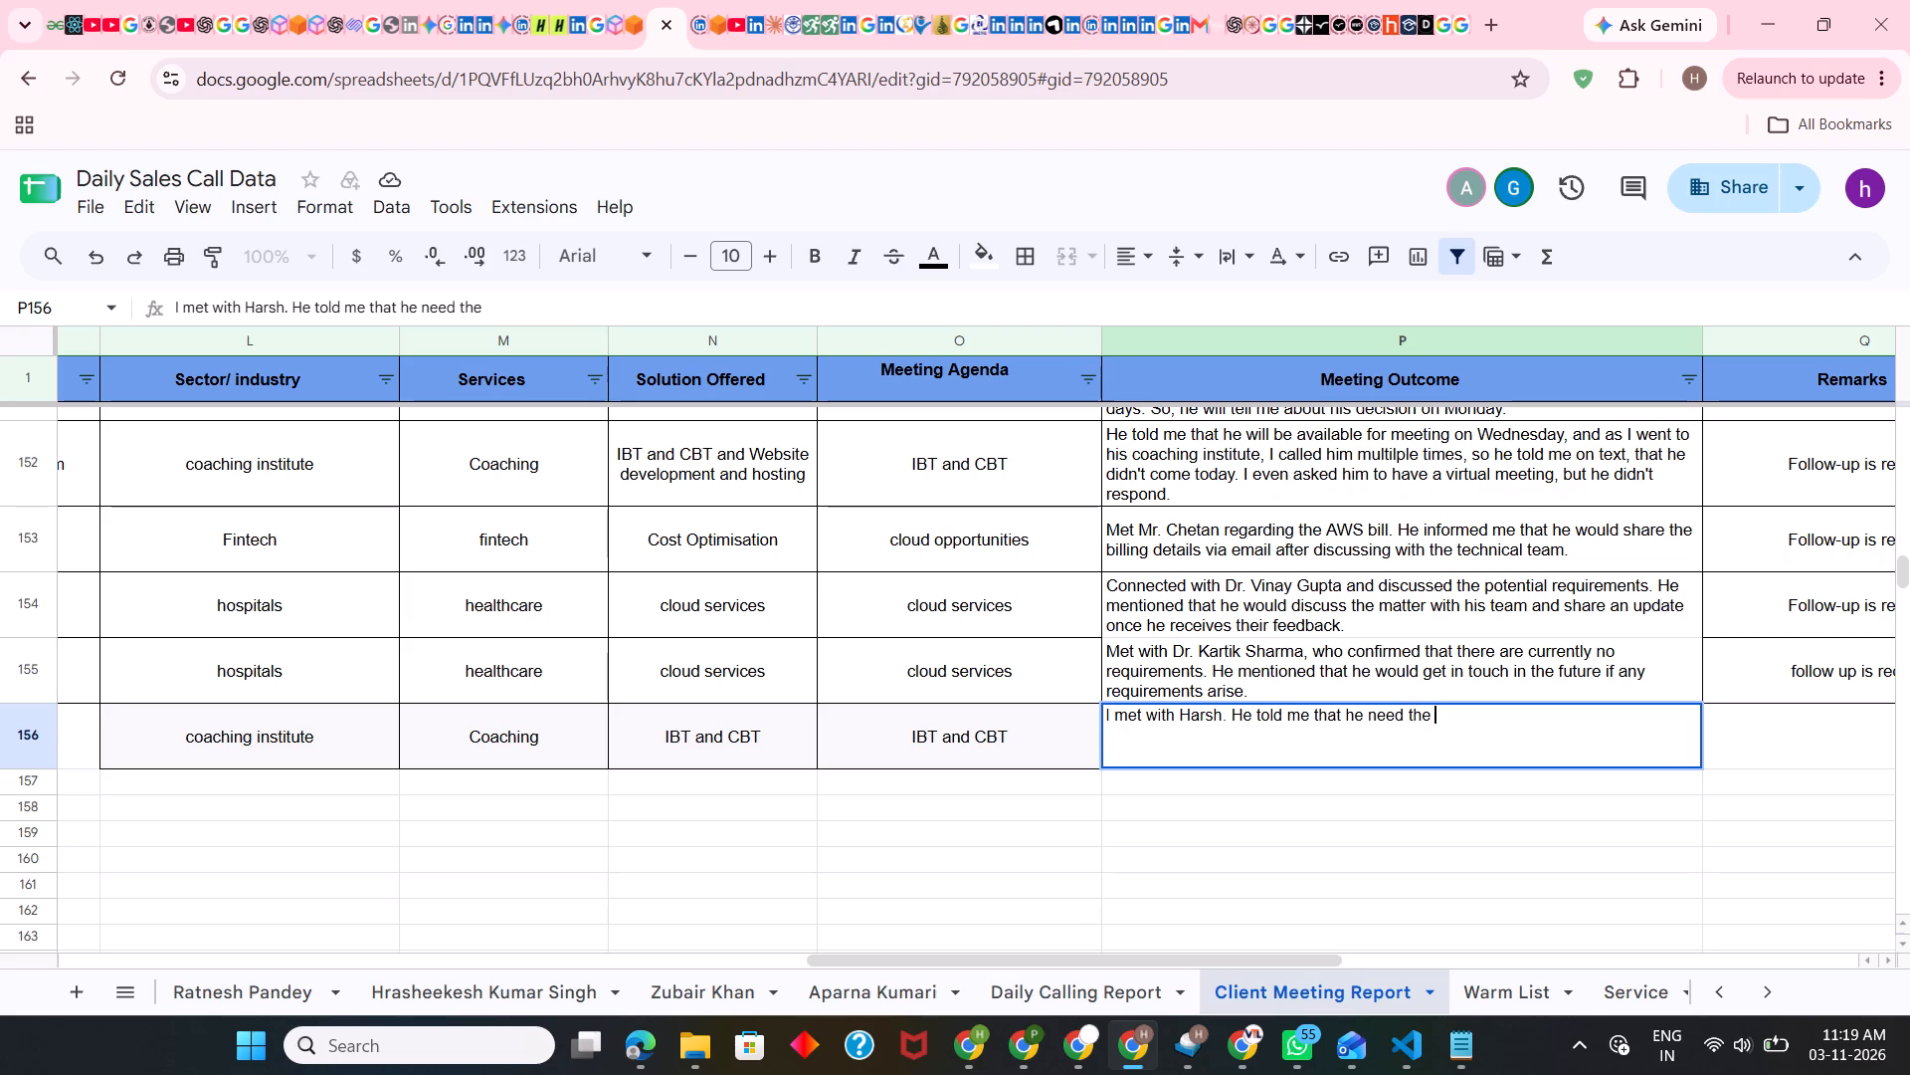
text(solution for c)
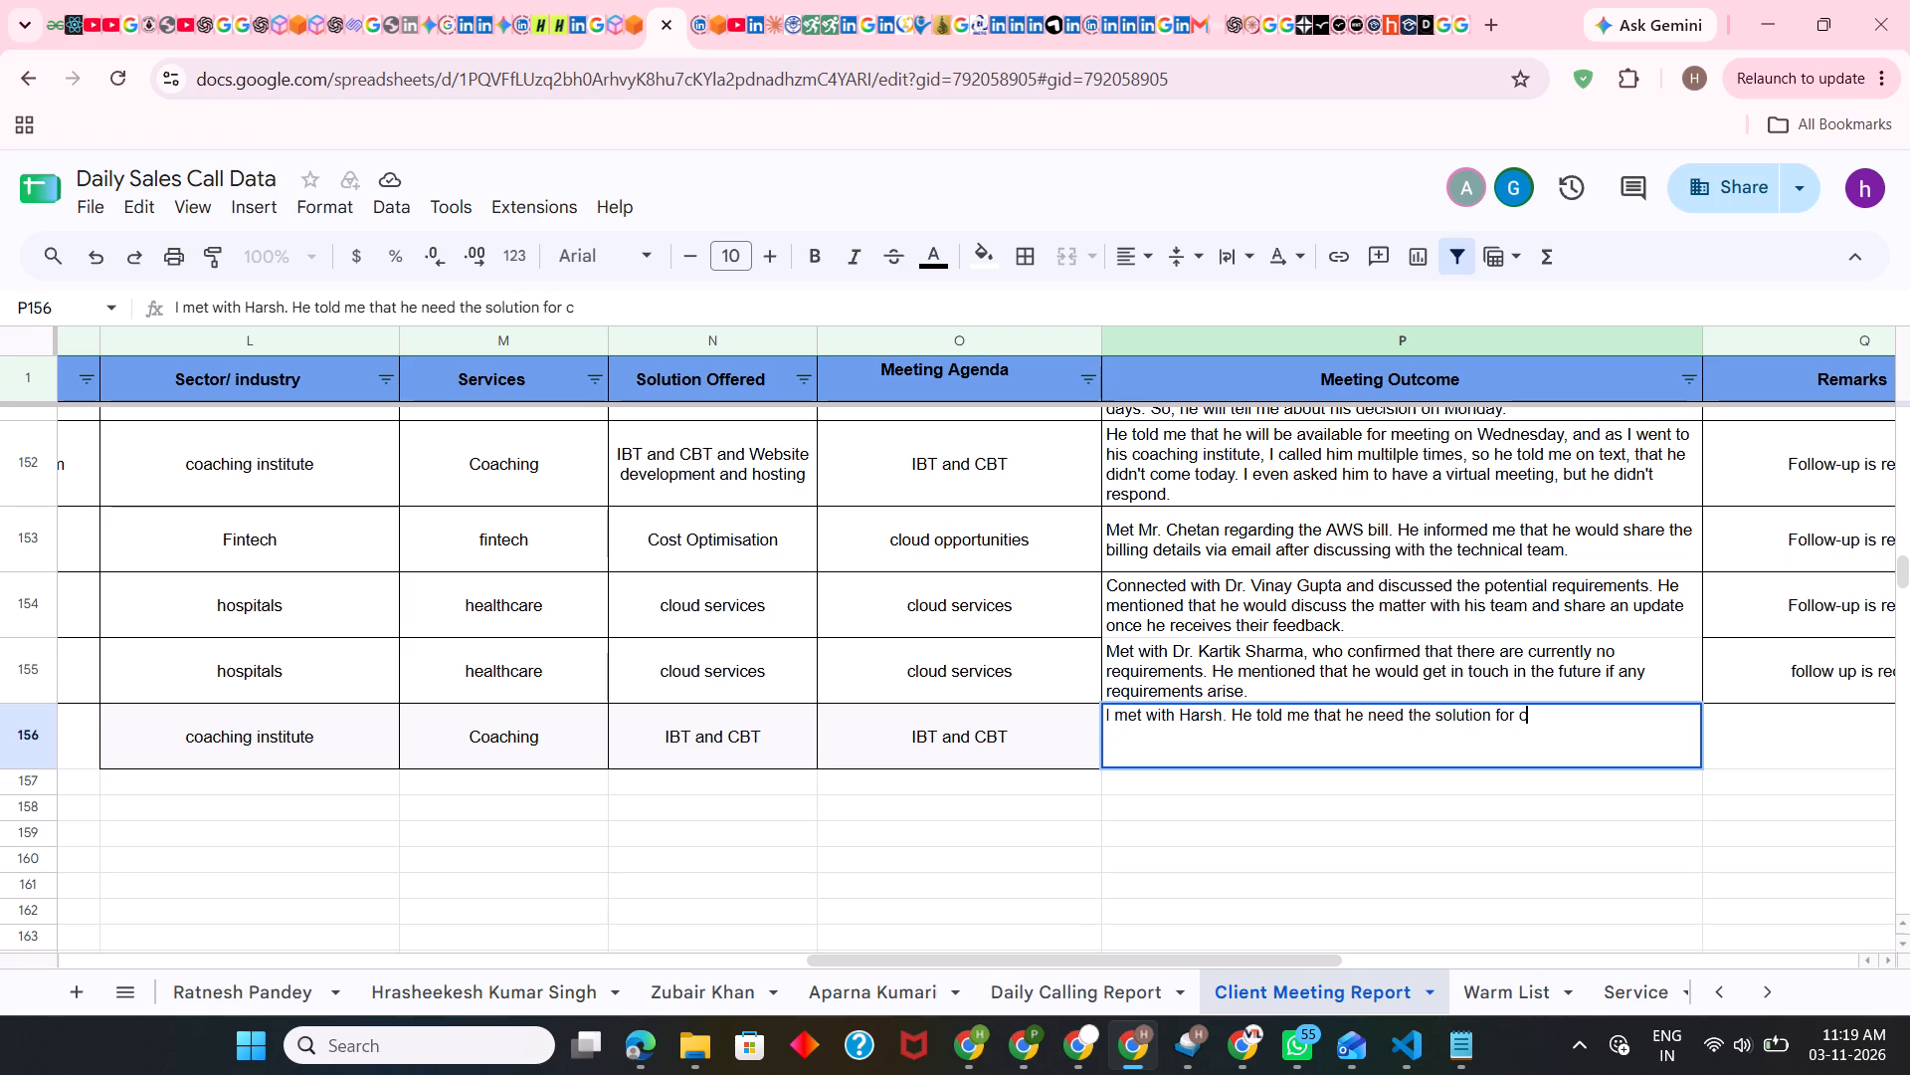
key(BackSpace)
text(video streaming)
key(space)
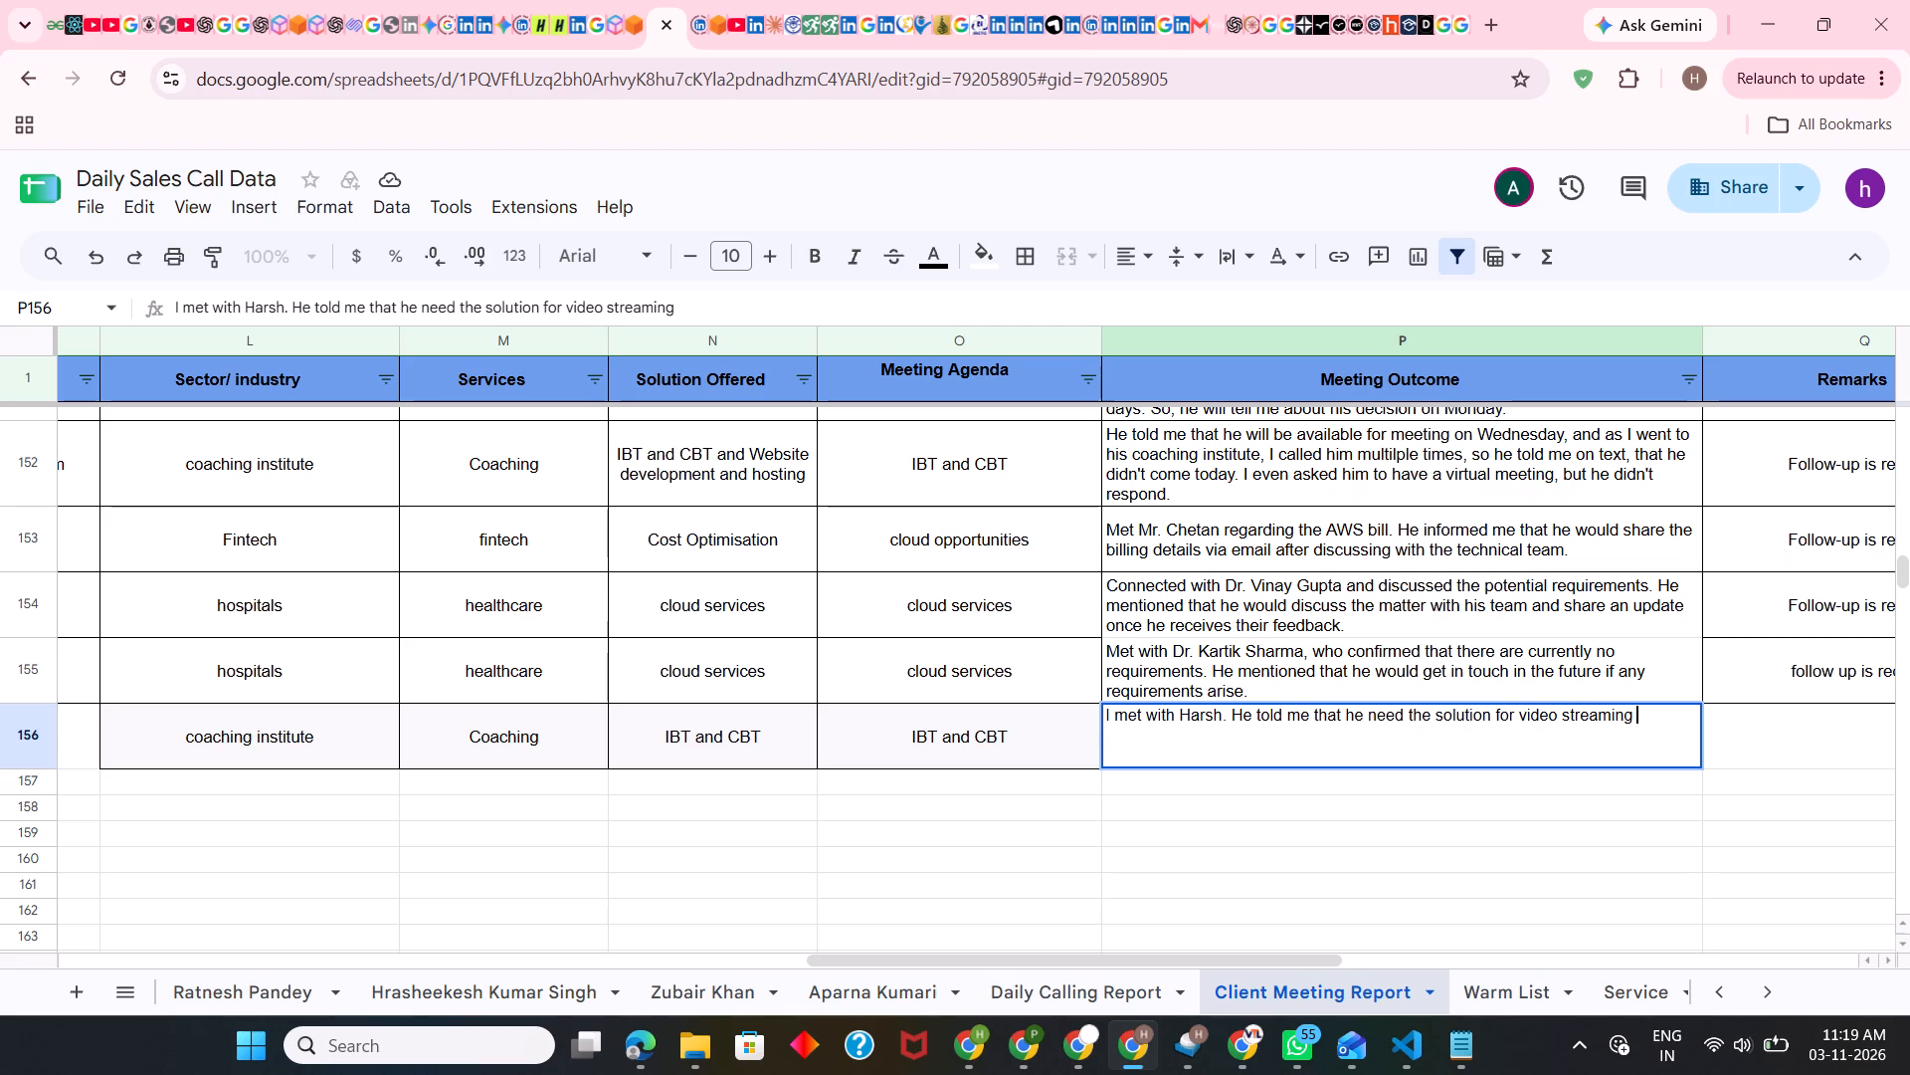
text(for)
key(space)
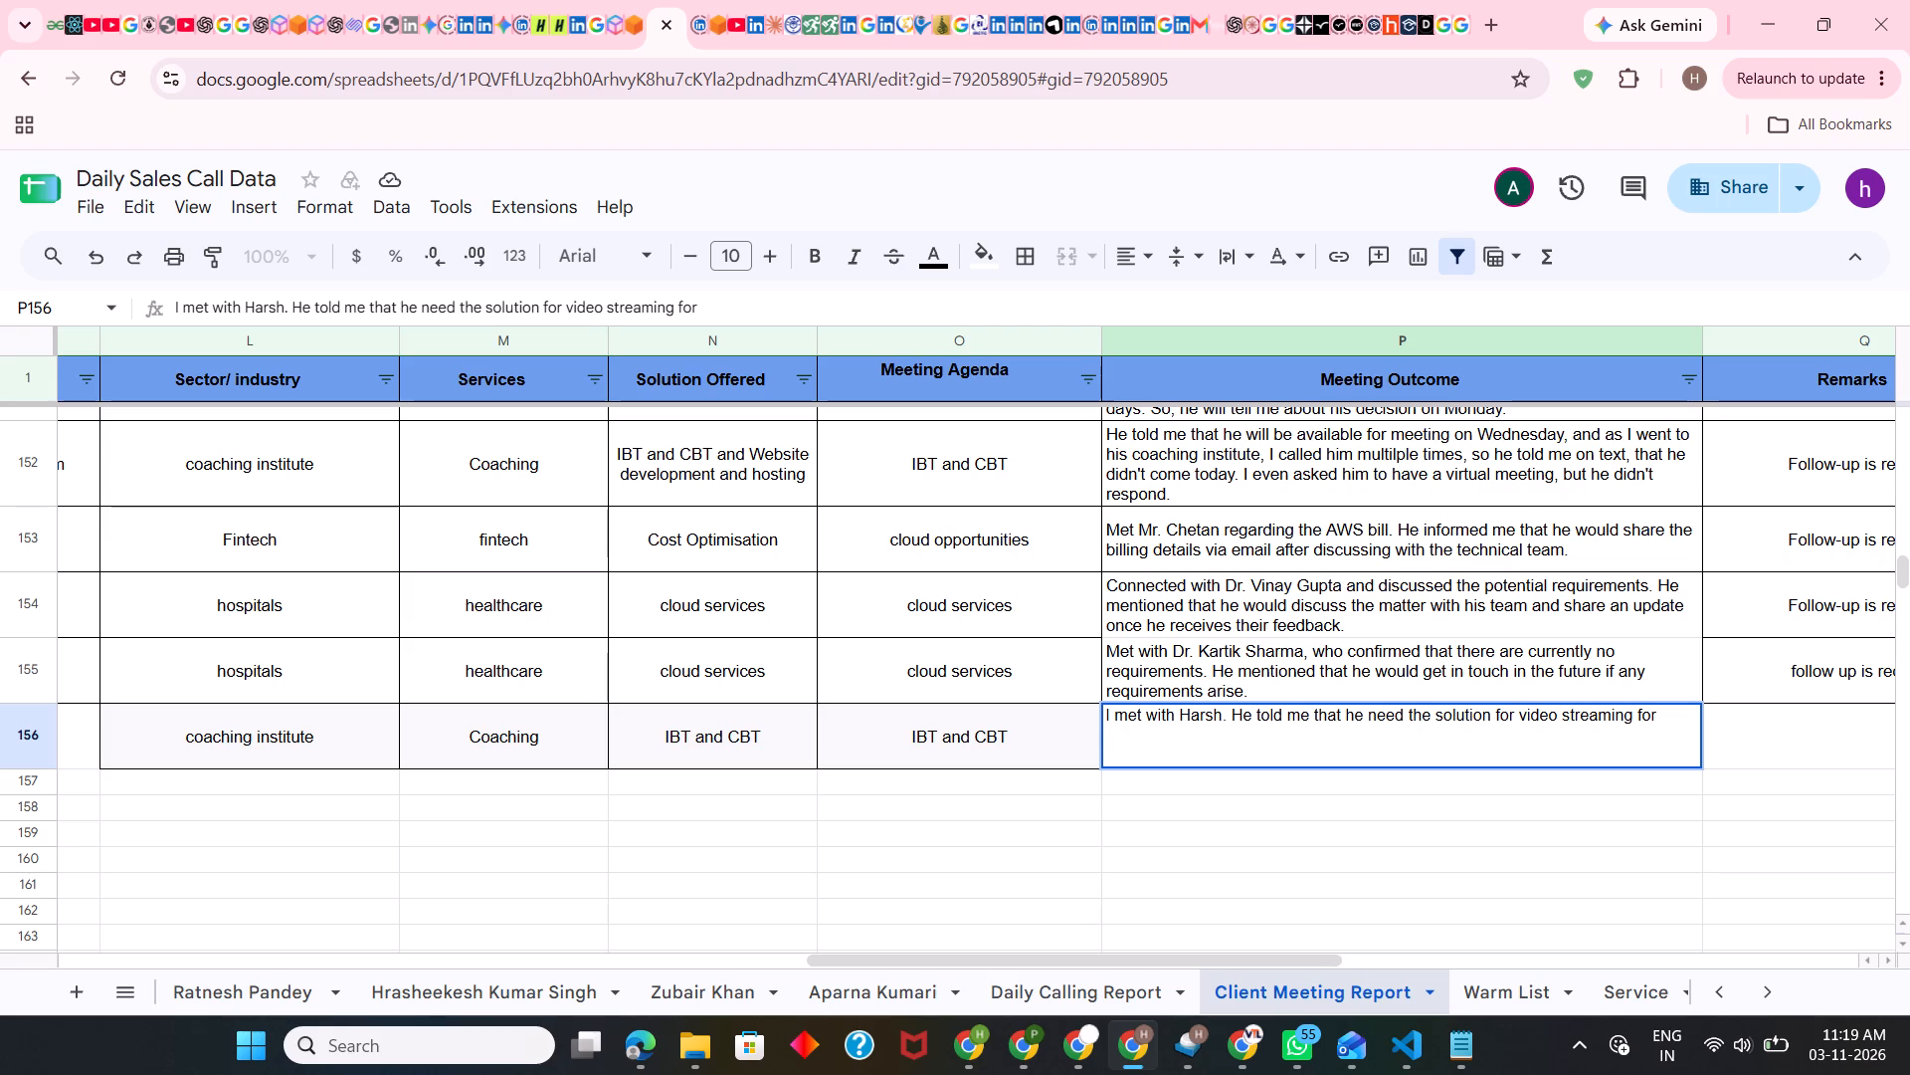
text(thwi)
key(BackSpace)
key(BackSpace)
text(eir online)
key(space)
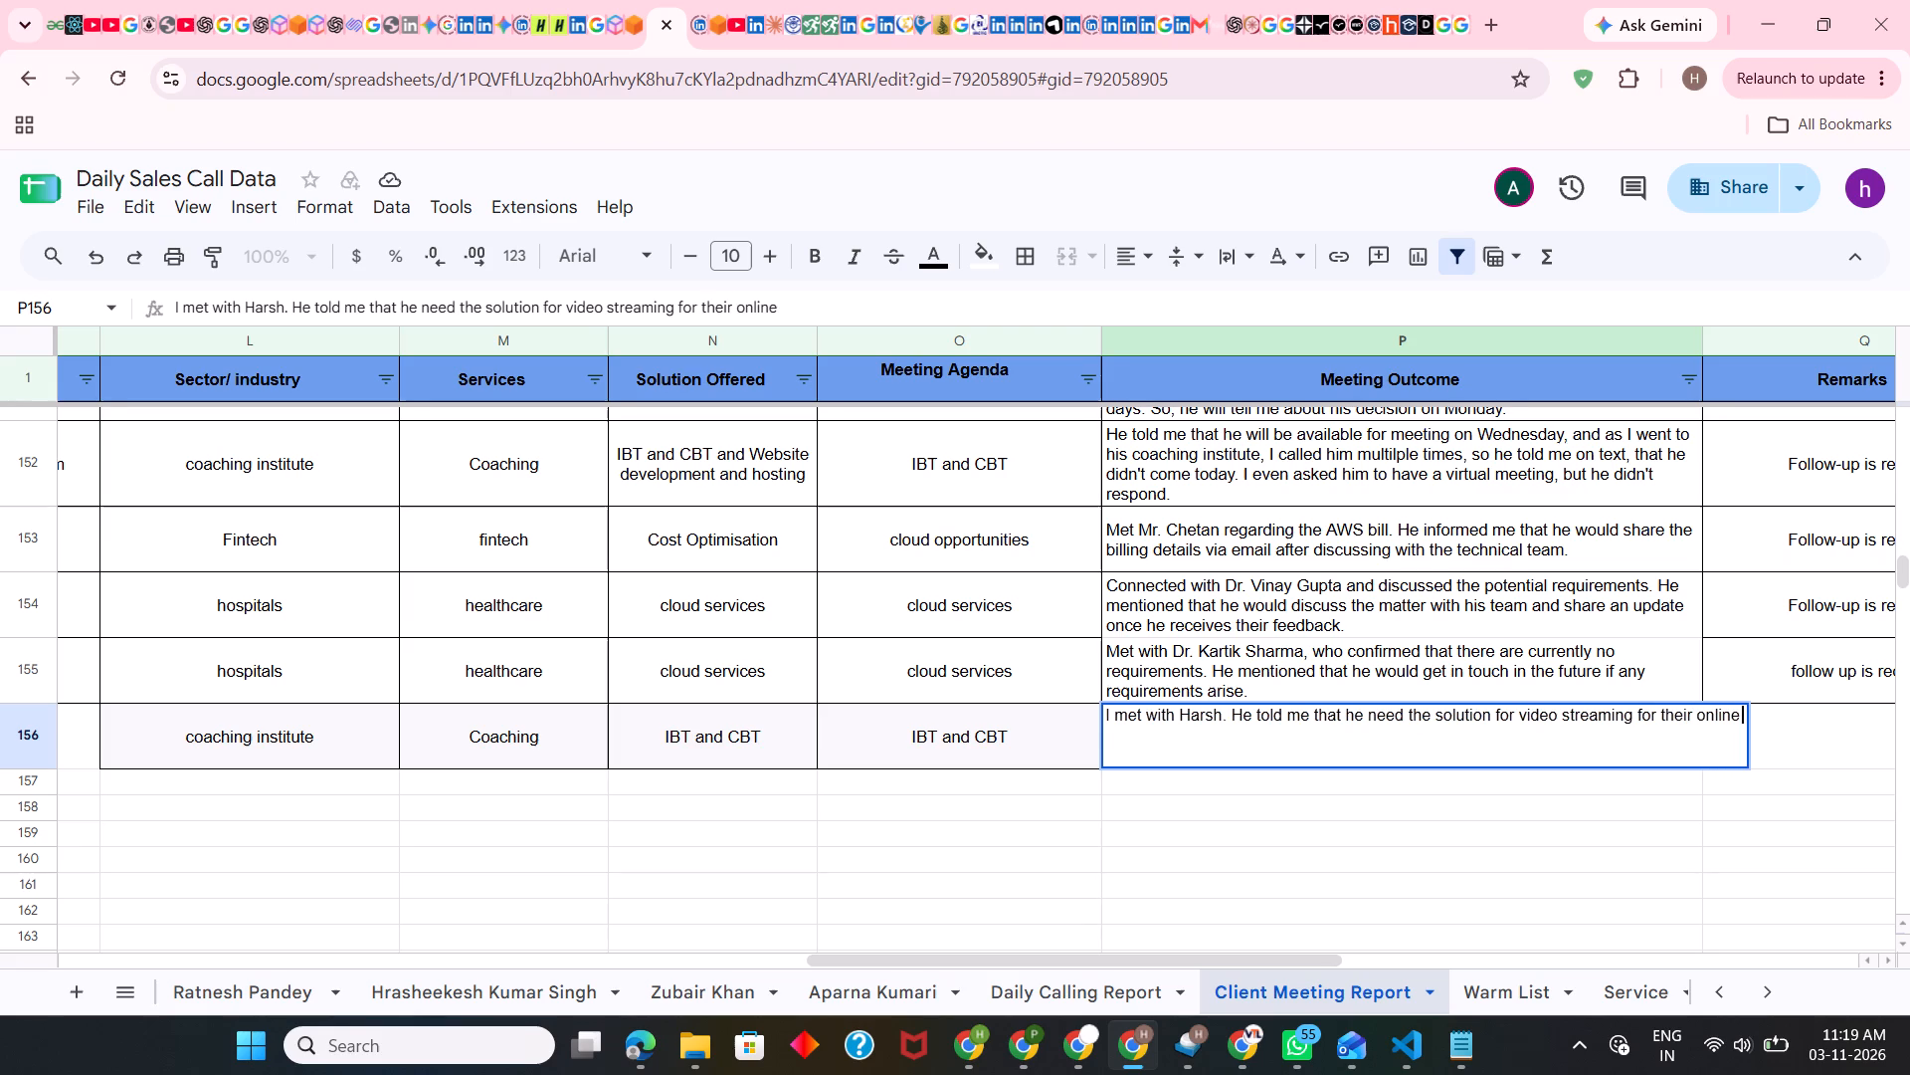
key(b)
text(atches)
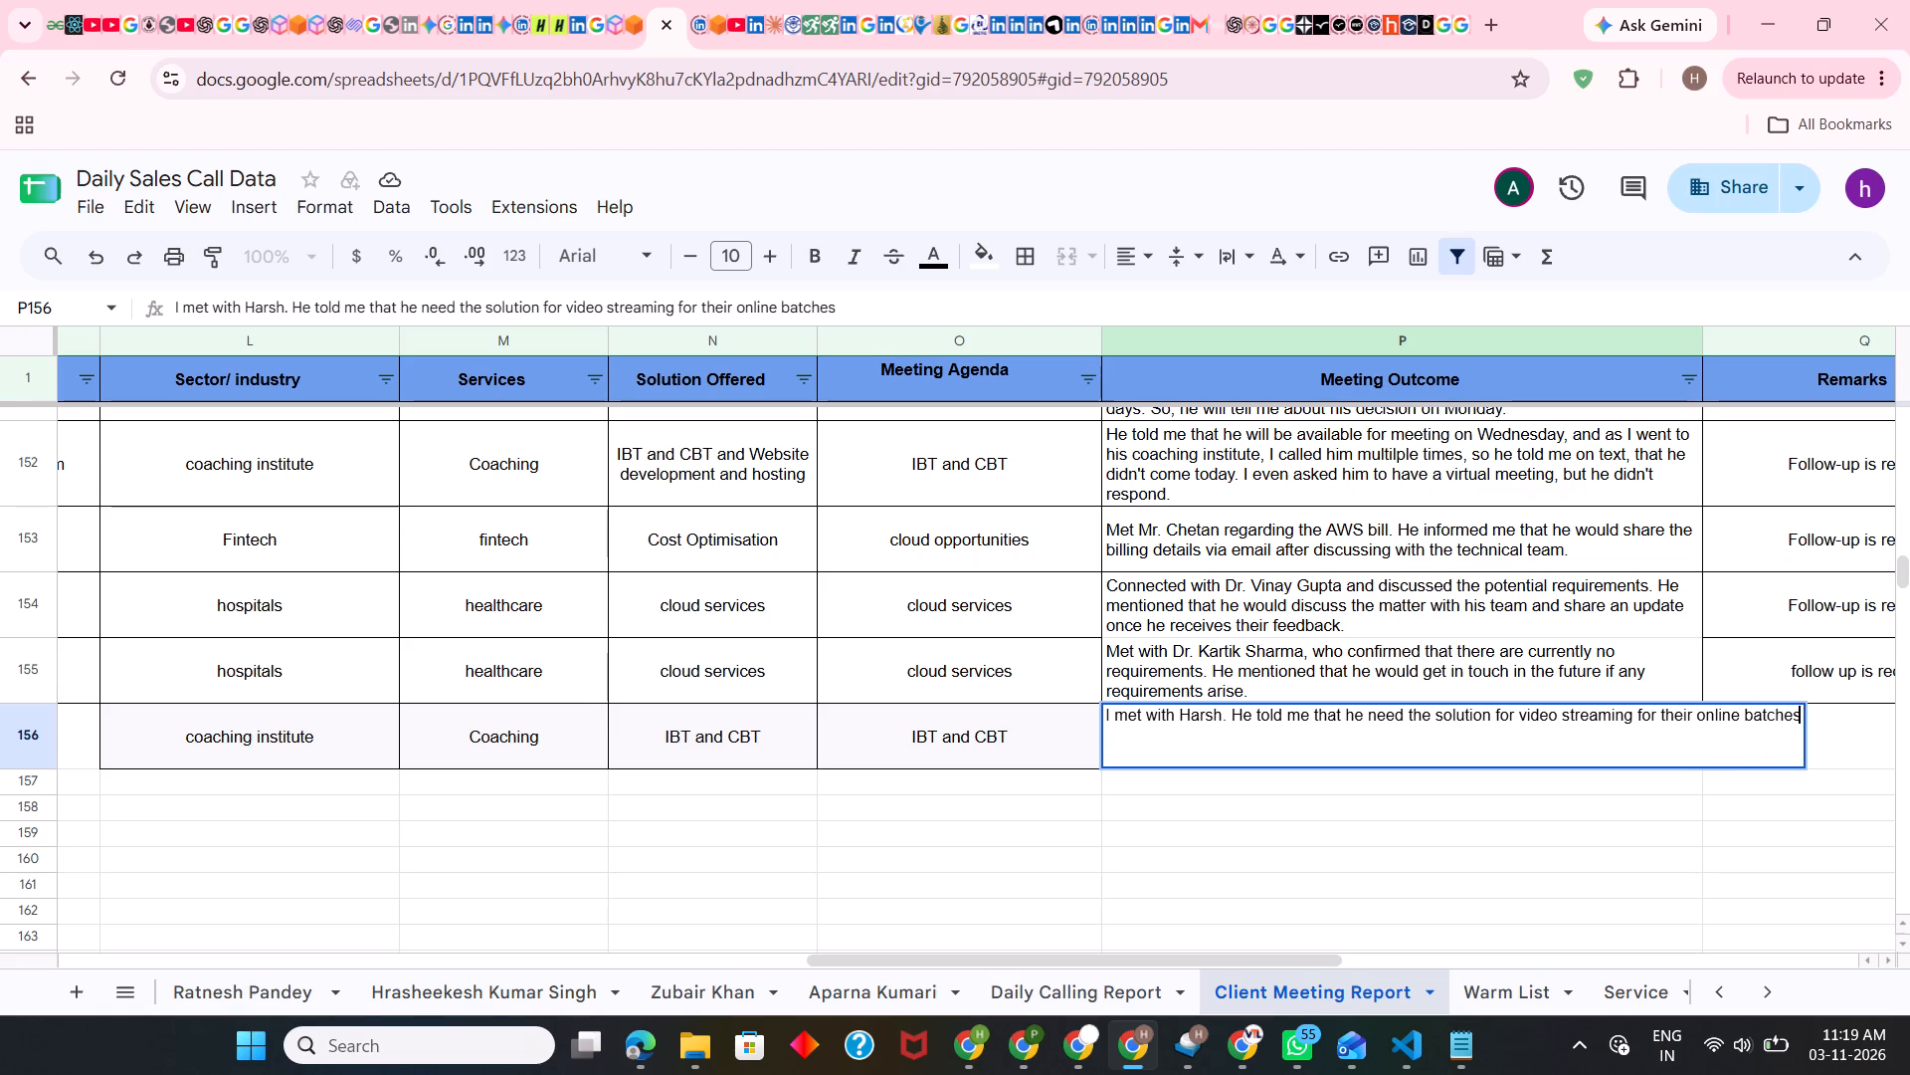
text(.)
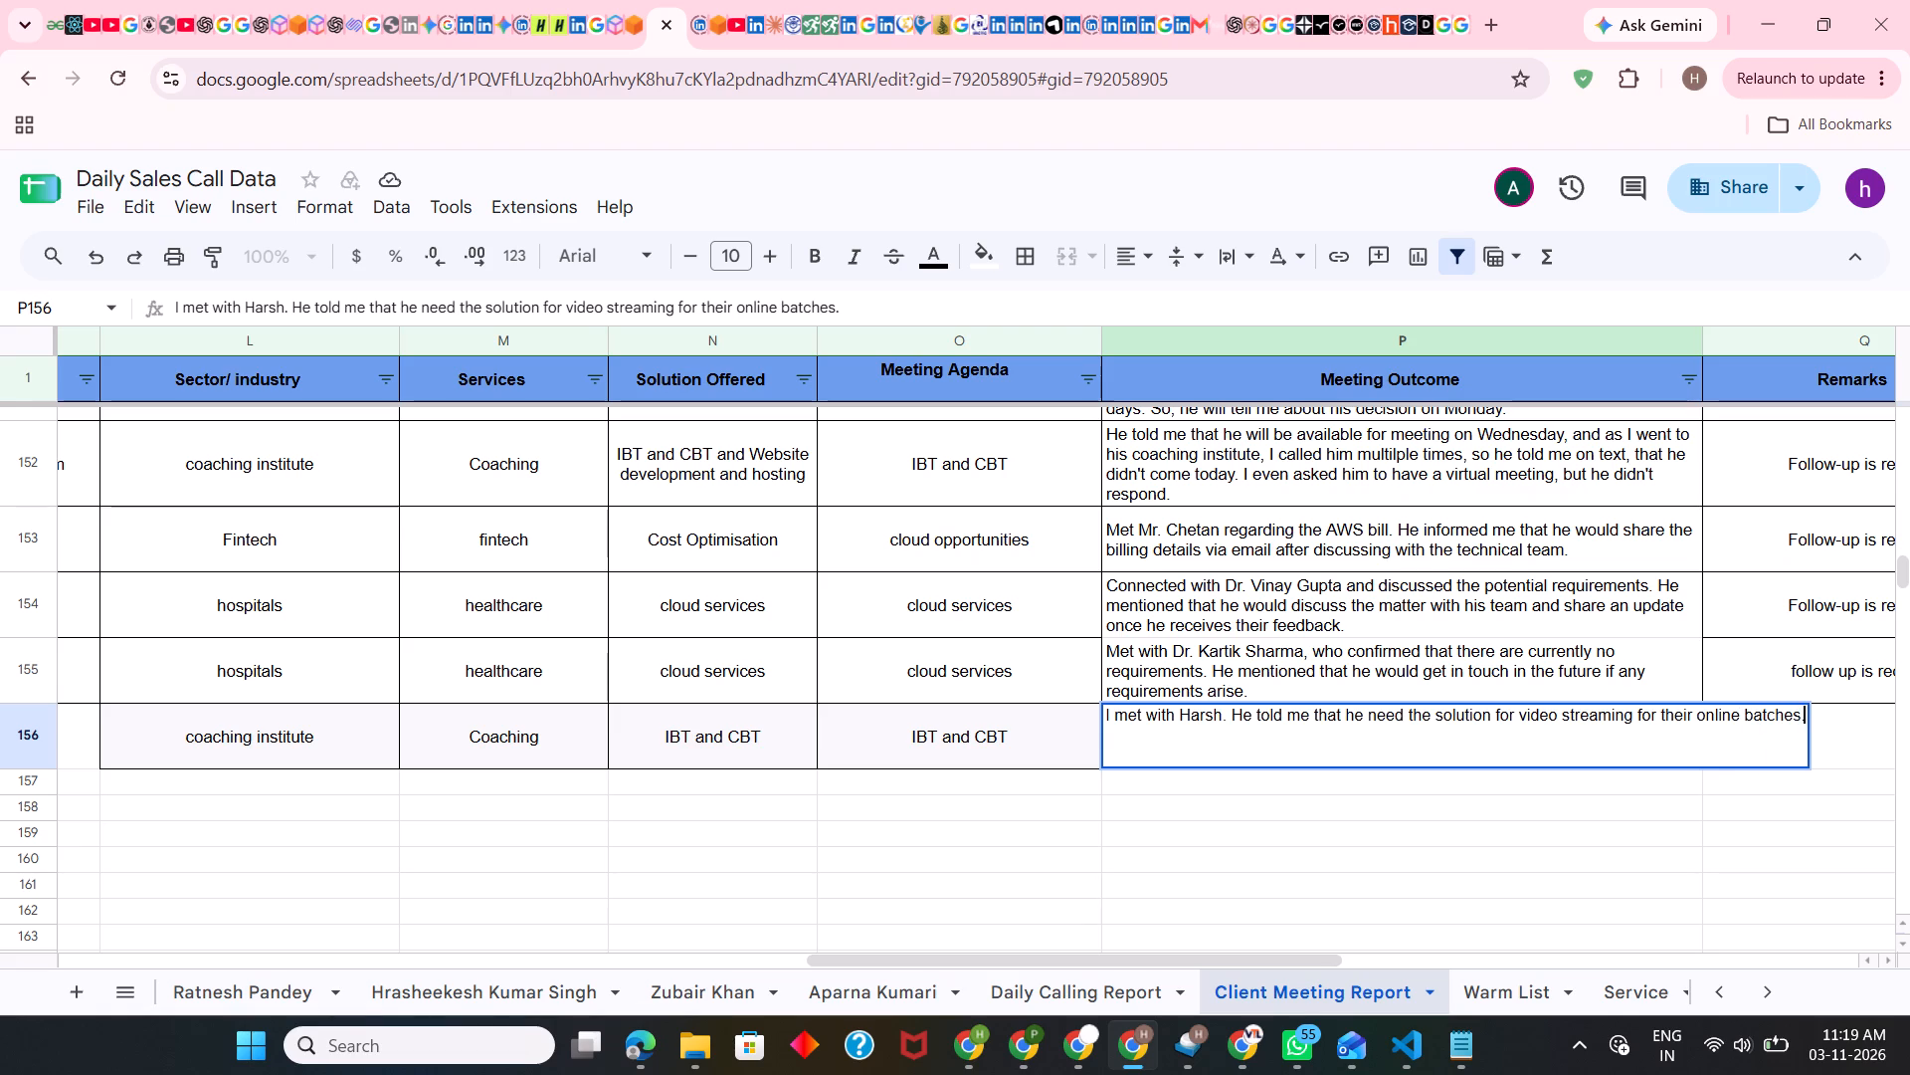
Add to the Meeting Outcome "I told him about the services that are related to the video streaming and".
key(space)
text(I tl)
key(BackSpace)
text(old h)
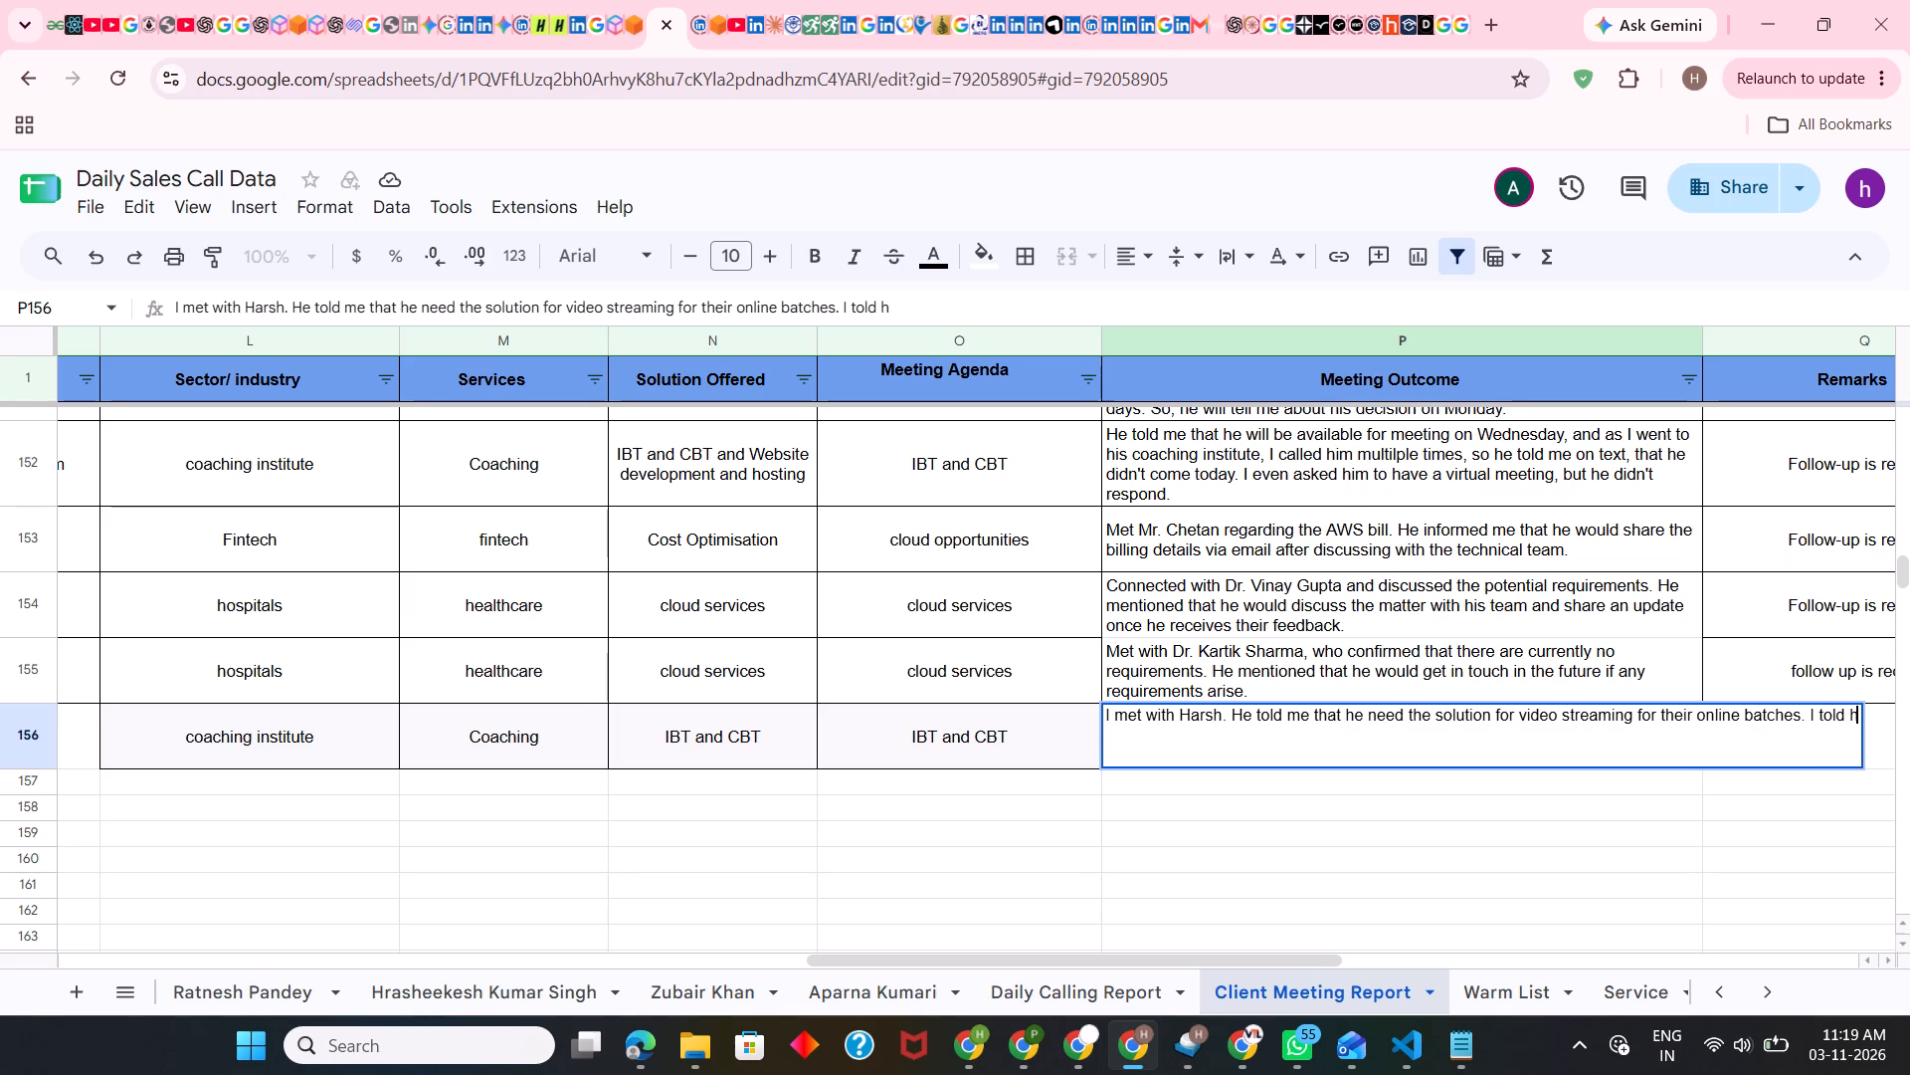
key(BackSpace)
key(BackSpace)
key(BackSpace)
key(BackSpace)
key(BackSpace)
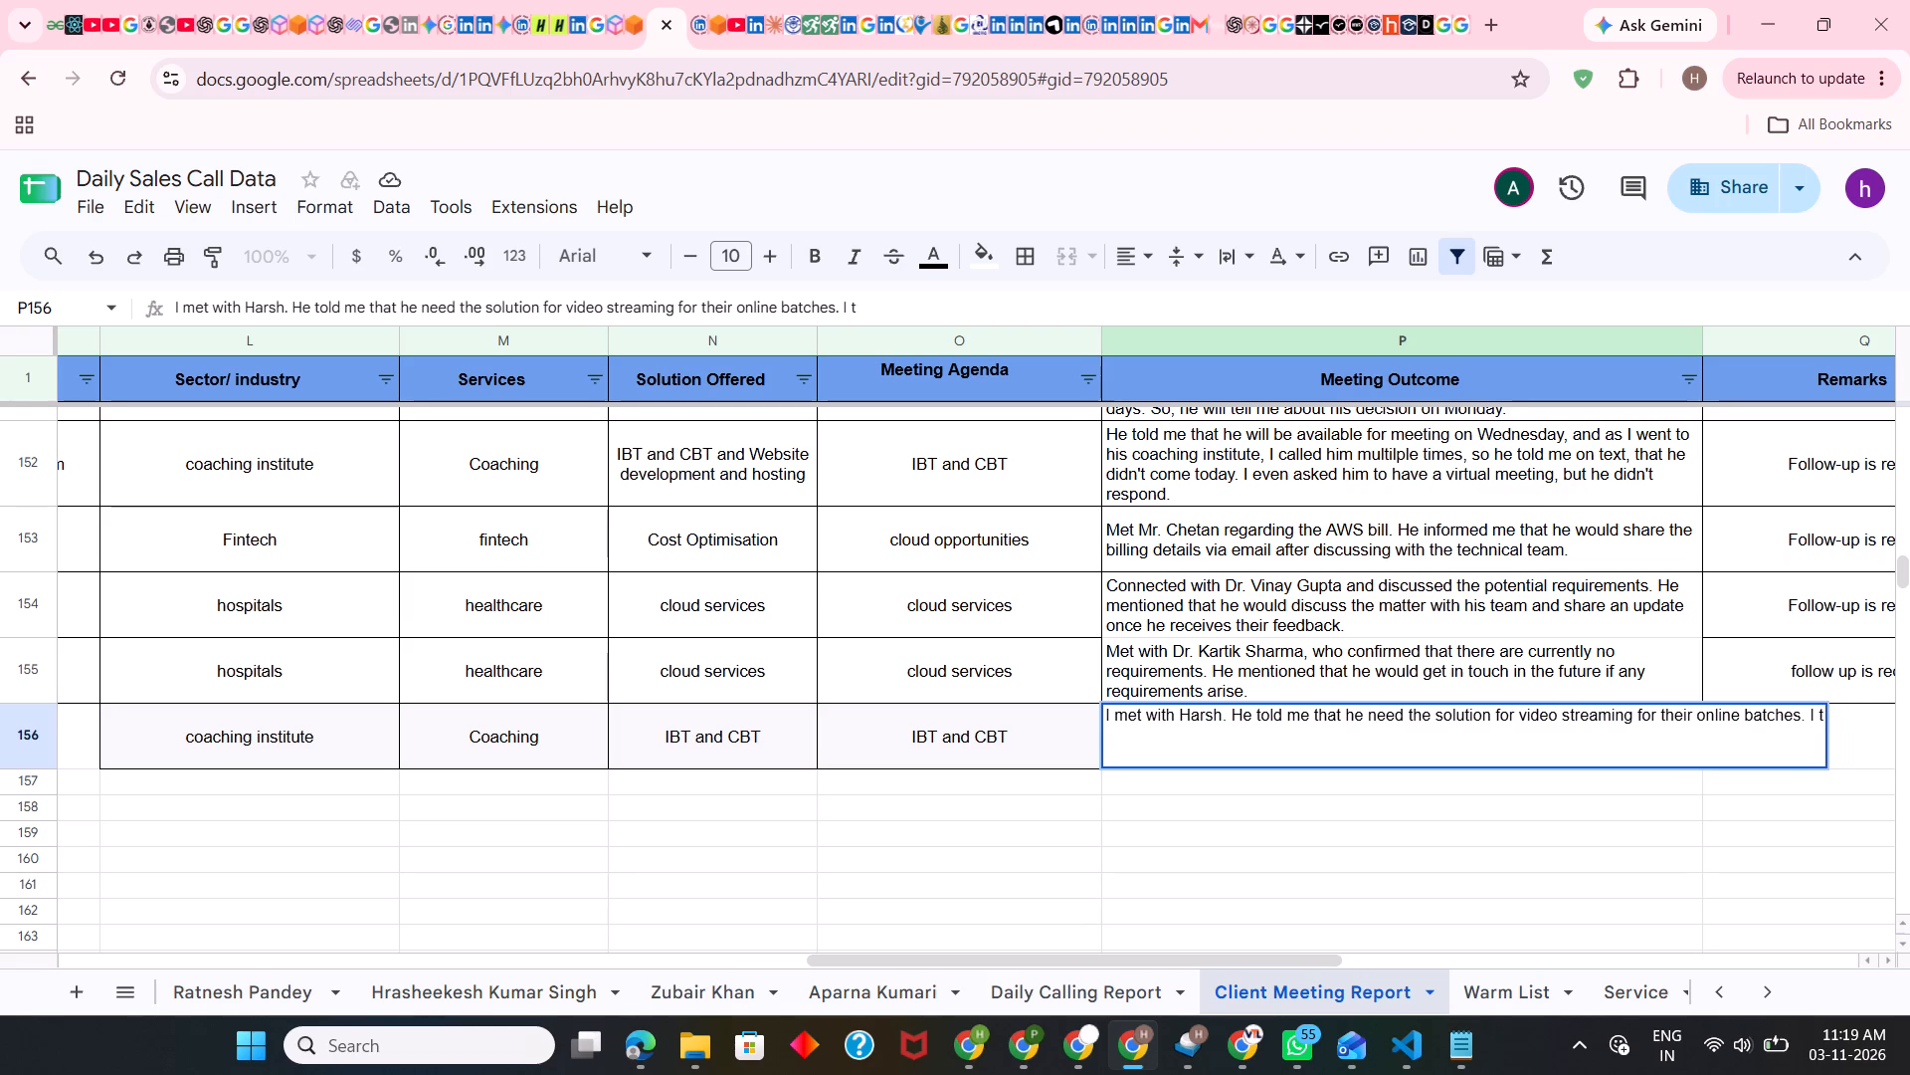
text(old him about the services)
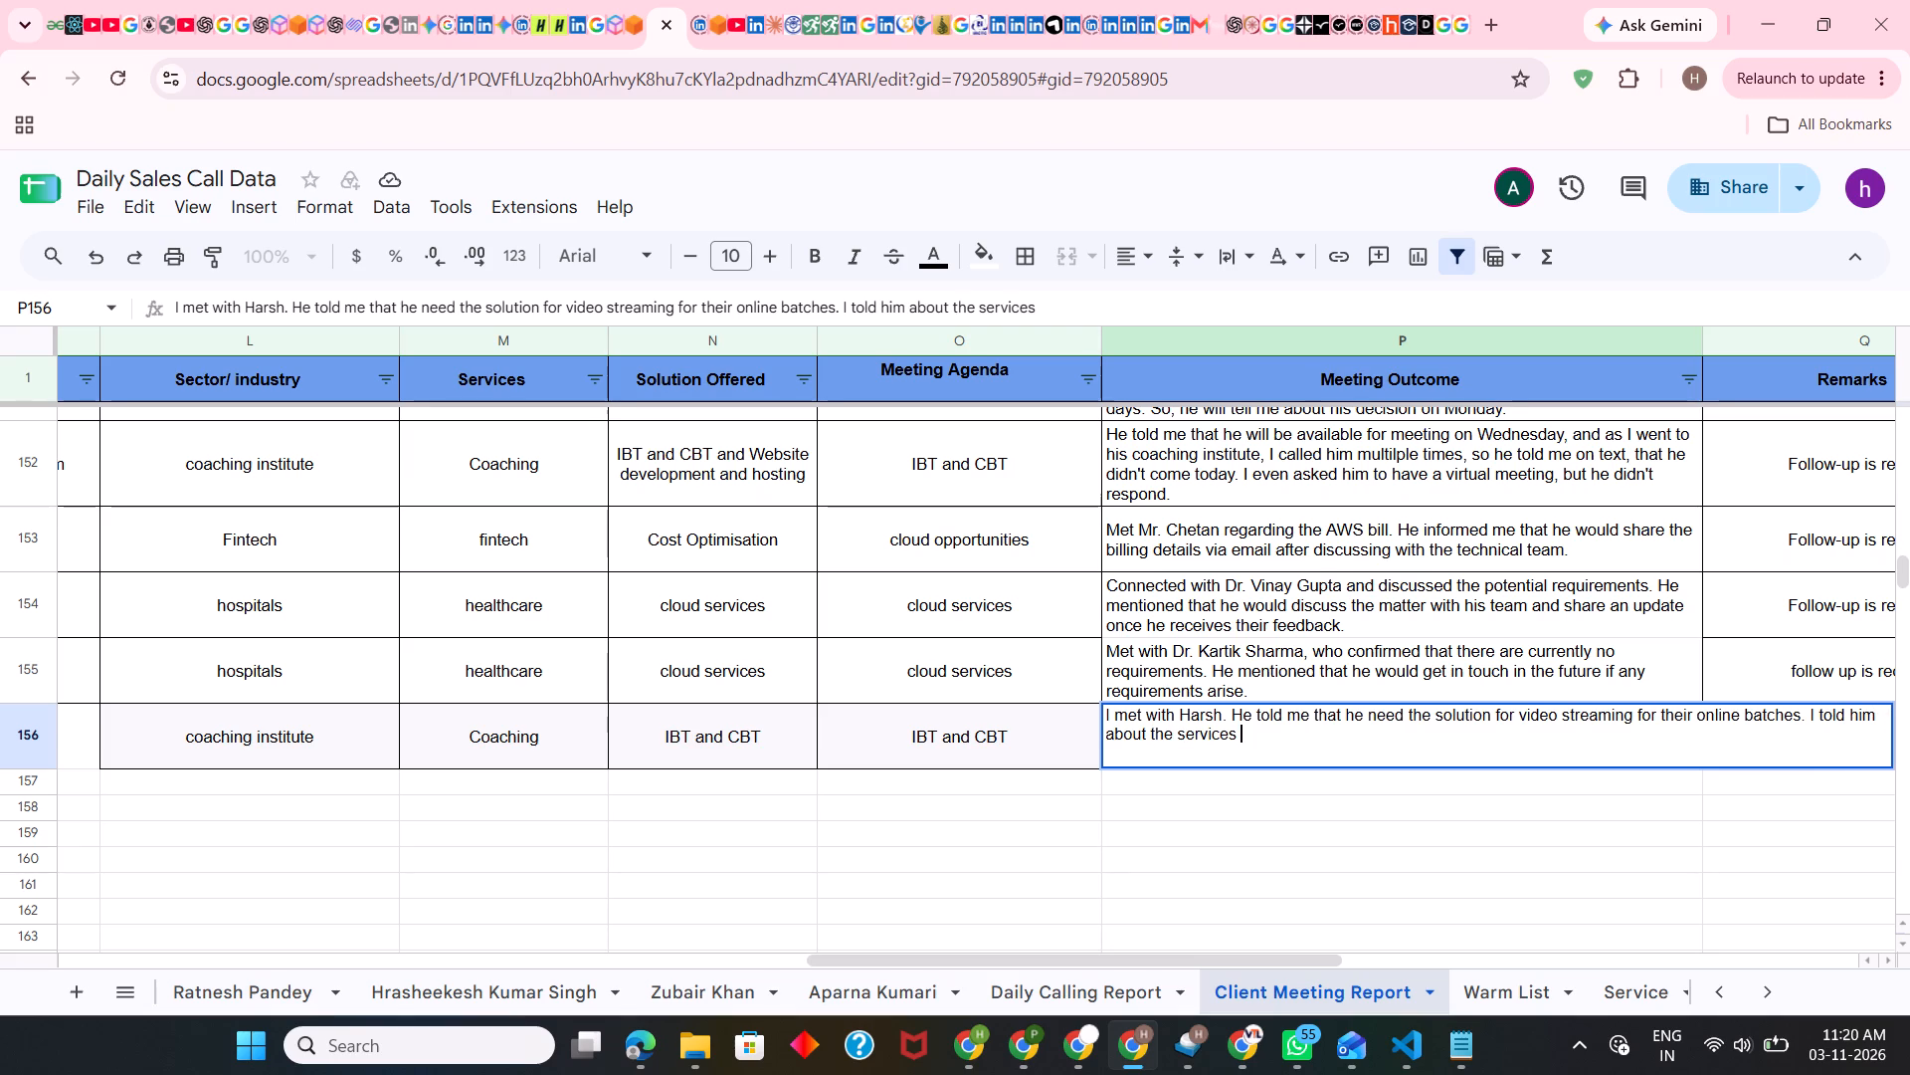
key(space)
text(that)
key(space)
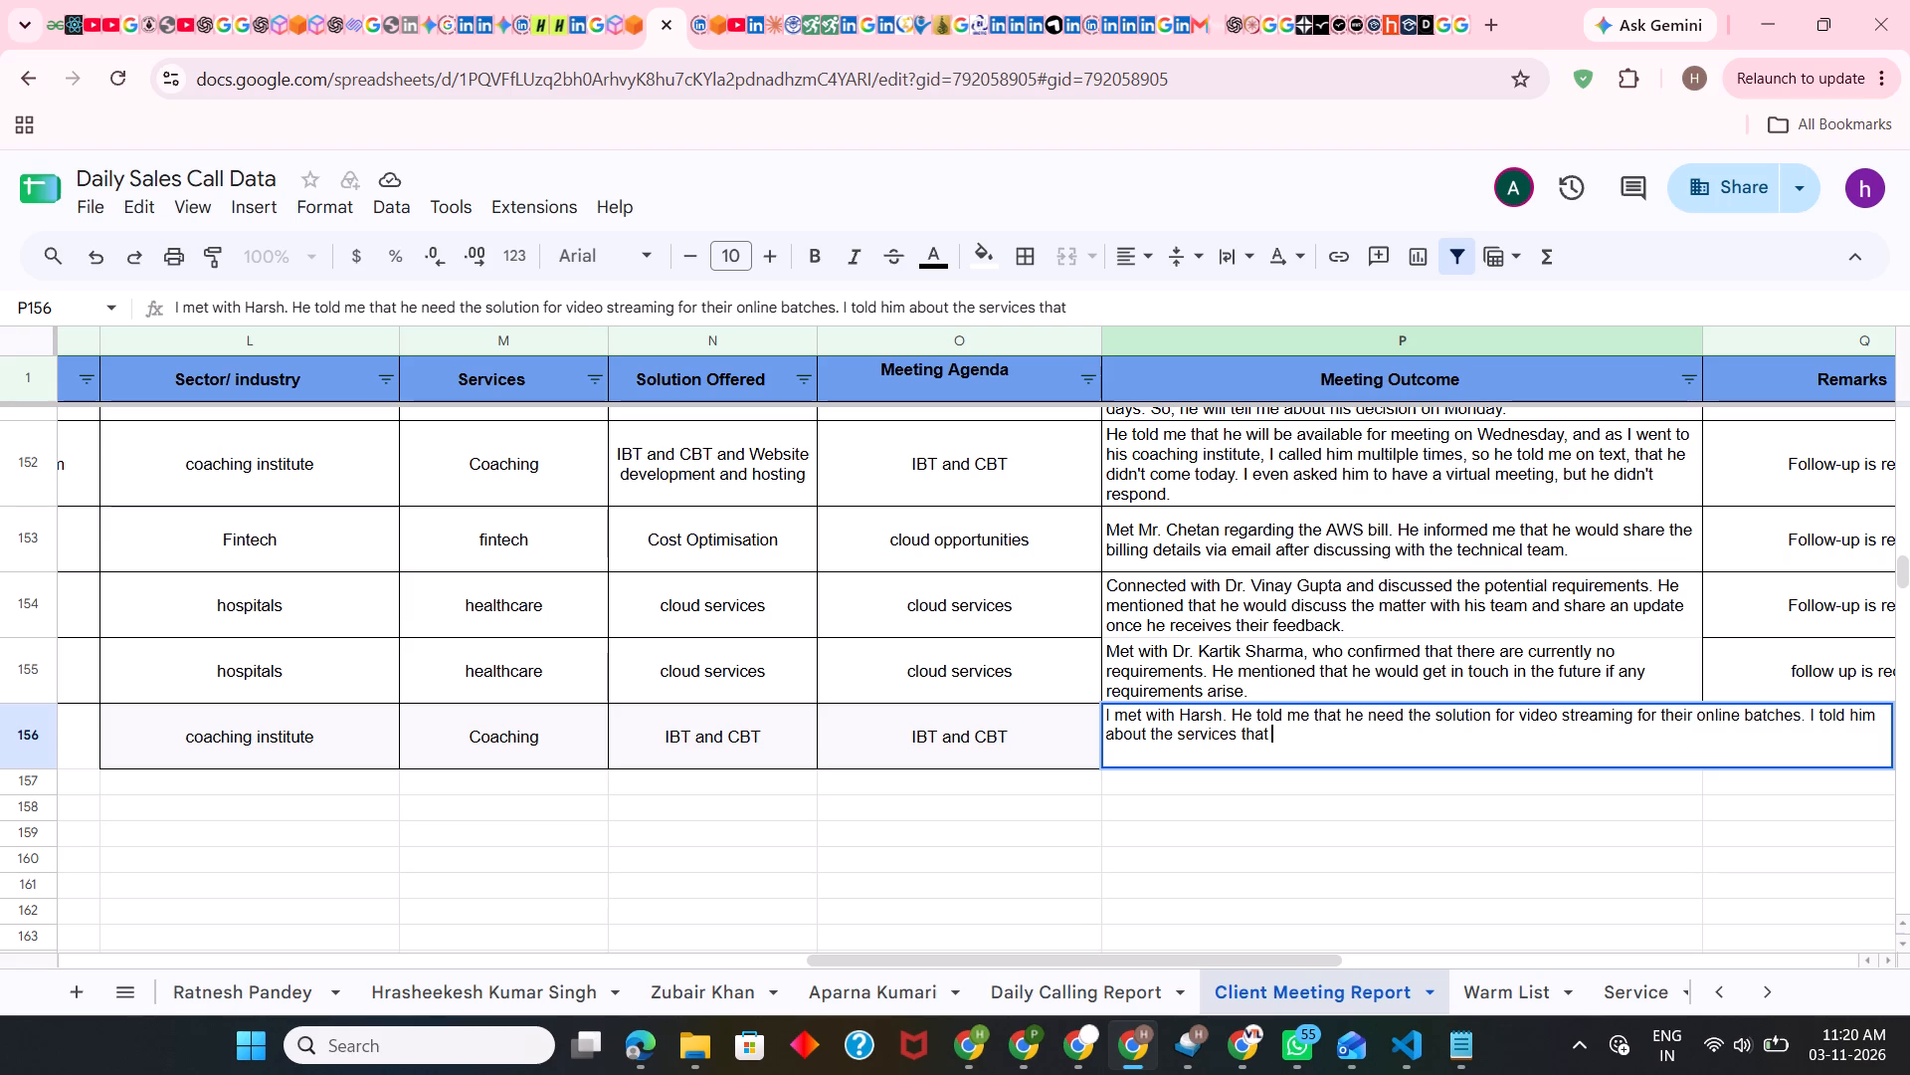
text(are related to the video sgtreaming)
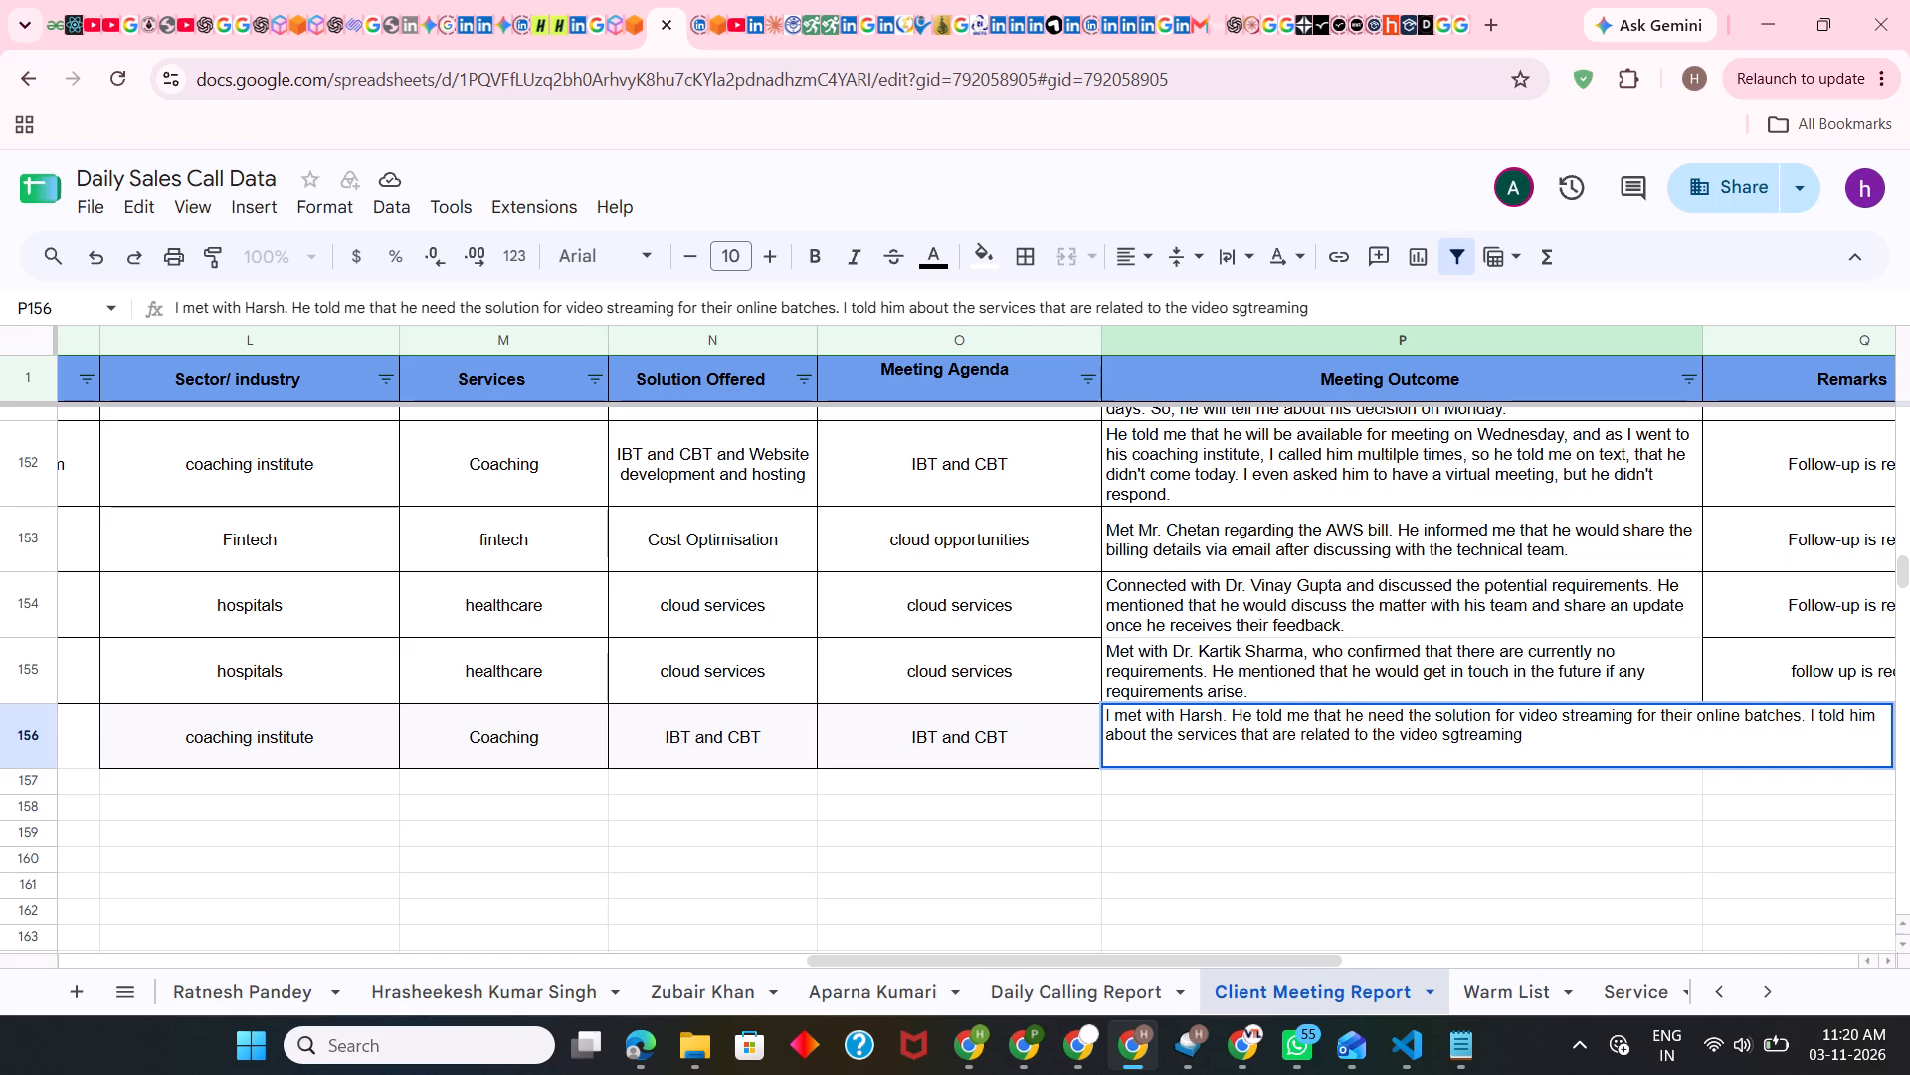
key(BackSpace)
key(BackSpace)
key(BackSpace)
key(BackSpace)
key(BackSpace)
key(BackSpace)
key(BackSpace)
key(BackSpace)
key(BackSpace)
key(BackSpace)
text(streaming and)
Continue the Meeting Outcome sentence with "told hi that I'll get back to him".
key(space)
text(told)
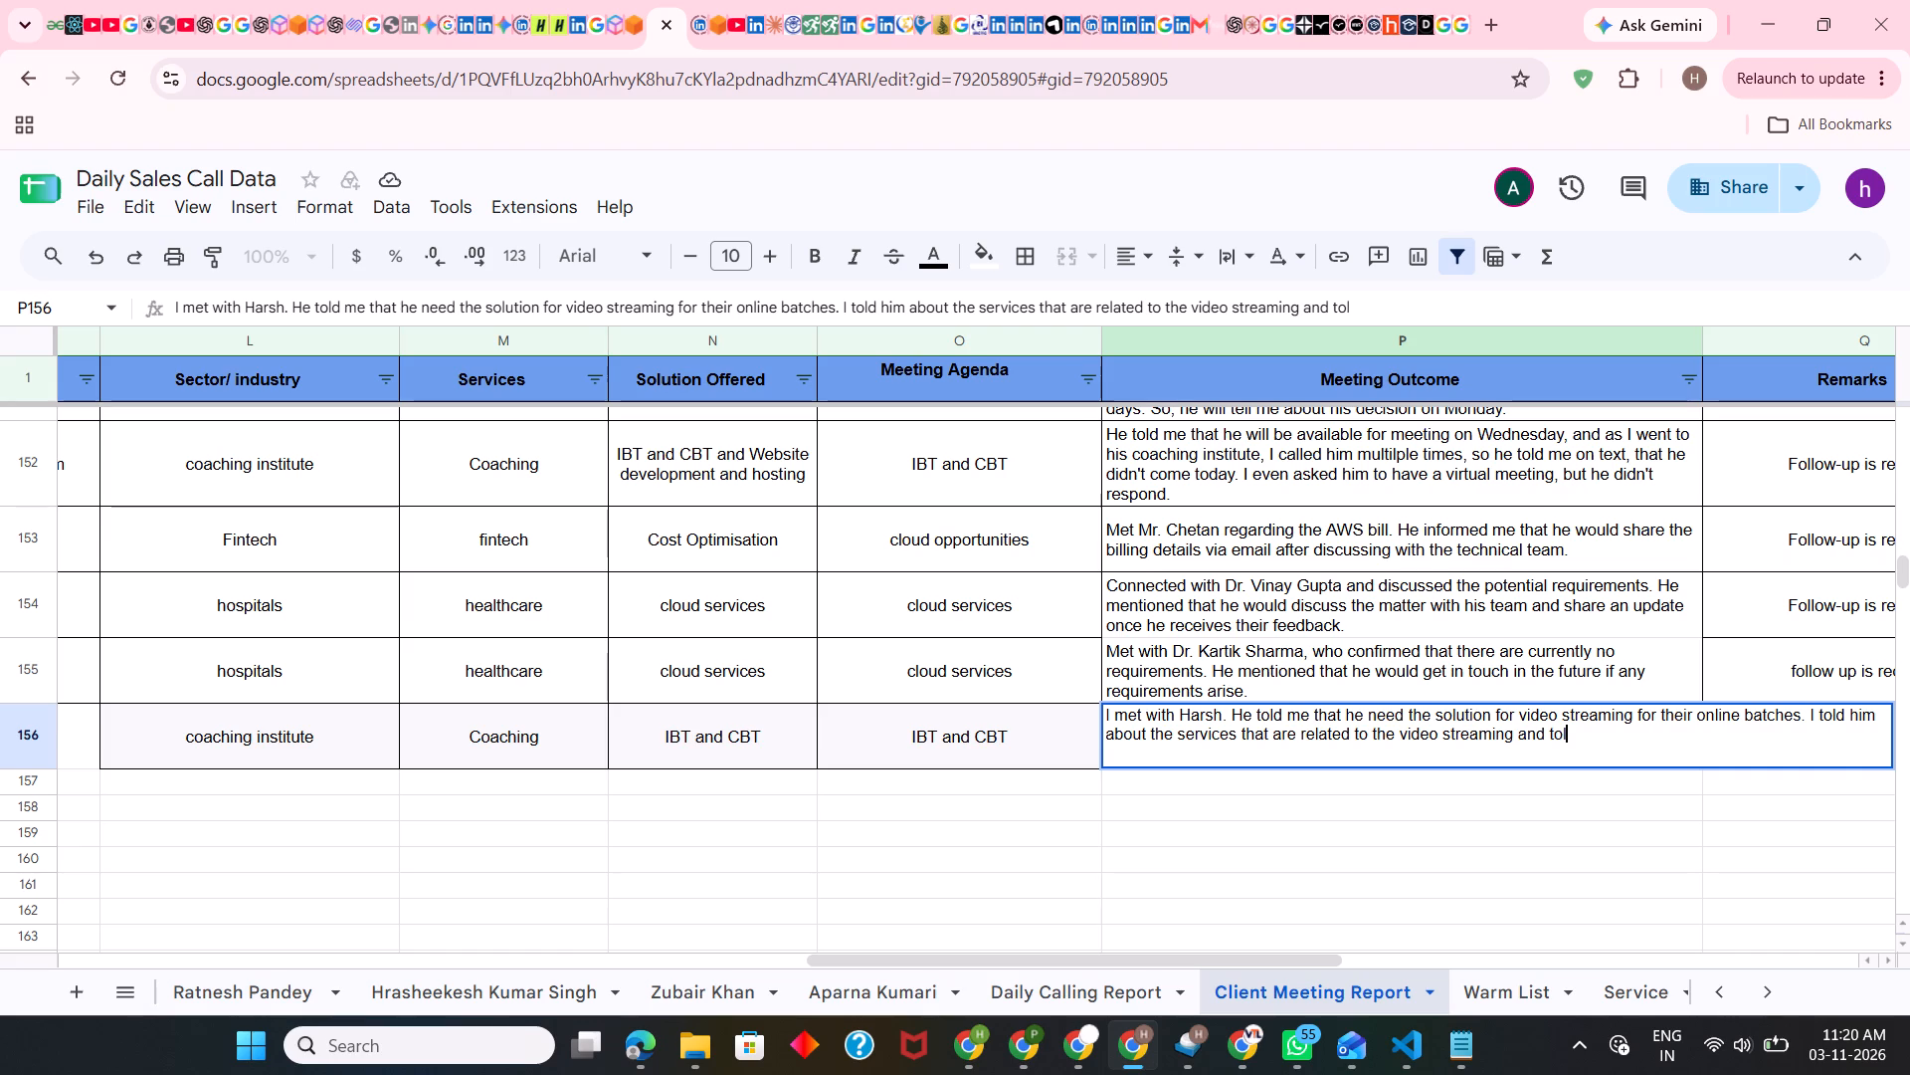
key(space)
text(hi that I'll gey back to him)
key(space)
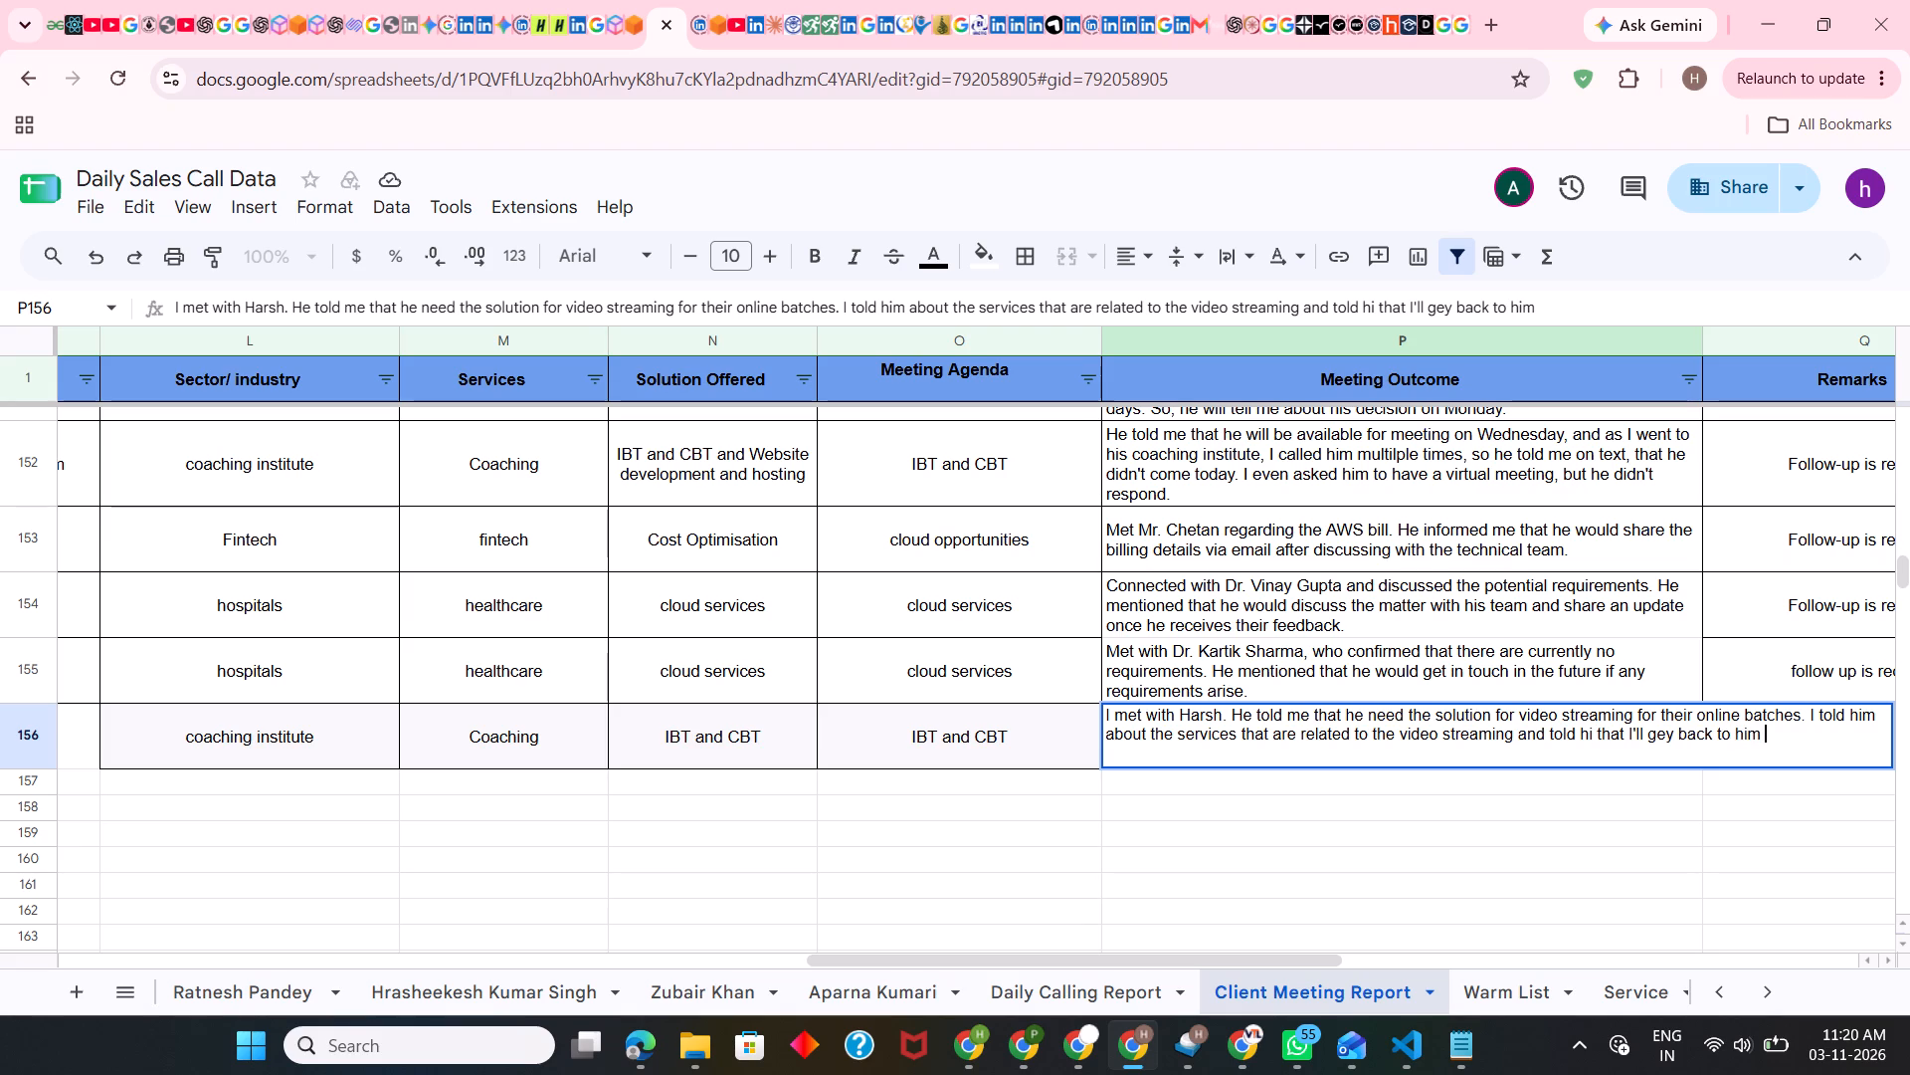
key(BackSpace)
key(BackSpace)
key(BackSpace)
key(BackSpace)
key(BackSpace)
key(BackSpace)
key(BackSpace)
key(BackSpace)
key(BackSpace)
key(BackSpace)
key(BackSpace)
key(BackSpace)
key(BackSpace)
key(BackSpace)
text(t back to him)
key(space)
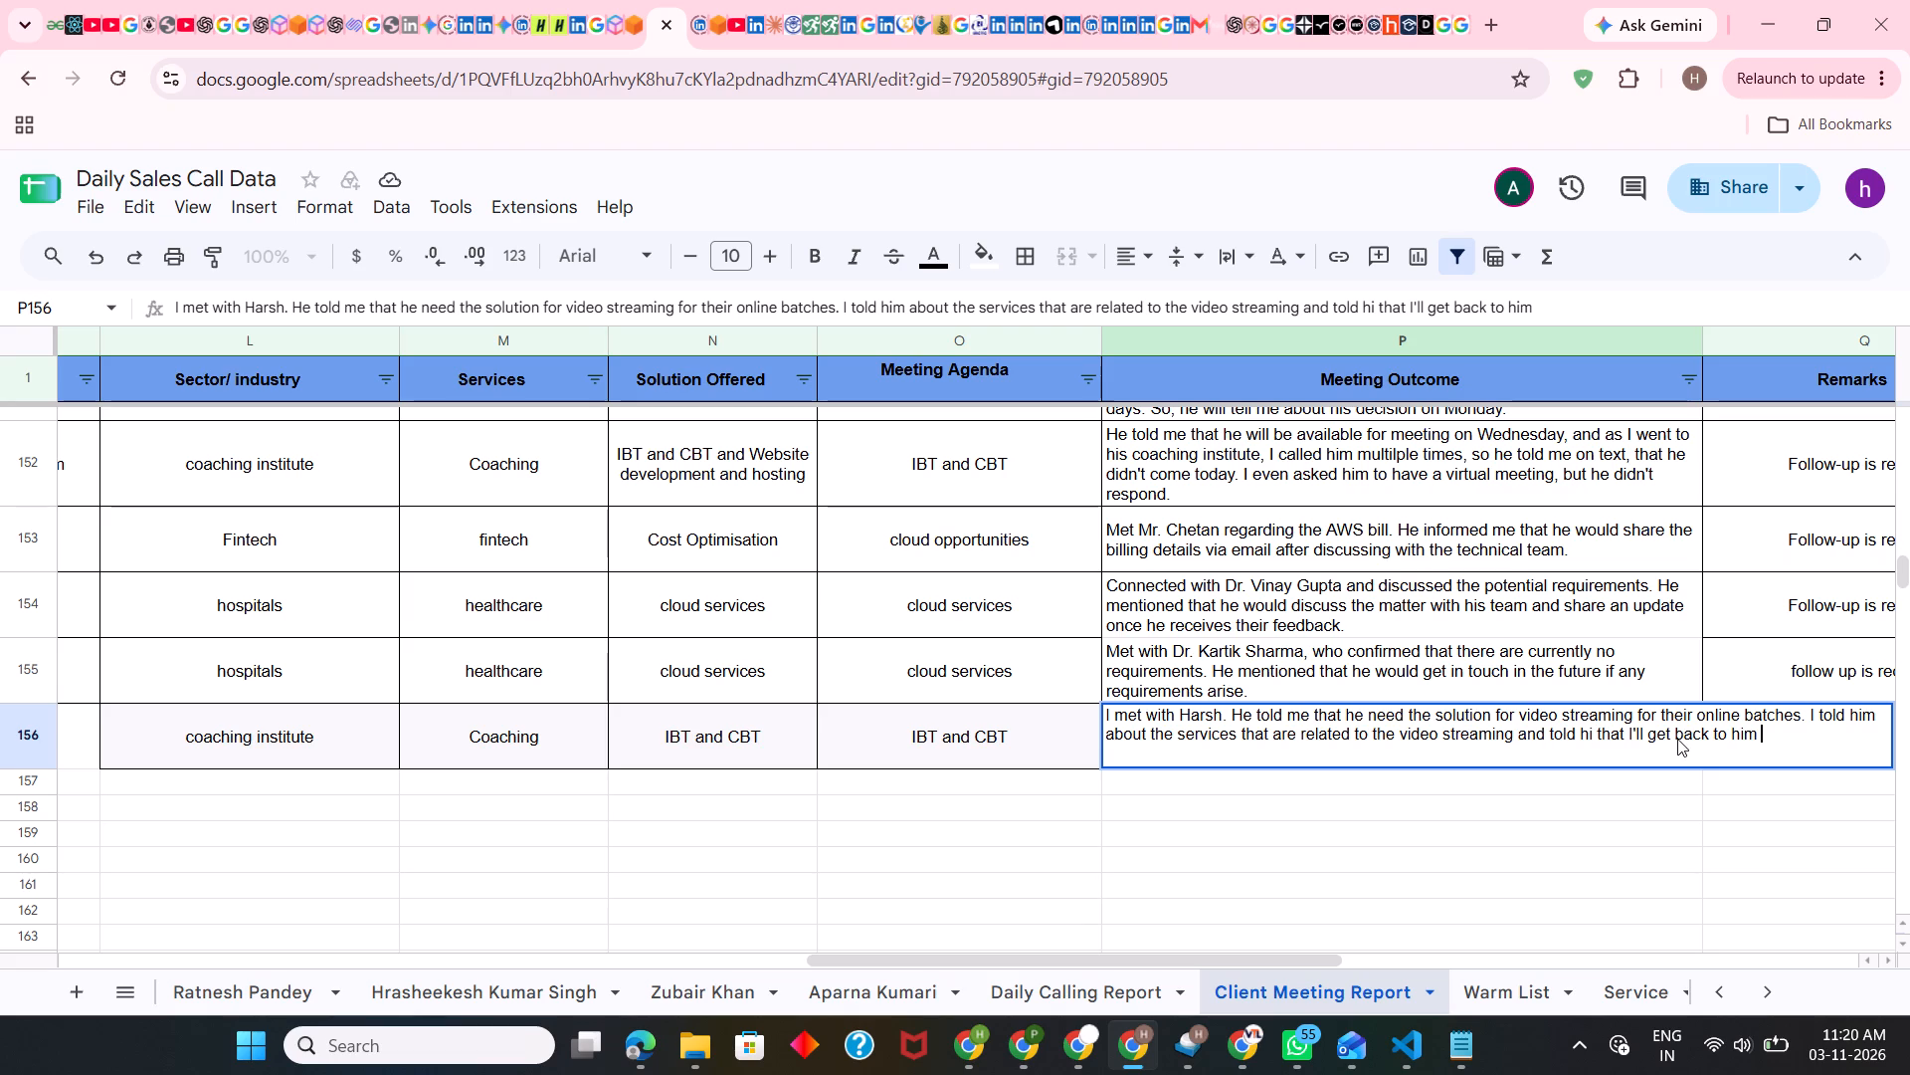
Extend the Meeting Outcome sentence with "with the perfect solution".
text(with a p)
key(BackSpace)
key(BackSpace)
key(BackSpace)
text(the perfect soluiton)
key(space)
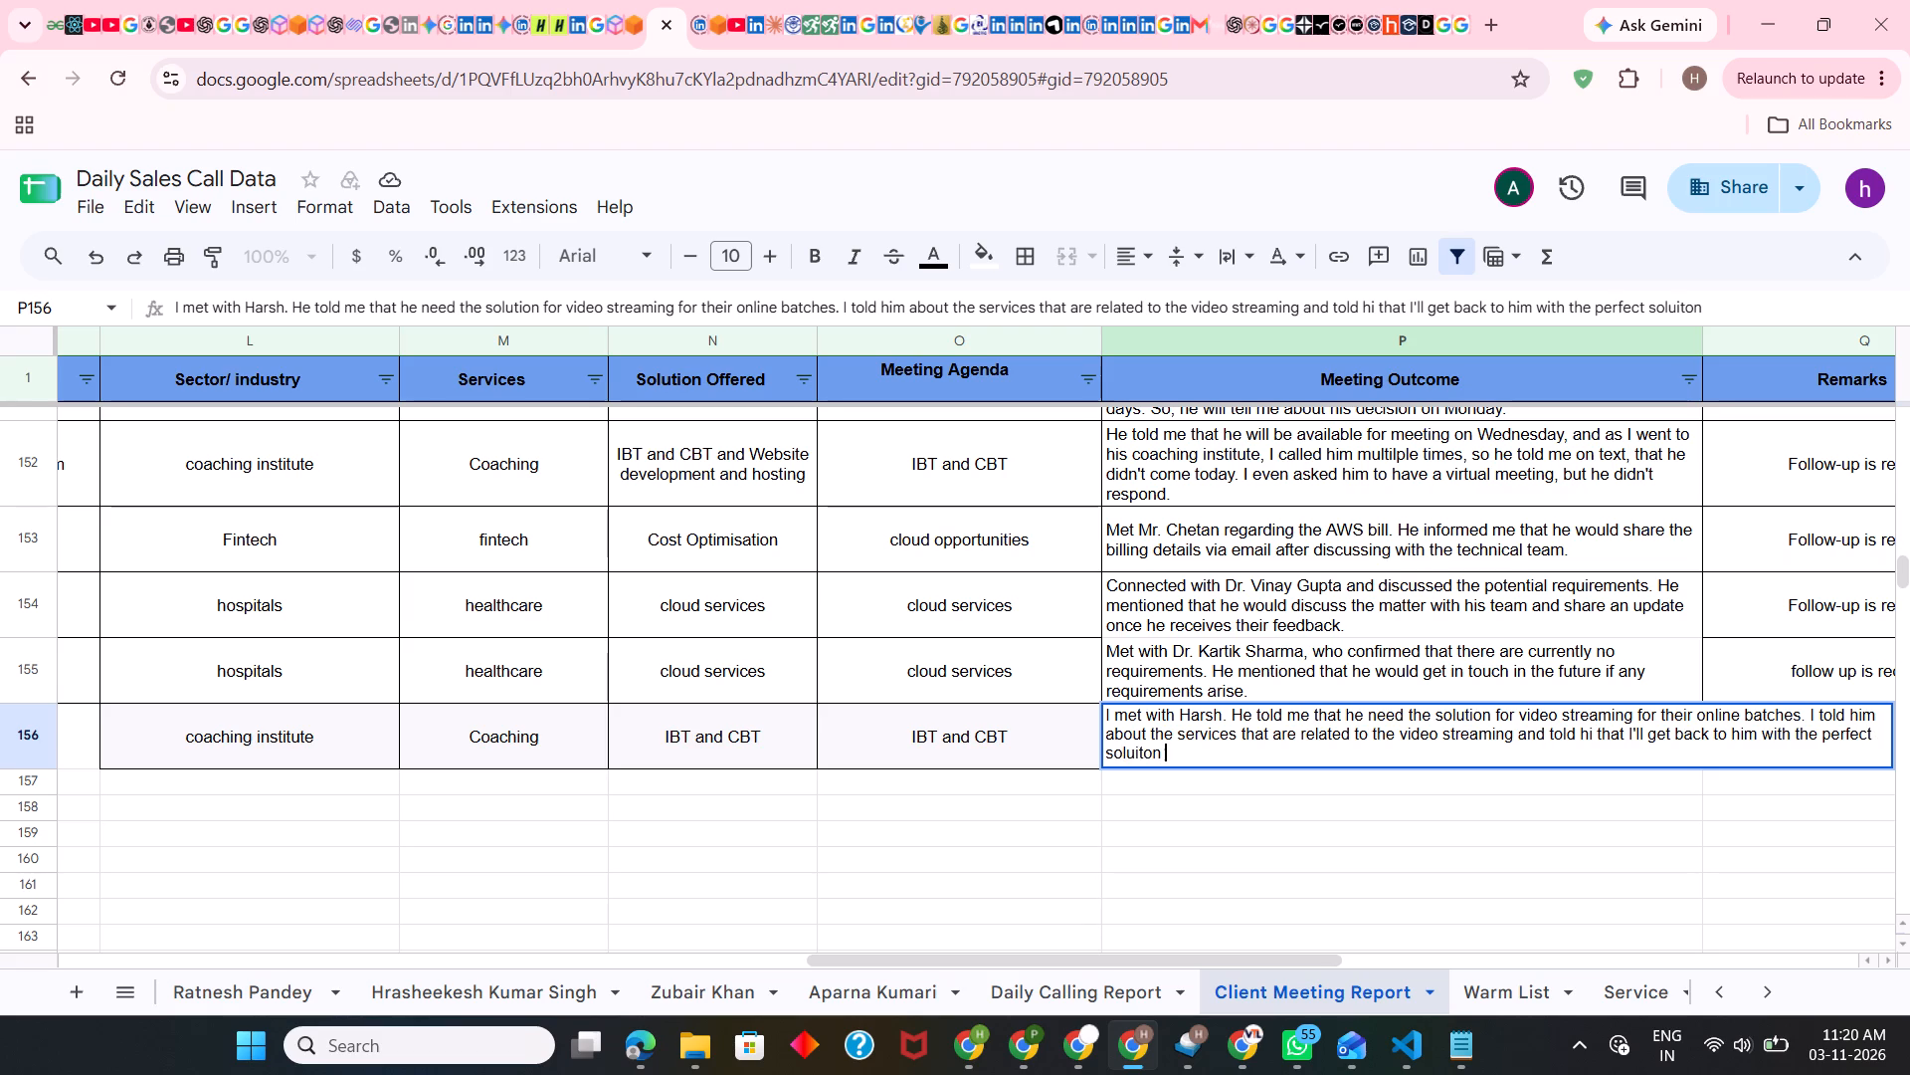
key(BackSpace)
key(BackSpace)
key(BackSpace)
key(BackSpace)
key(BackSpace)
text(tion)
key(space)
Extend the Meeting Outcome sentence with "by consulting with me".
key(b)
text(y consulting with me)
key(space)
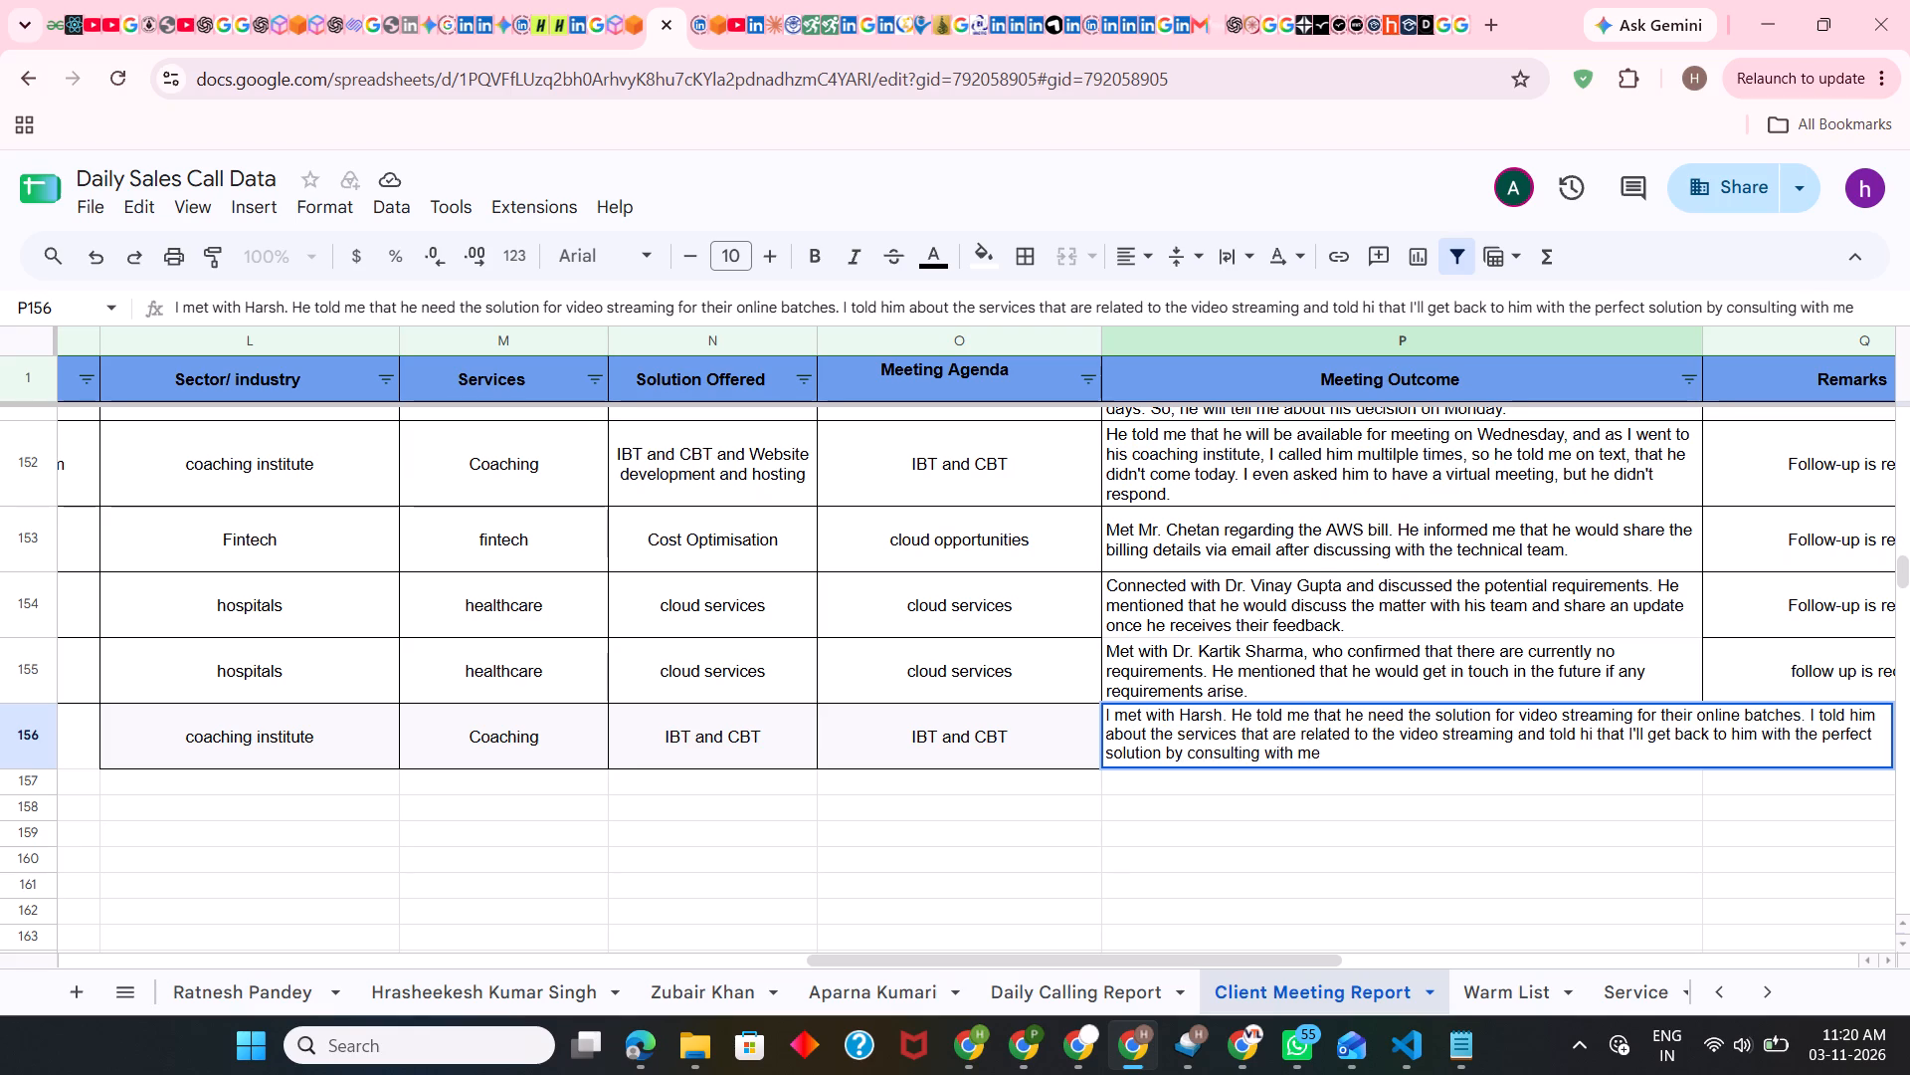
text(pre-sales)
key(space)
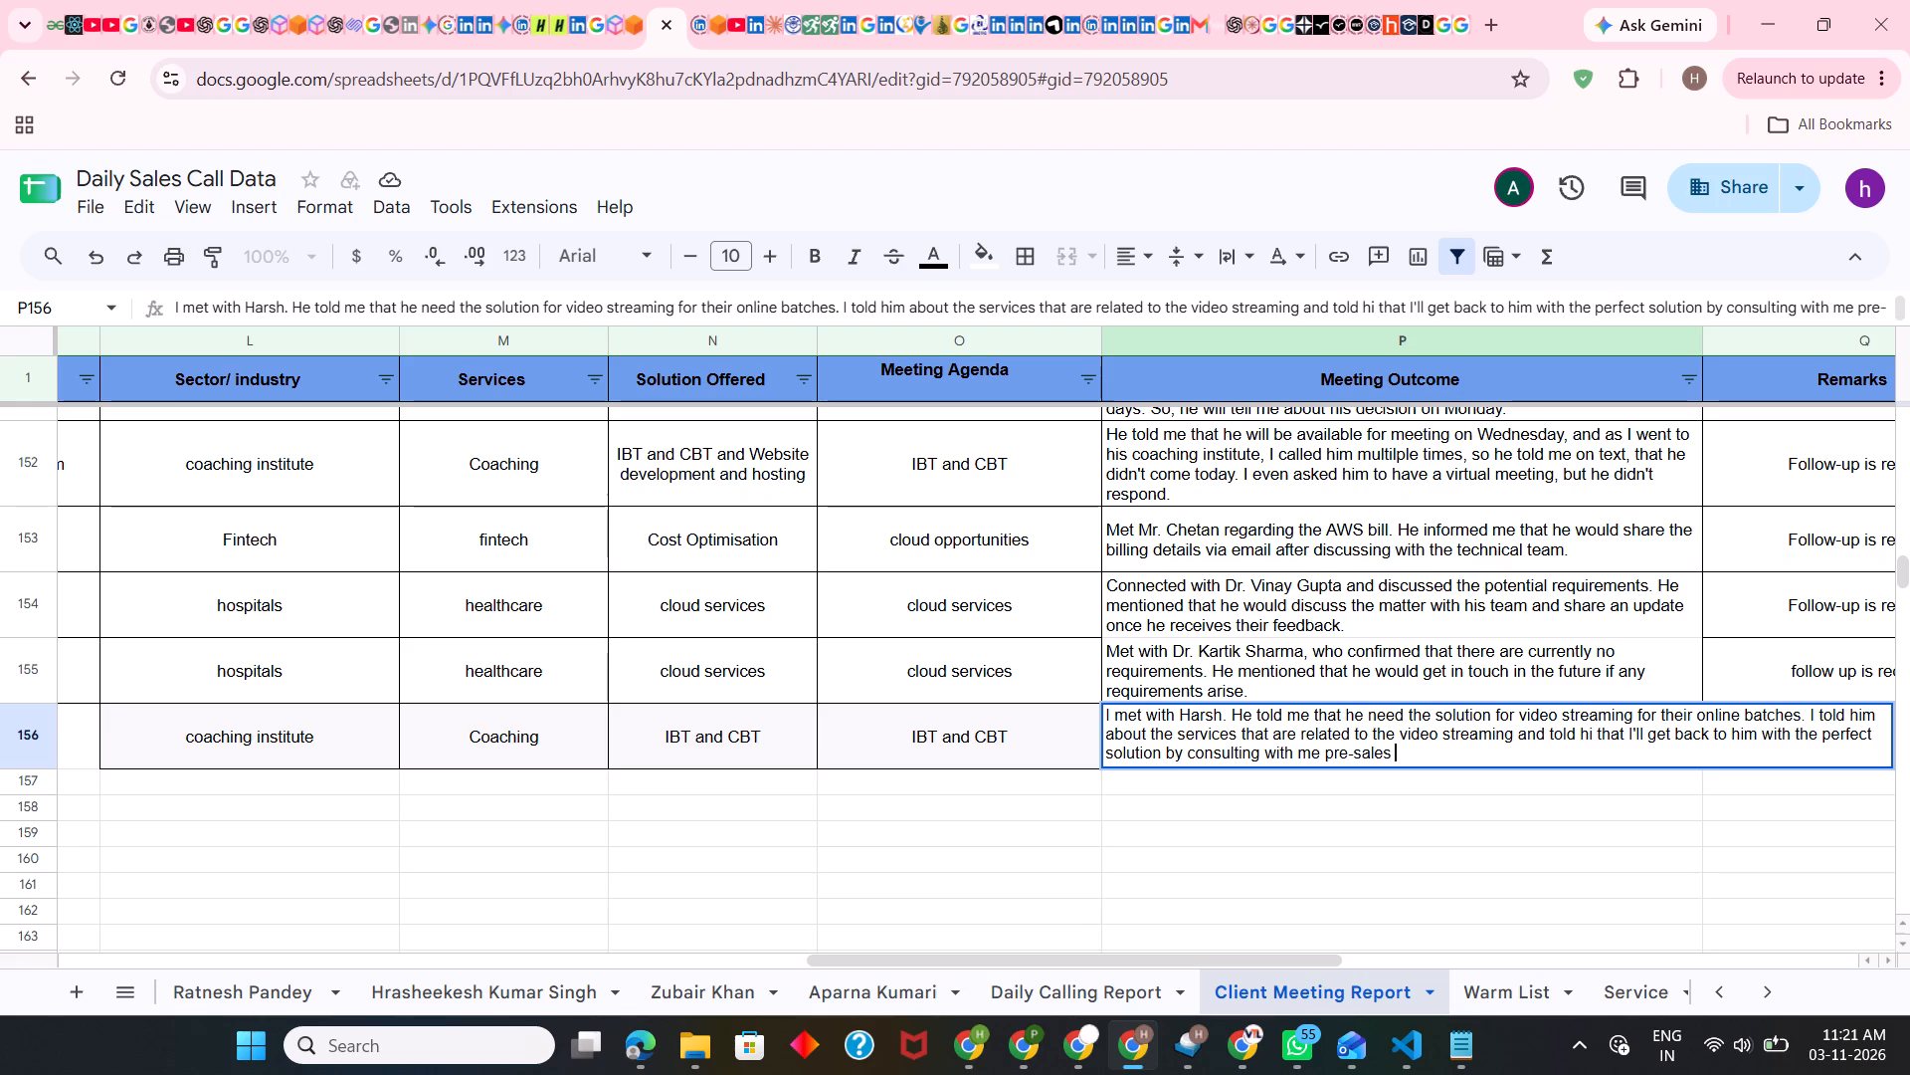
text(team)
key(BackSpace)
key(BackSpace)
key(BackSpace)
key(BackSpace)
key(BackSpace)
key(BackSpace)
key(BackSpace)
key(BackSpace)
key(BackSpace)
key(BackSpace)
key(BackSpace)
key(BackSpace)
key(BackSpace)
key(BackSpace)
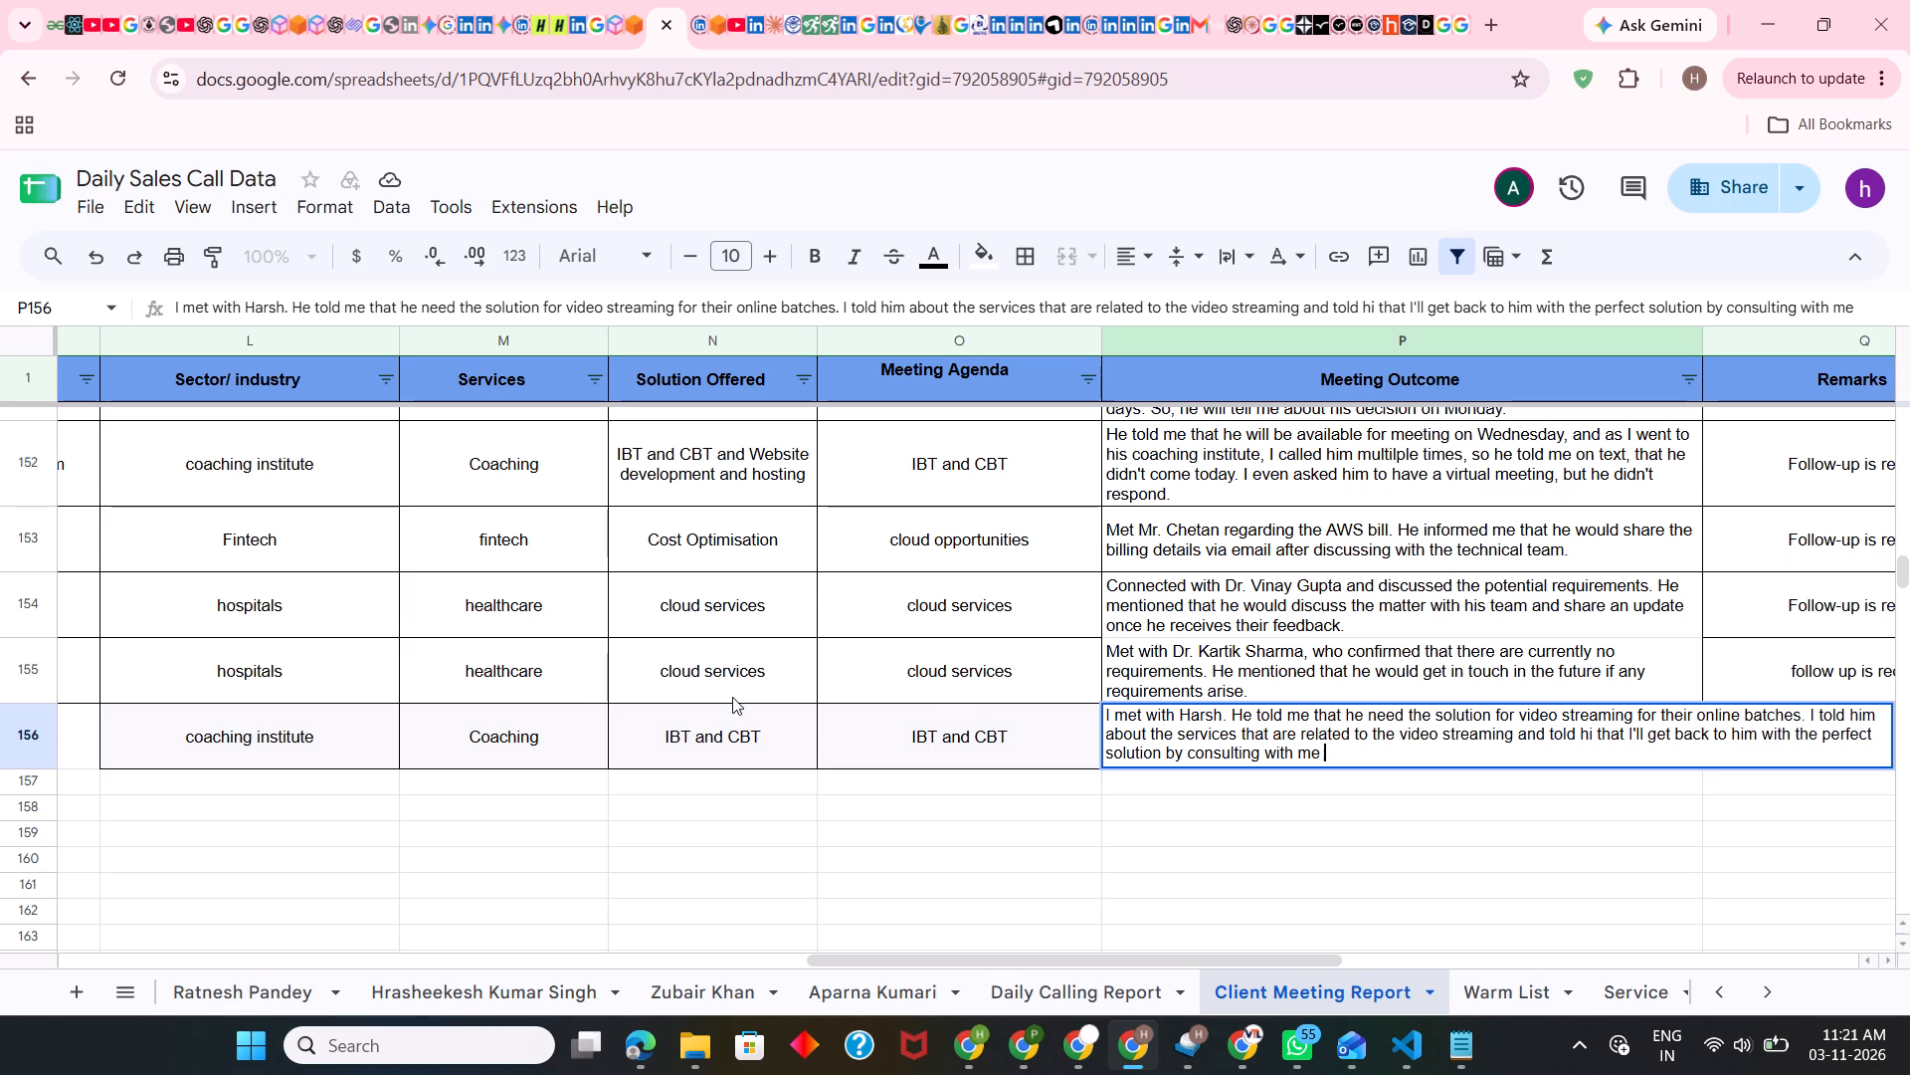
Replace the final word "me" with "my Pre-Sales team." and commit the Meeting Outcome entry.
key(BackSpace)
key(BackSpace)
text(y)
key(space)
key(shift+p)
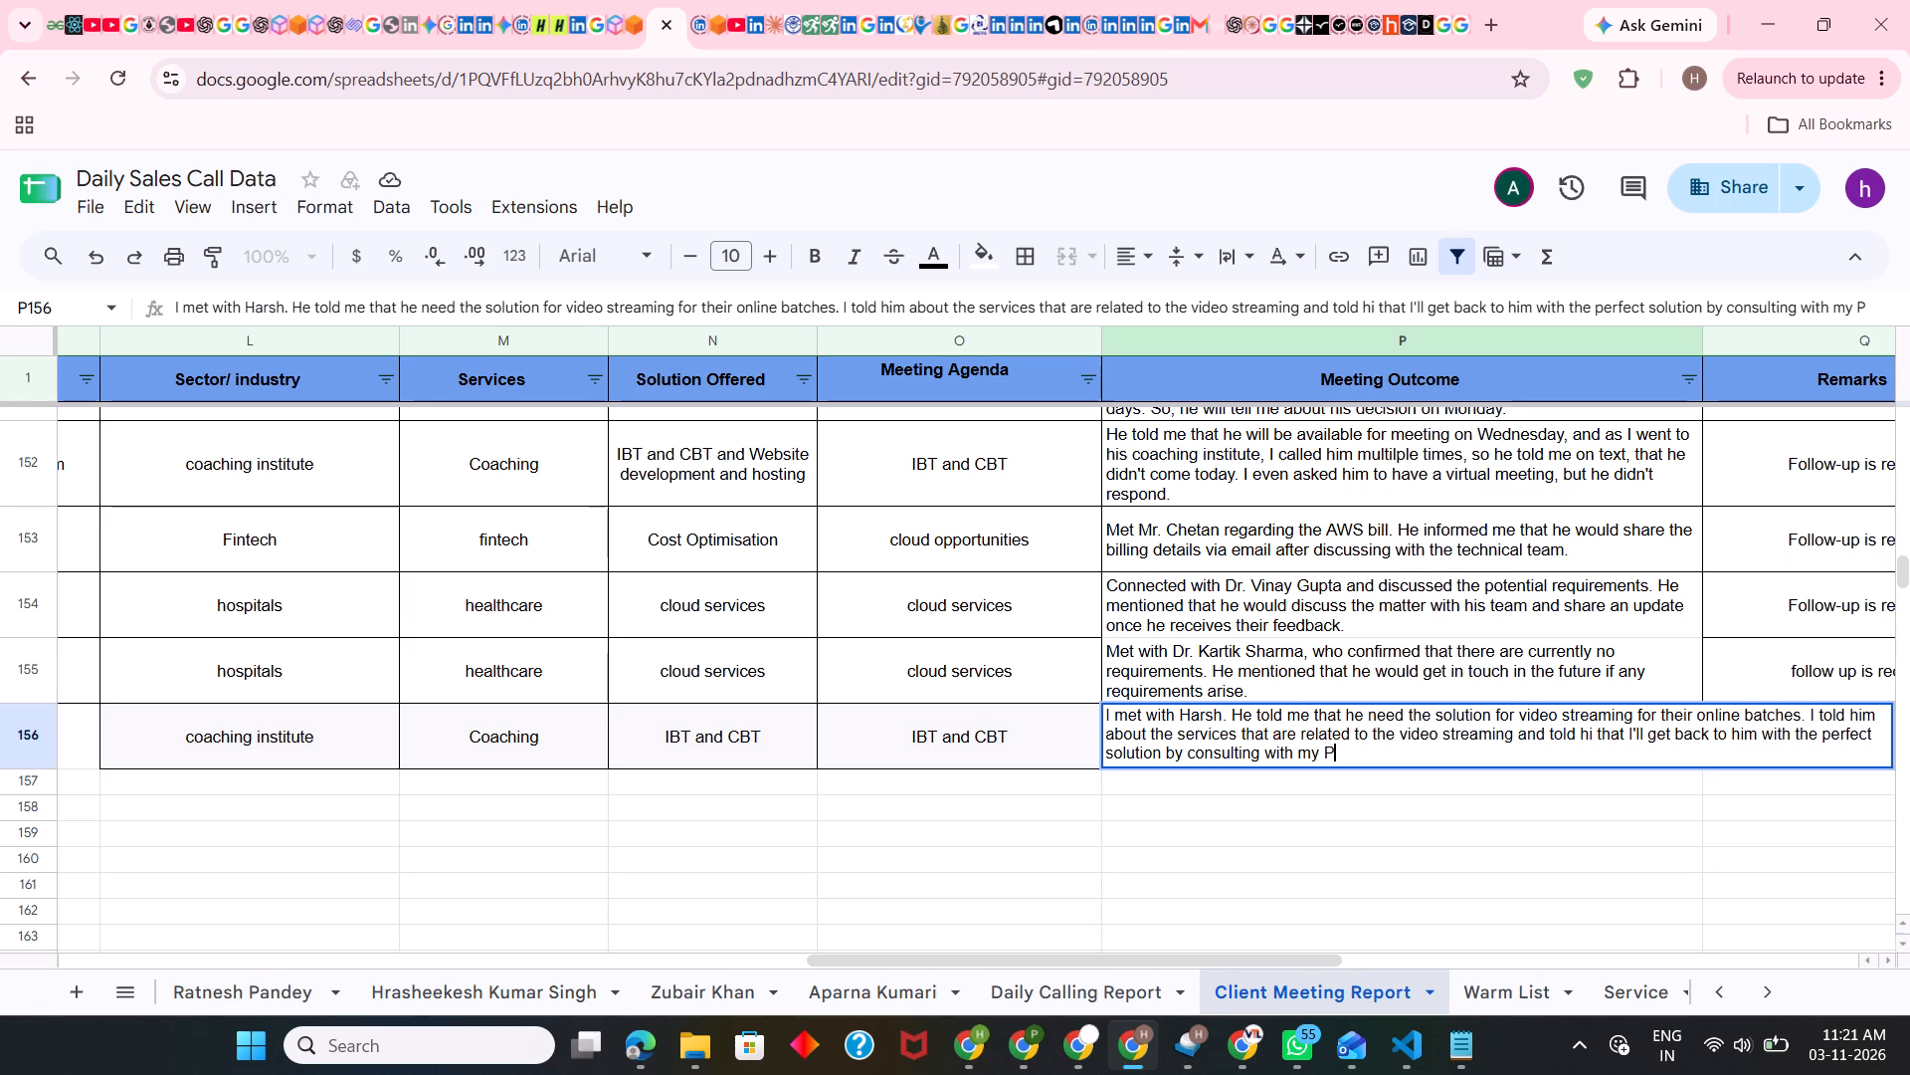
text(re)
key(minus)
text(Sa)
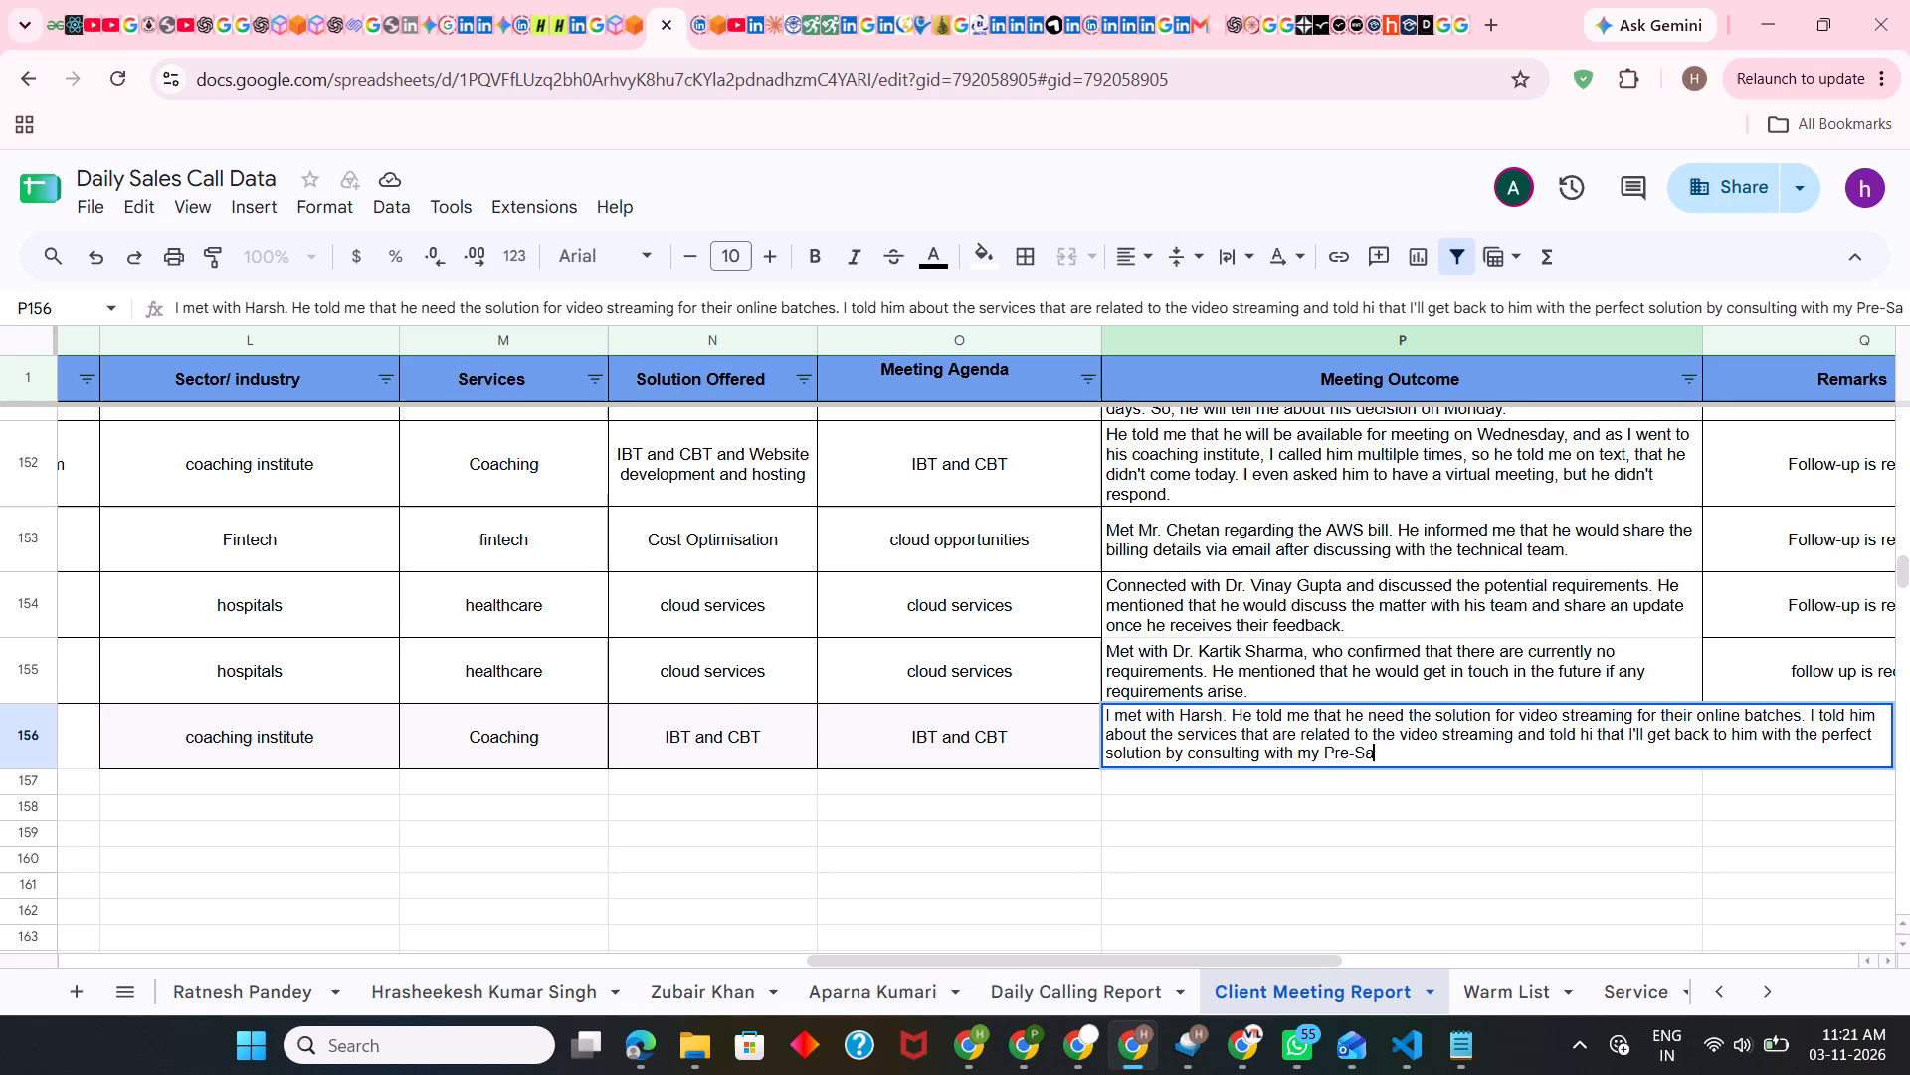
key(l)
text(es)
key(space)
text(team.)
key(Return)
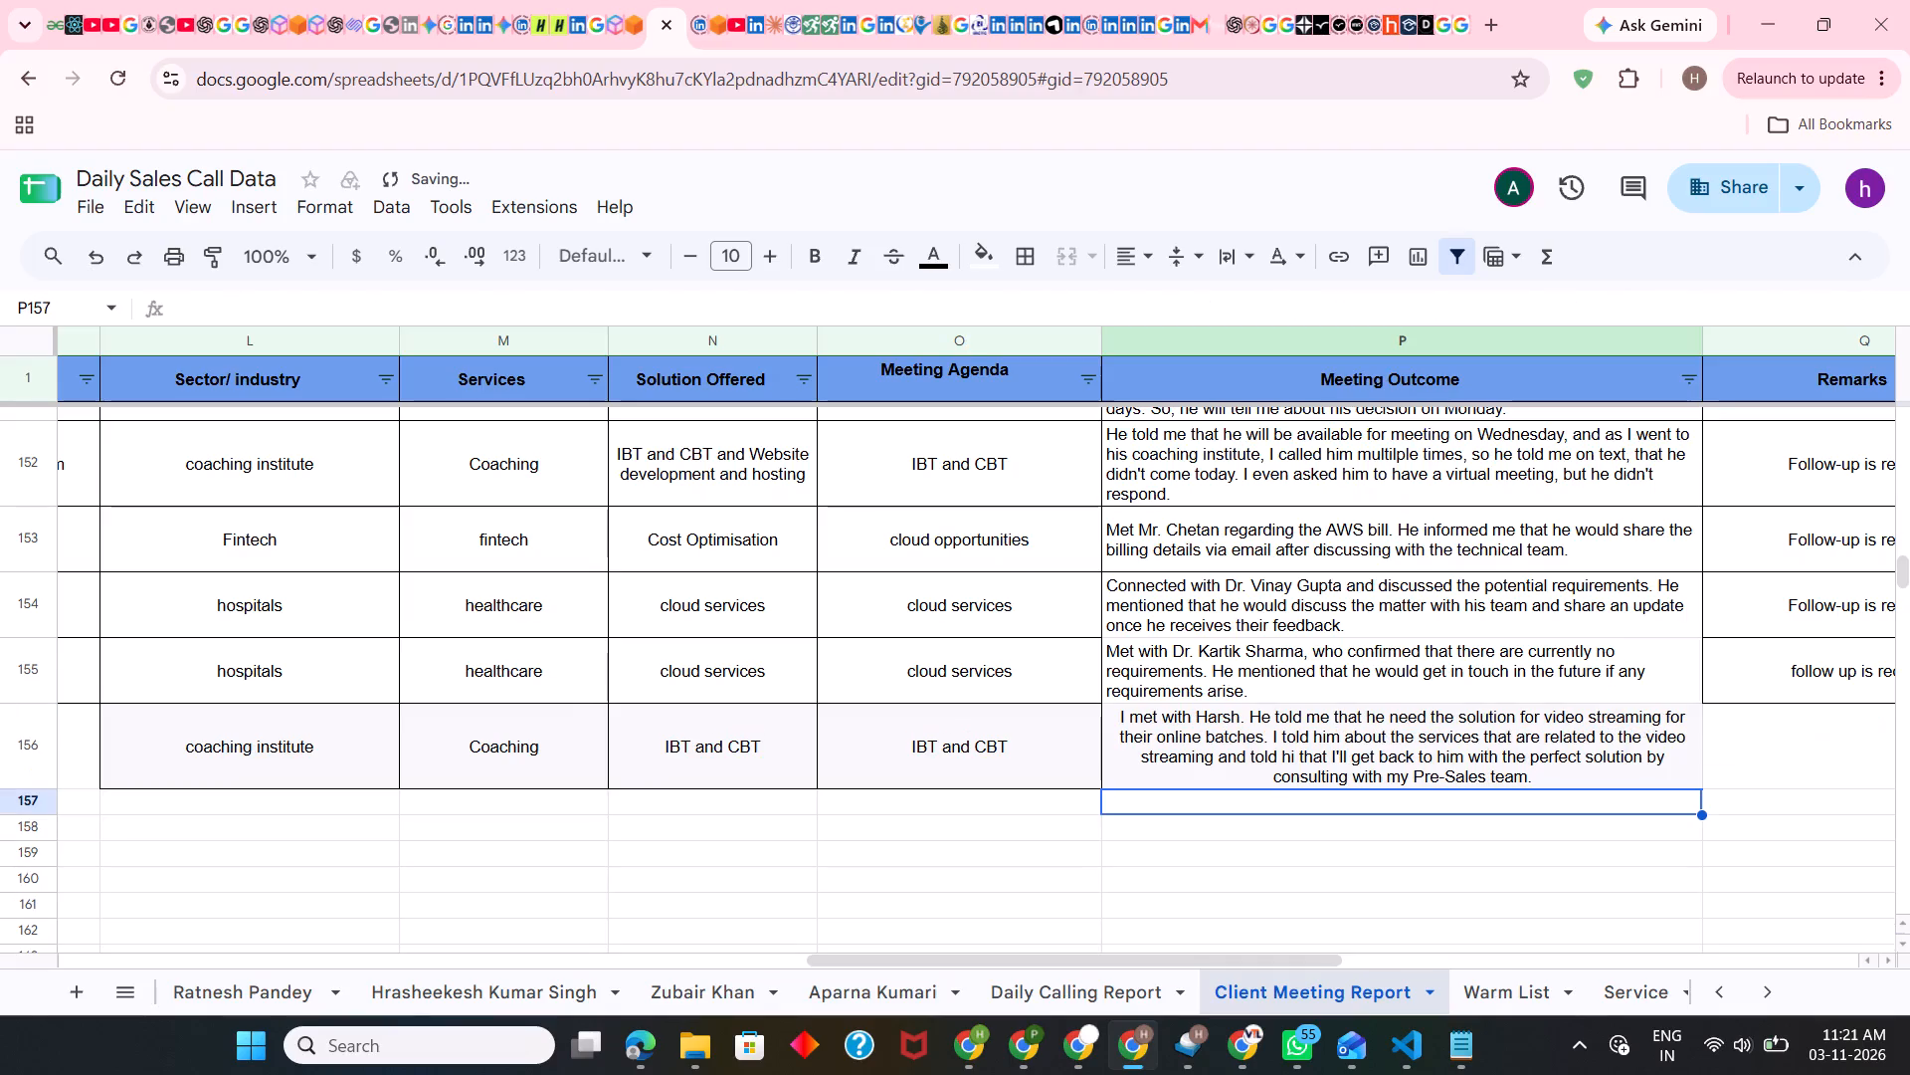
Copy the "Follow-up is required" remark from row 151 into the Remarks cell of the Physics Wallah Vidyapeeth row.
scroll(1338, 793, left, 3)
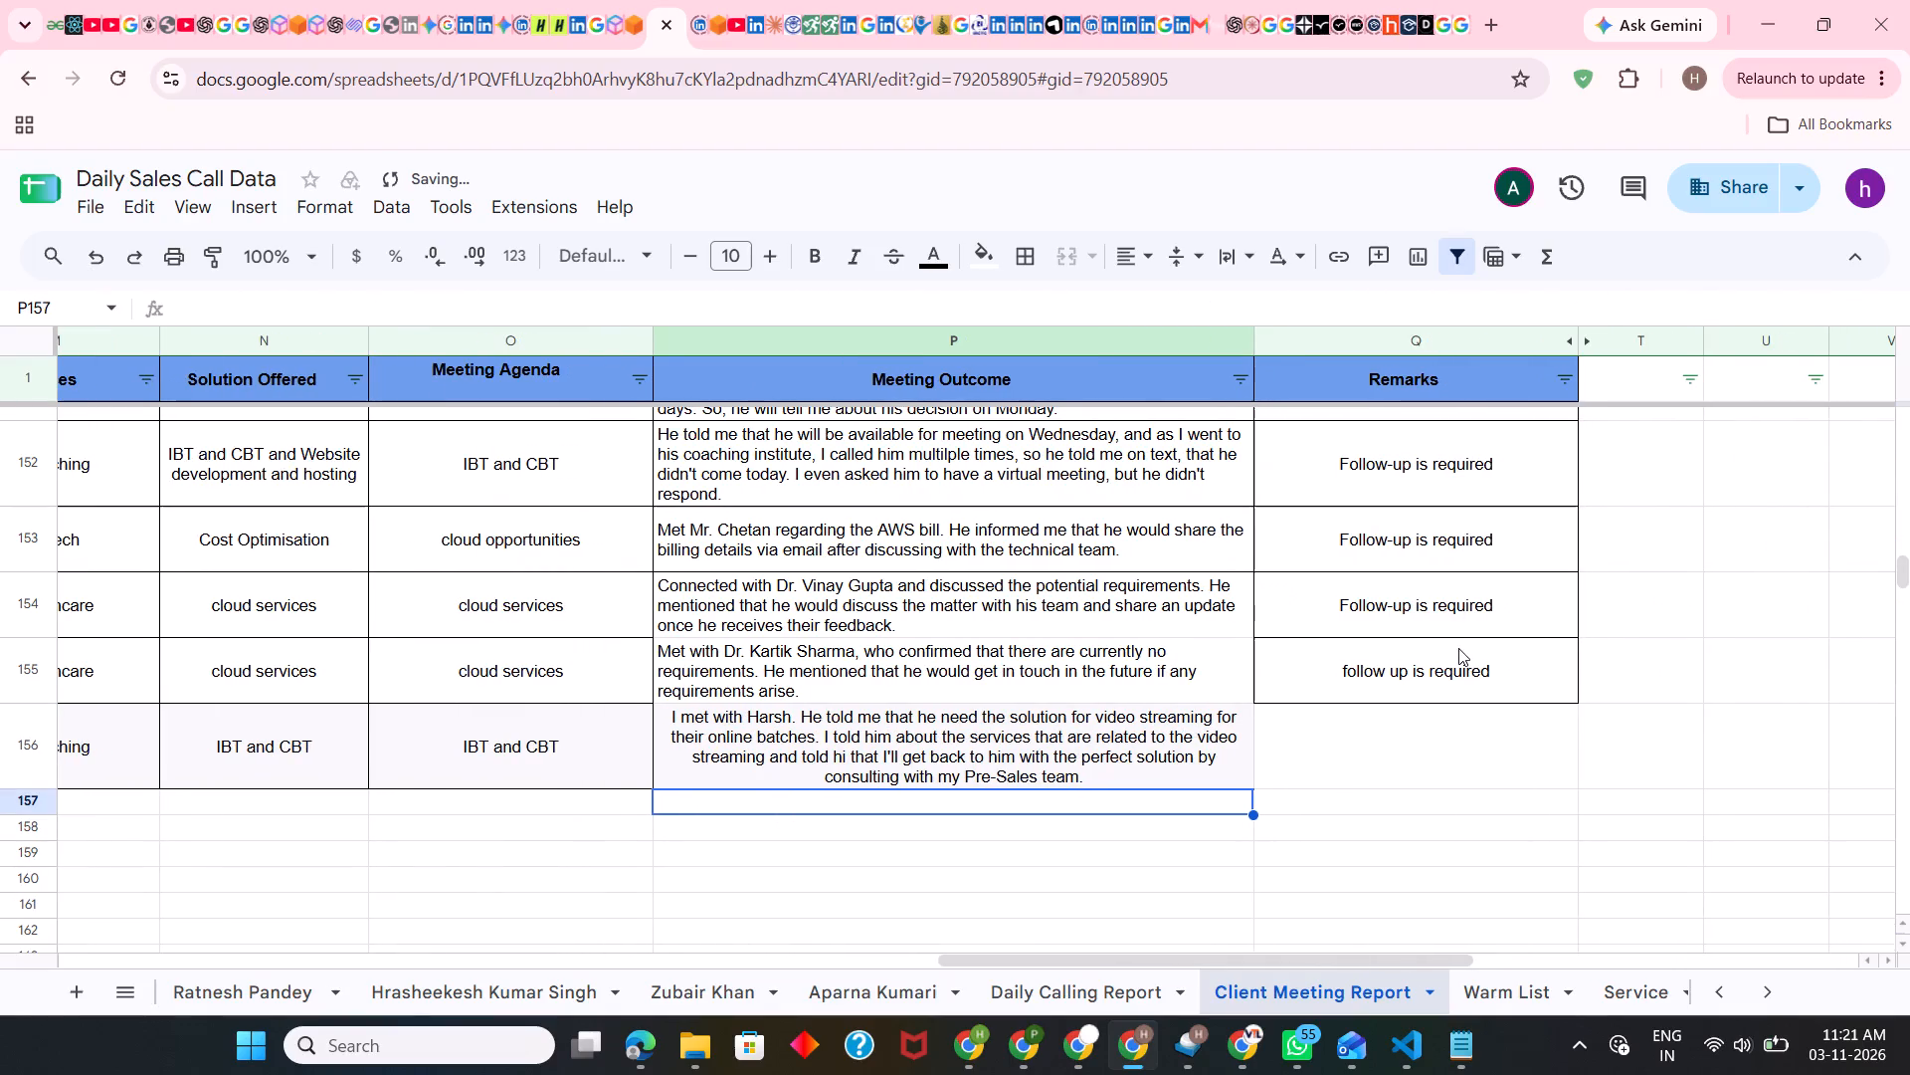
click(1458, 648)
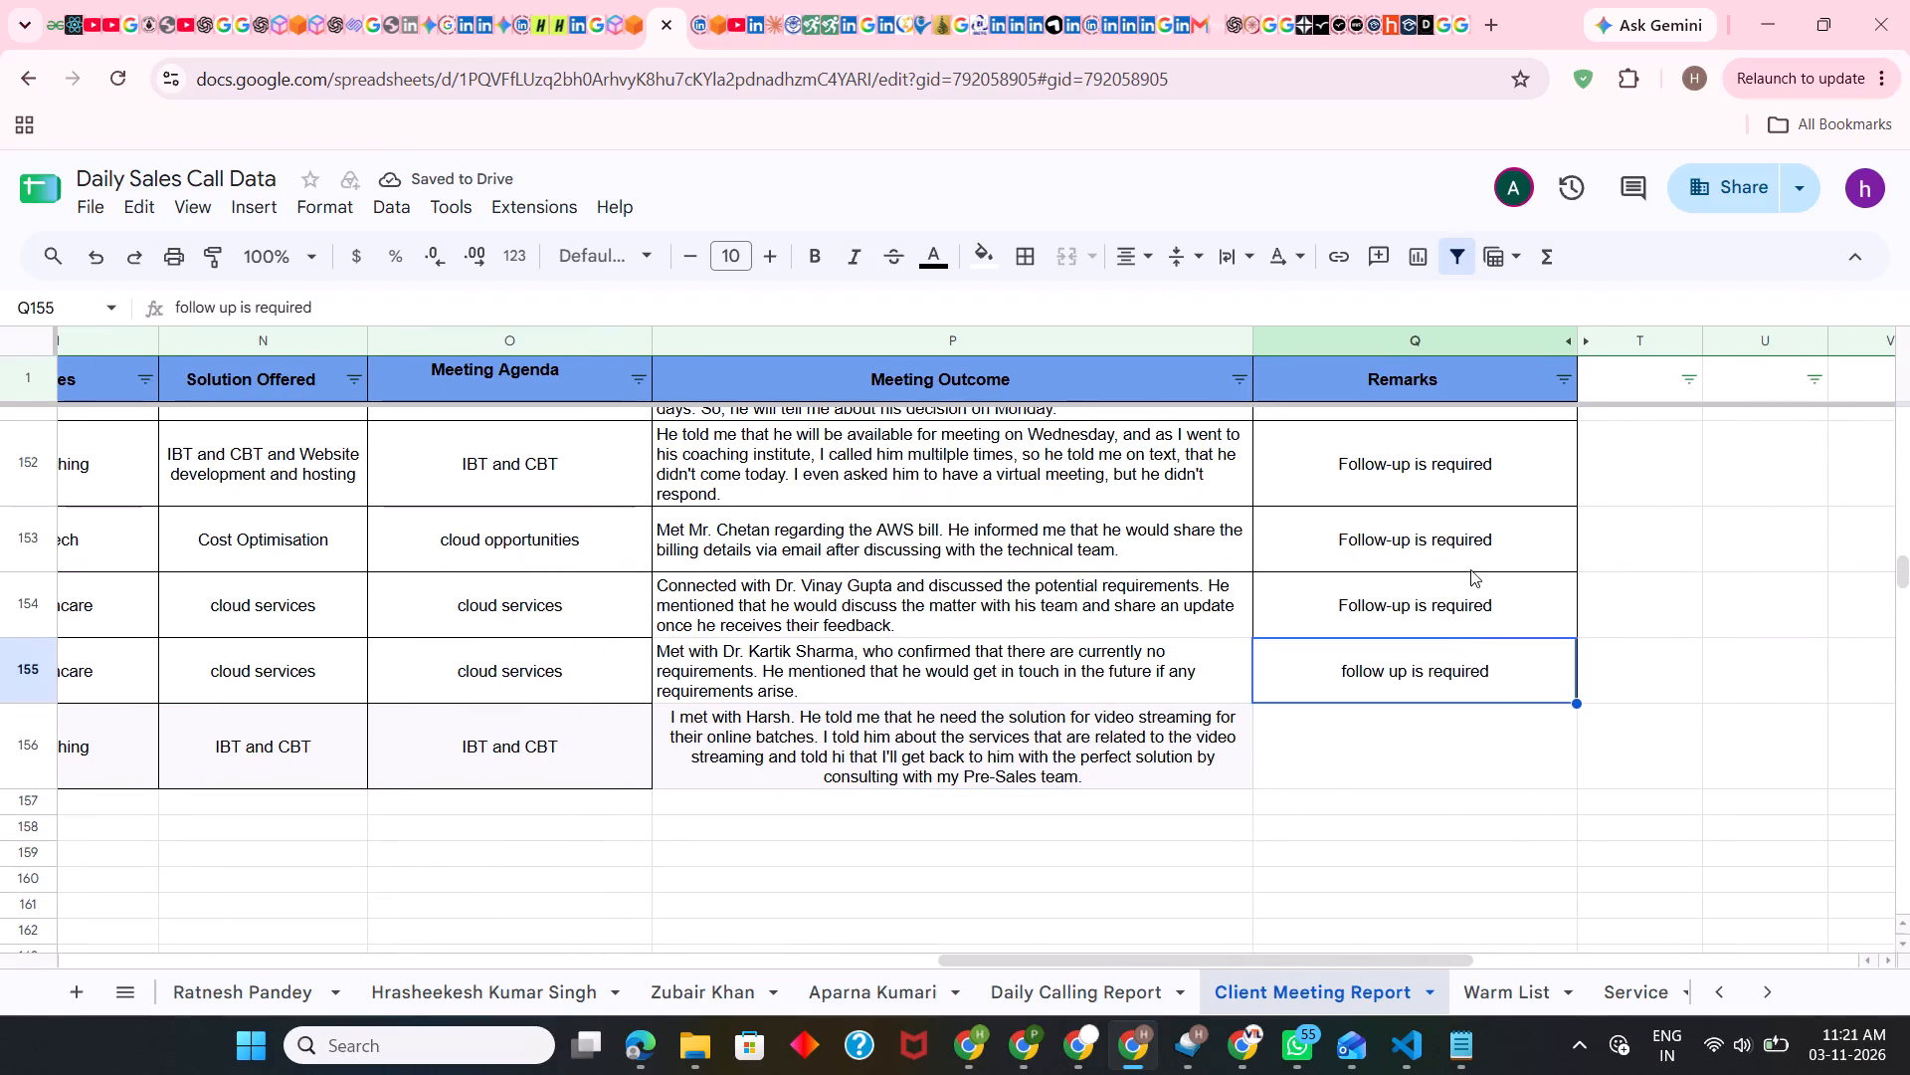
scroll(1487, 504, right, 3)
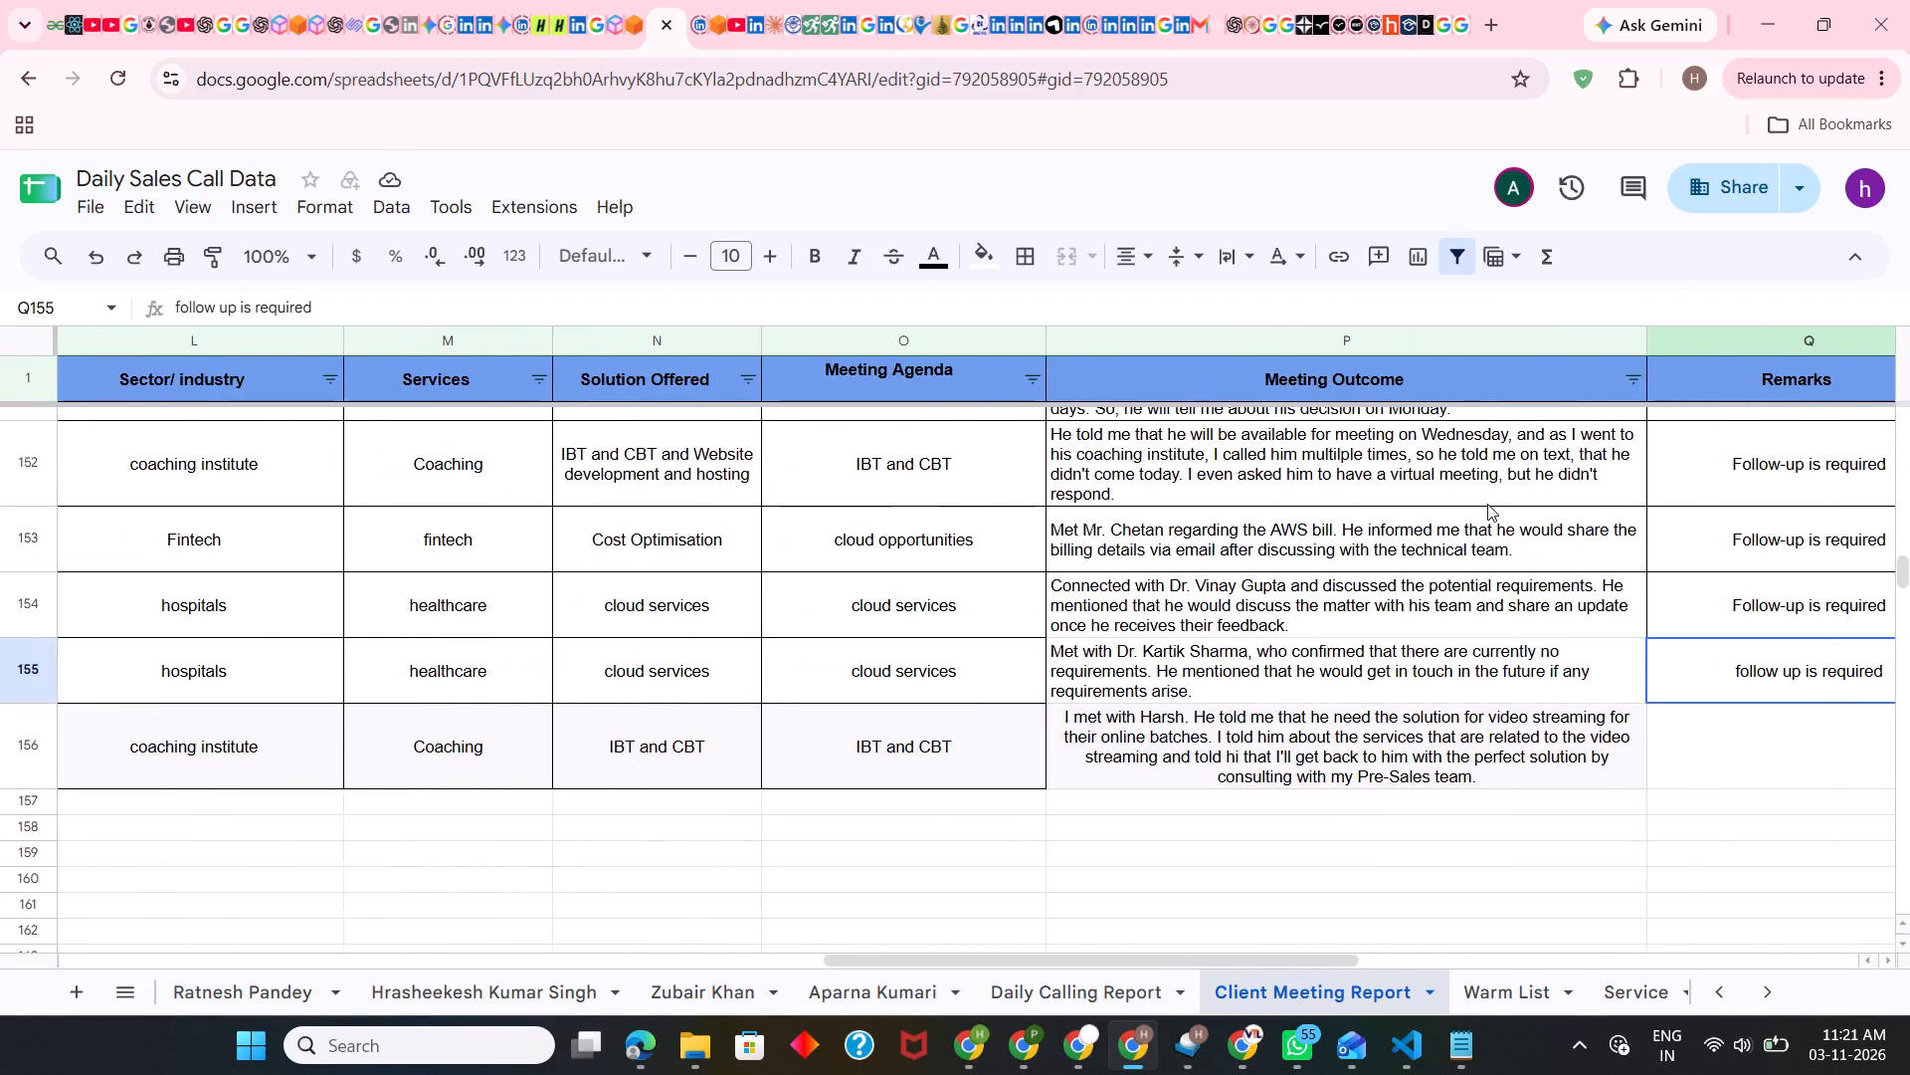
scroll(1487, 504, right, 2)
scroll(1487, 504, left, 2)
scroll(1487, 504, up, 1)
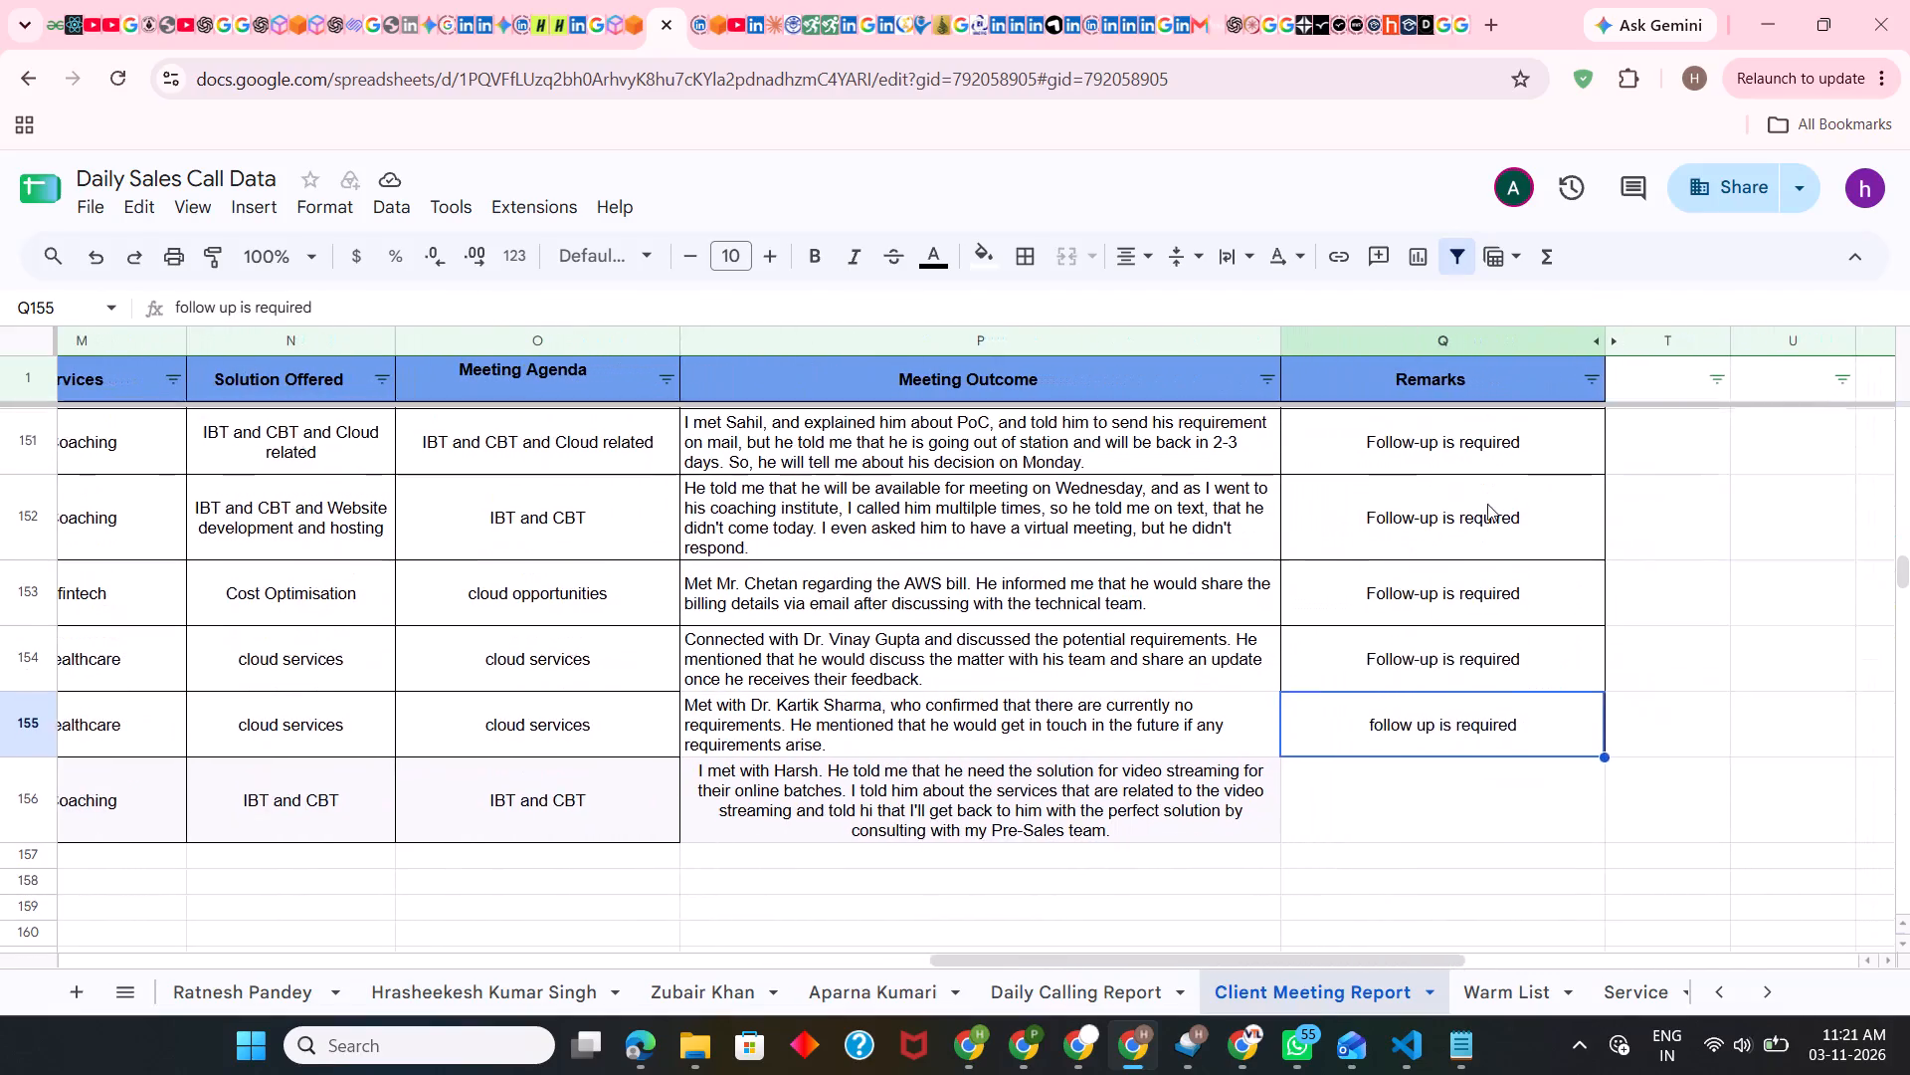
scroll(1487, 504, up, 1)
click(1493, 481)
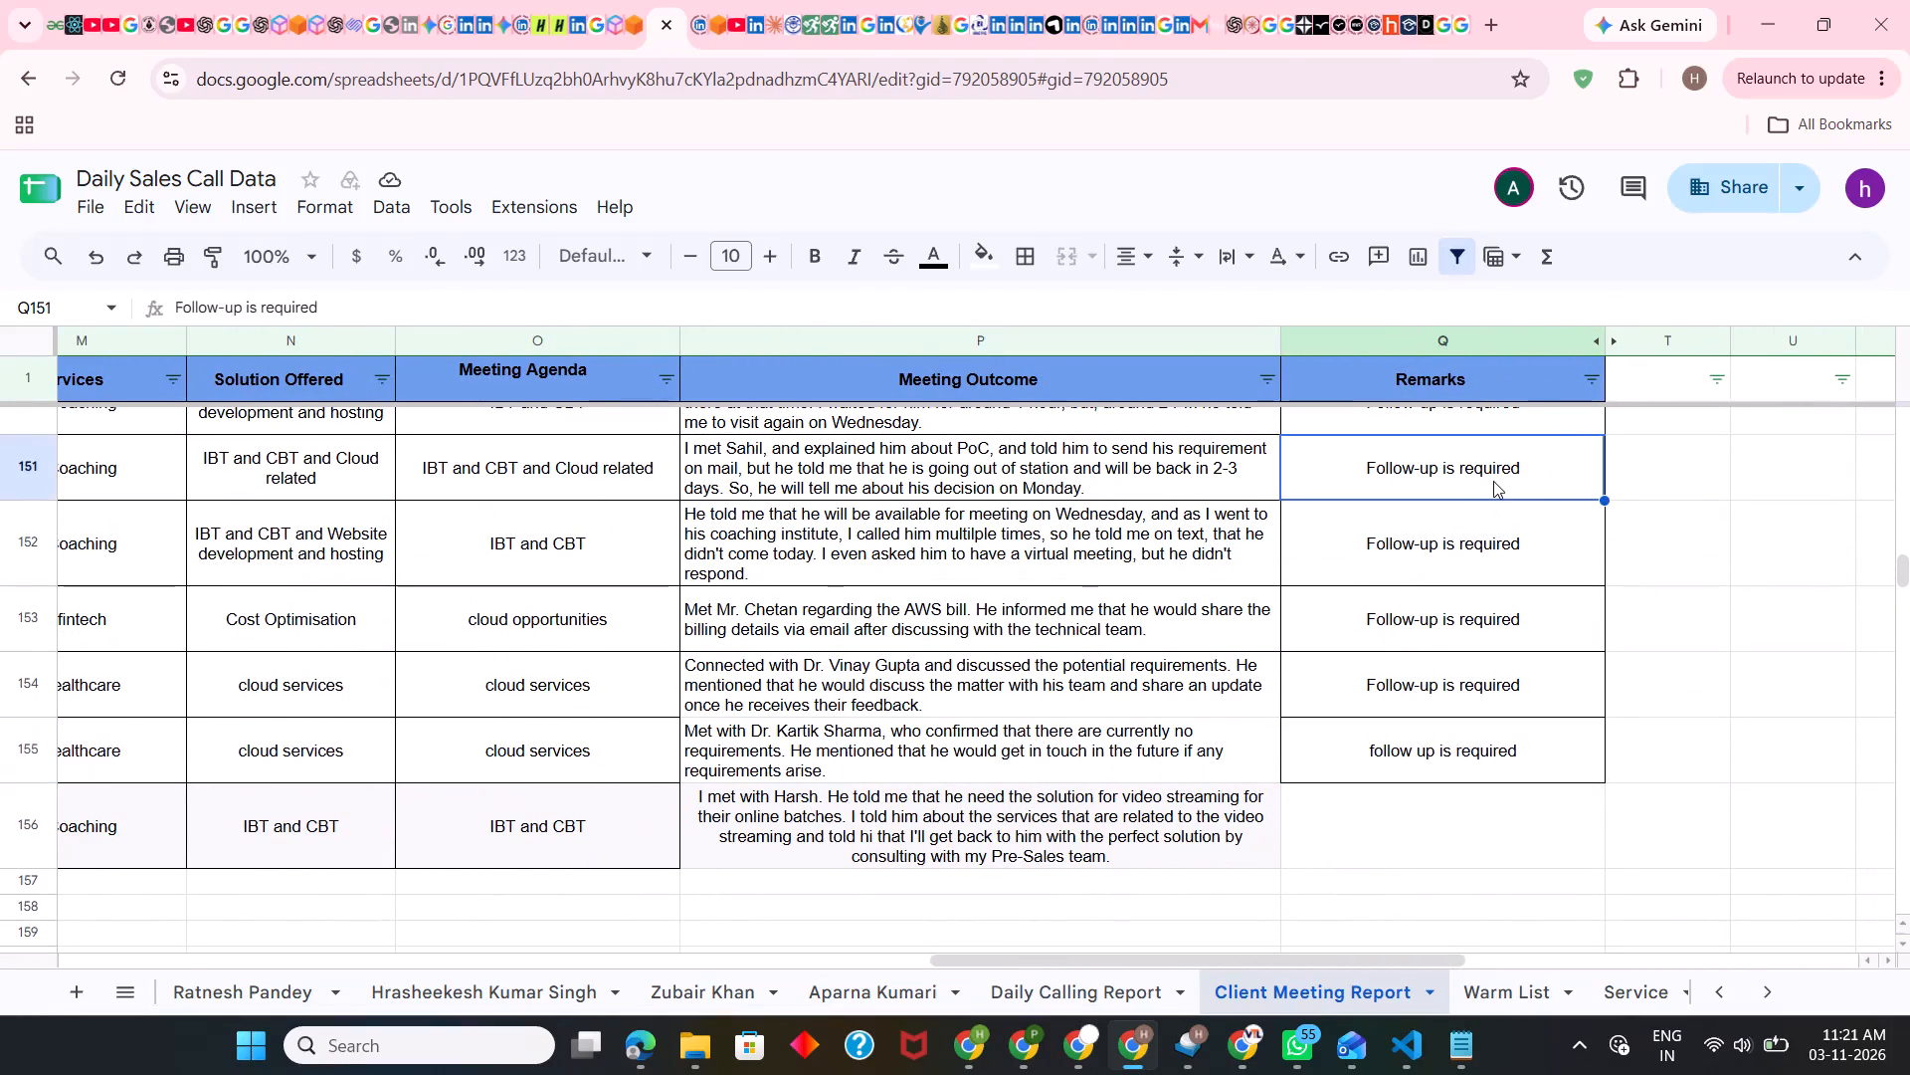
key(ctrl+c)
scroll(1493, 481, down, 1)
click(1481, 723)
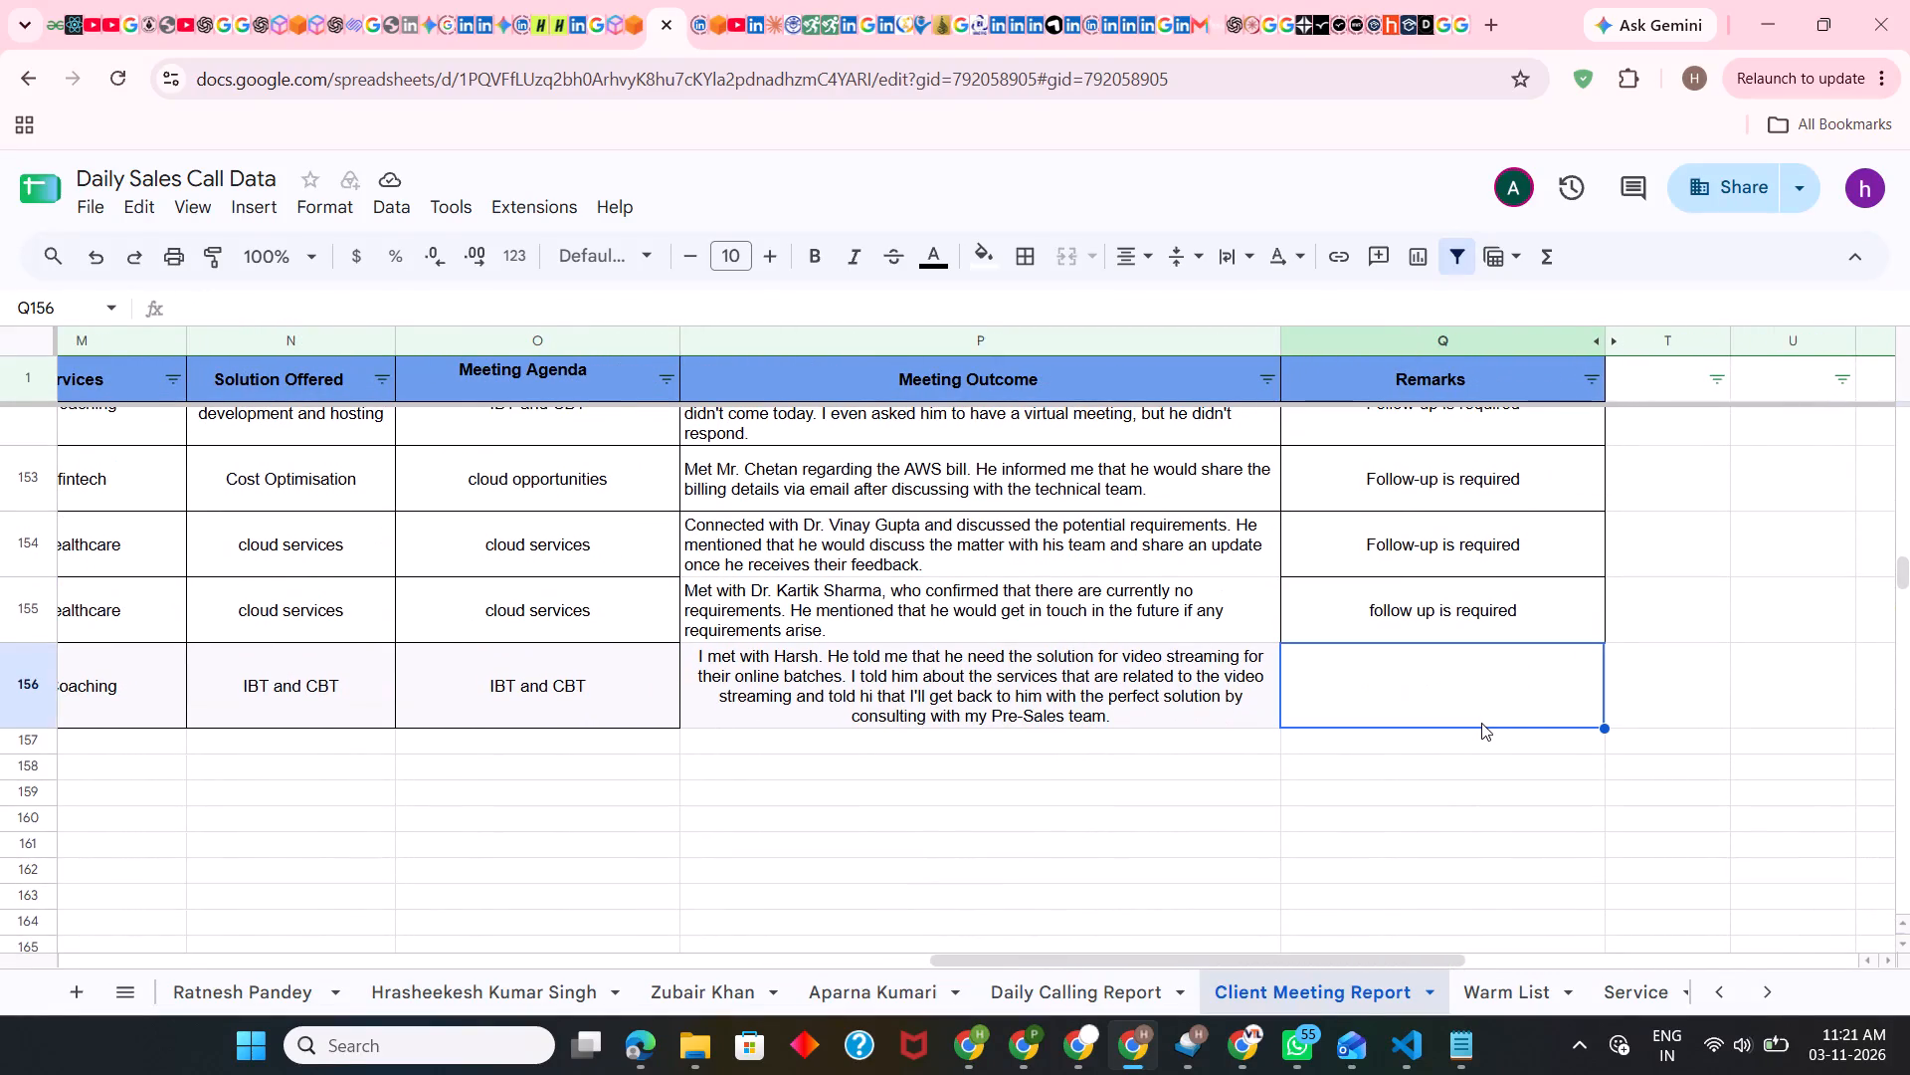
key(ctrl+v)
scroll(1481, 723, right, 7)
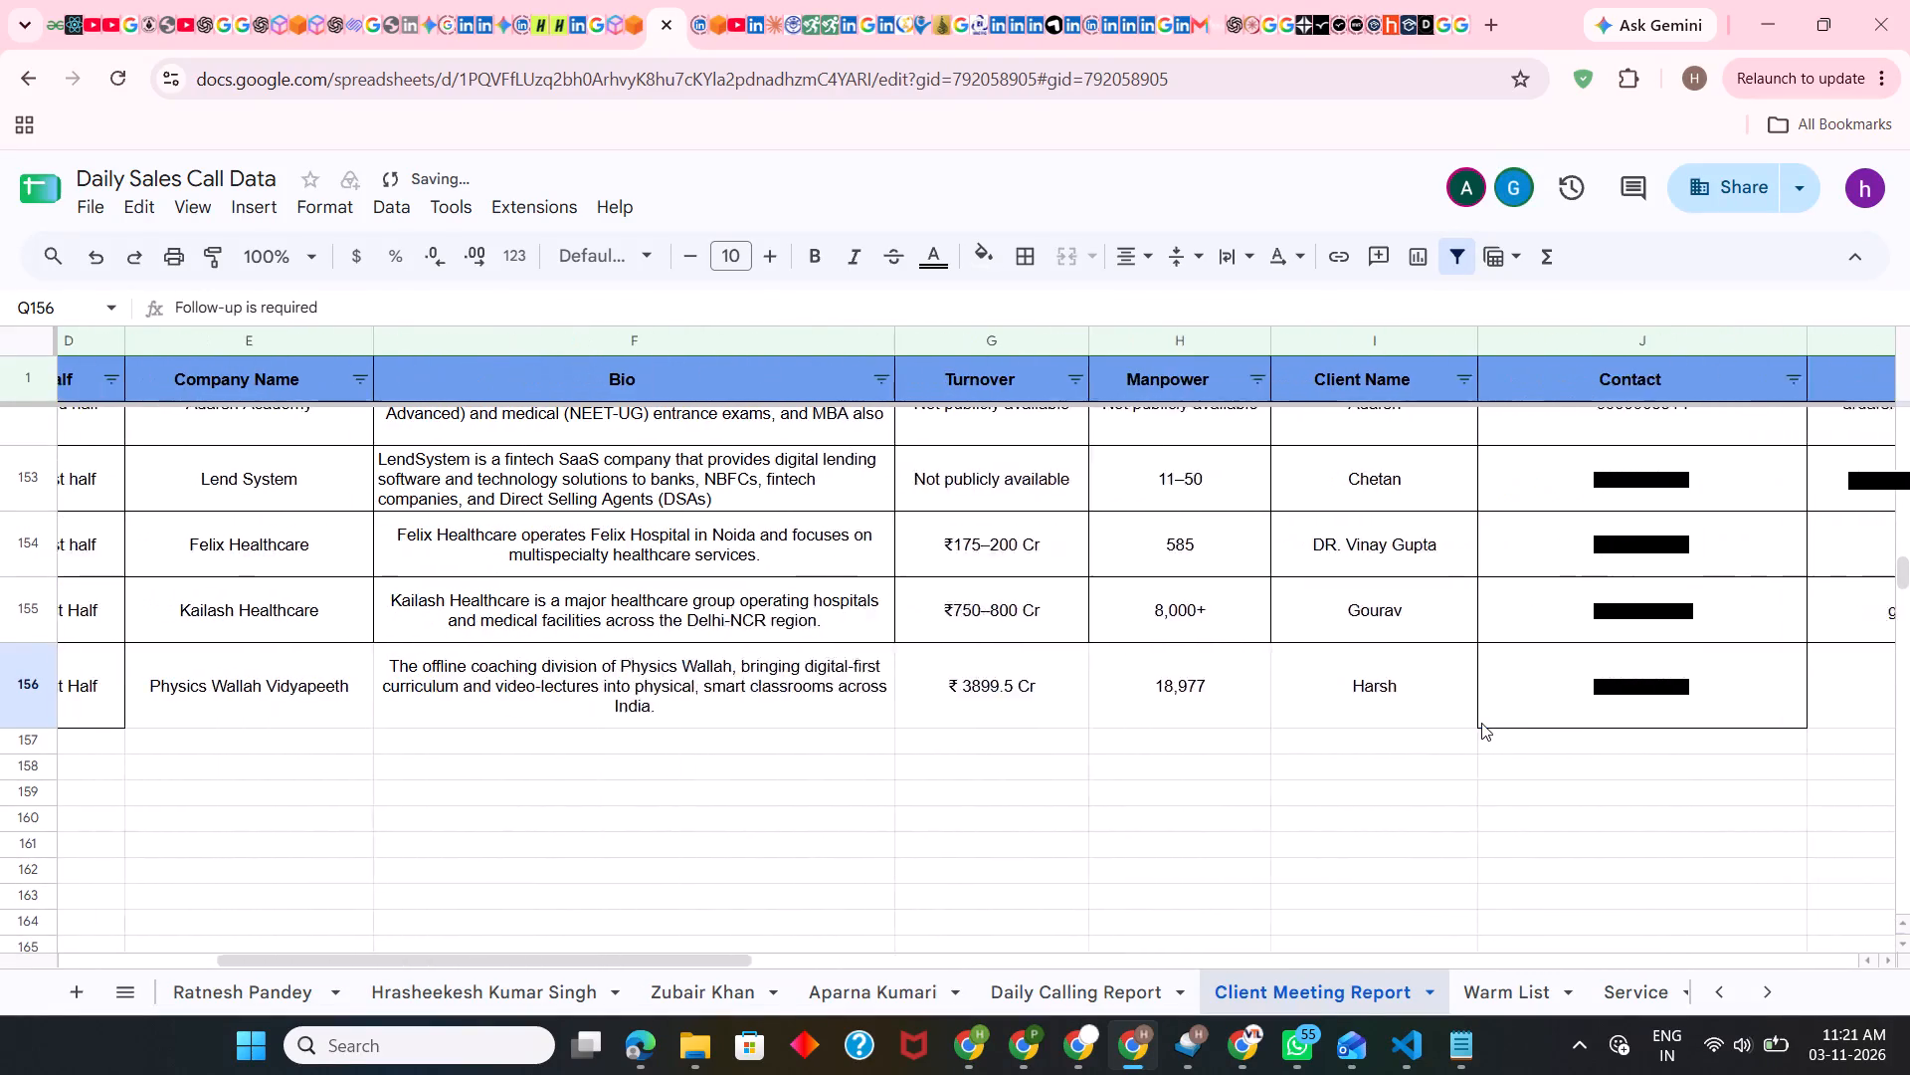